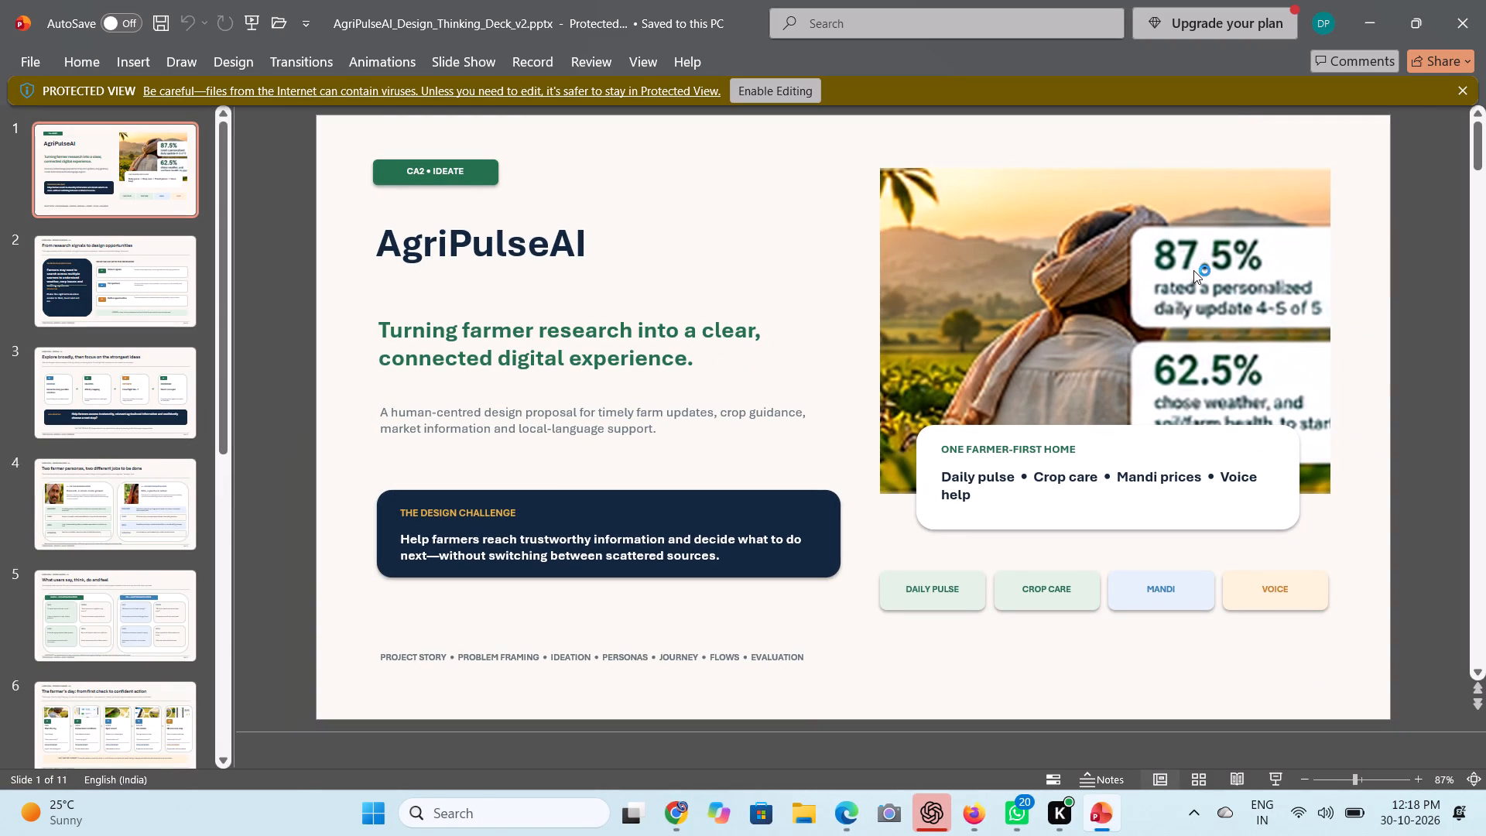
Take the downloaded deck out of Protected View by enabling editing.
{"action": "left_click_drag", "start_coordinate": [1193, 270], "coordinate": [1187, 278]}
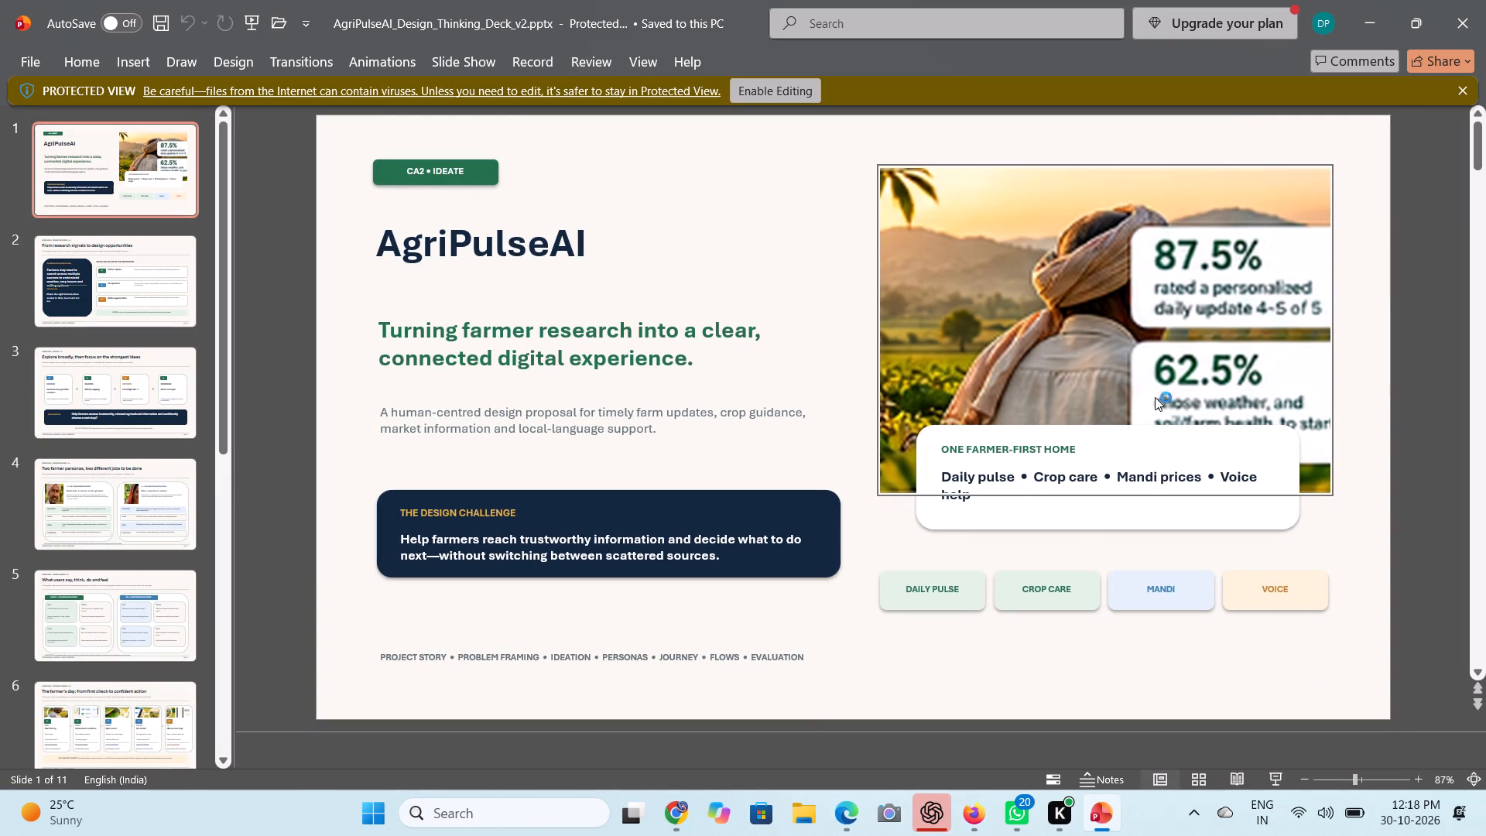
{"action": "left_click_drag", "start_coordinate": [690, 533], "coordinate": [690, 566]}
{"action": "left_click", "coordinate": [639, 505]}
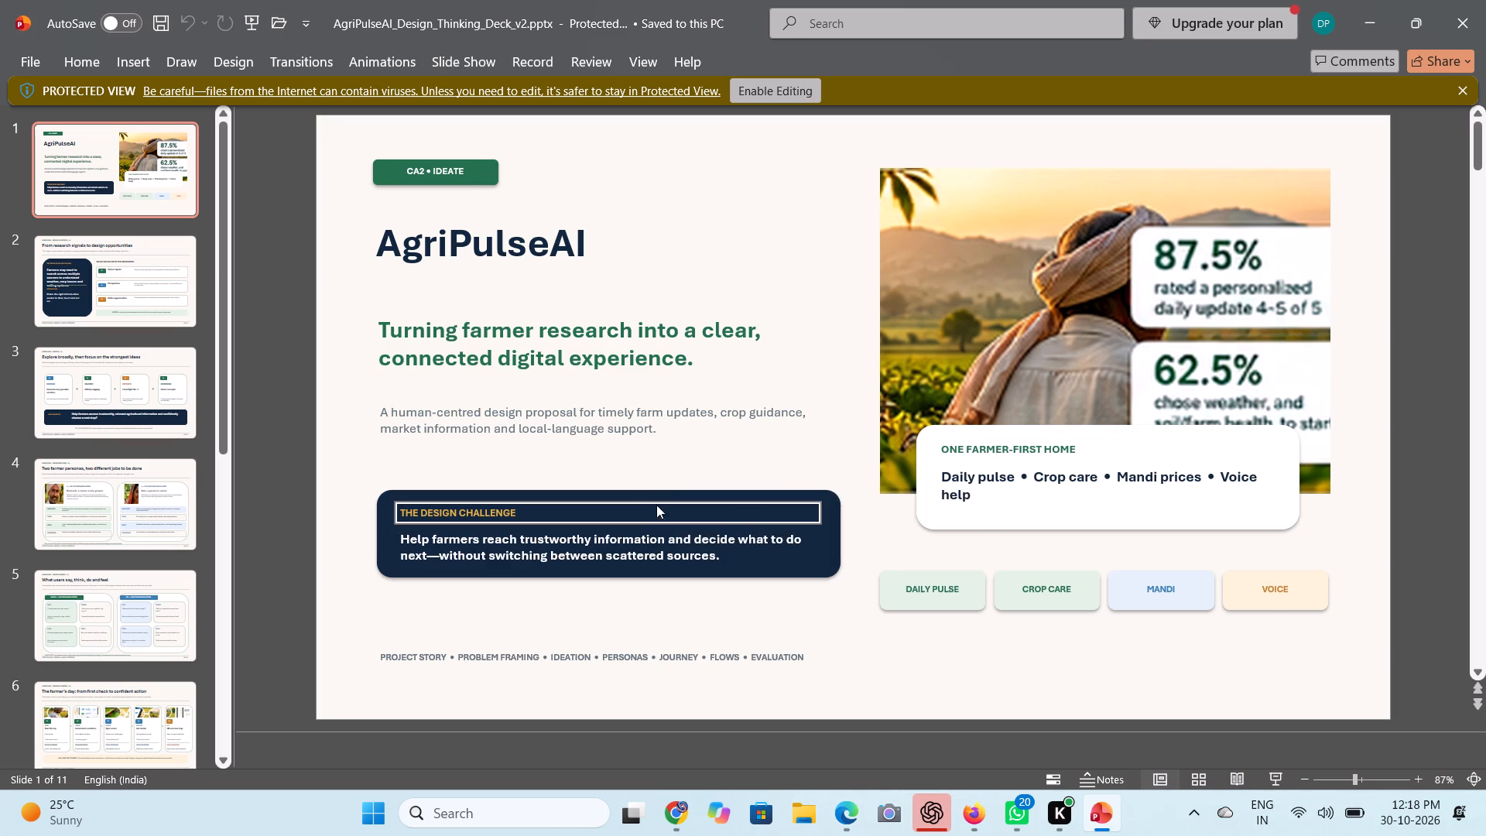
{"action": "left_click", "coordinate": [772, 101]}
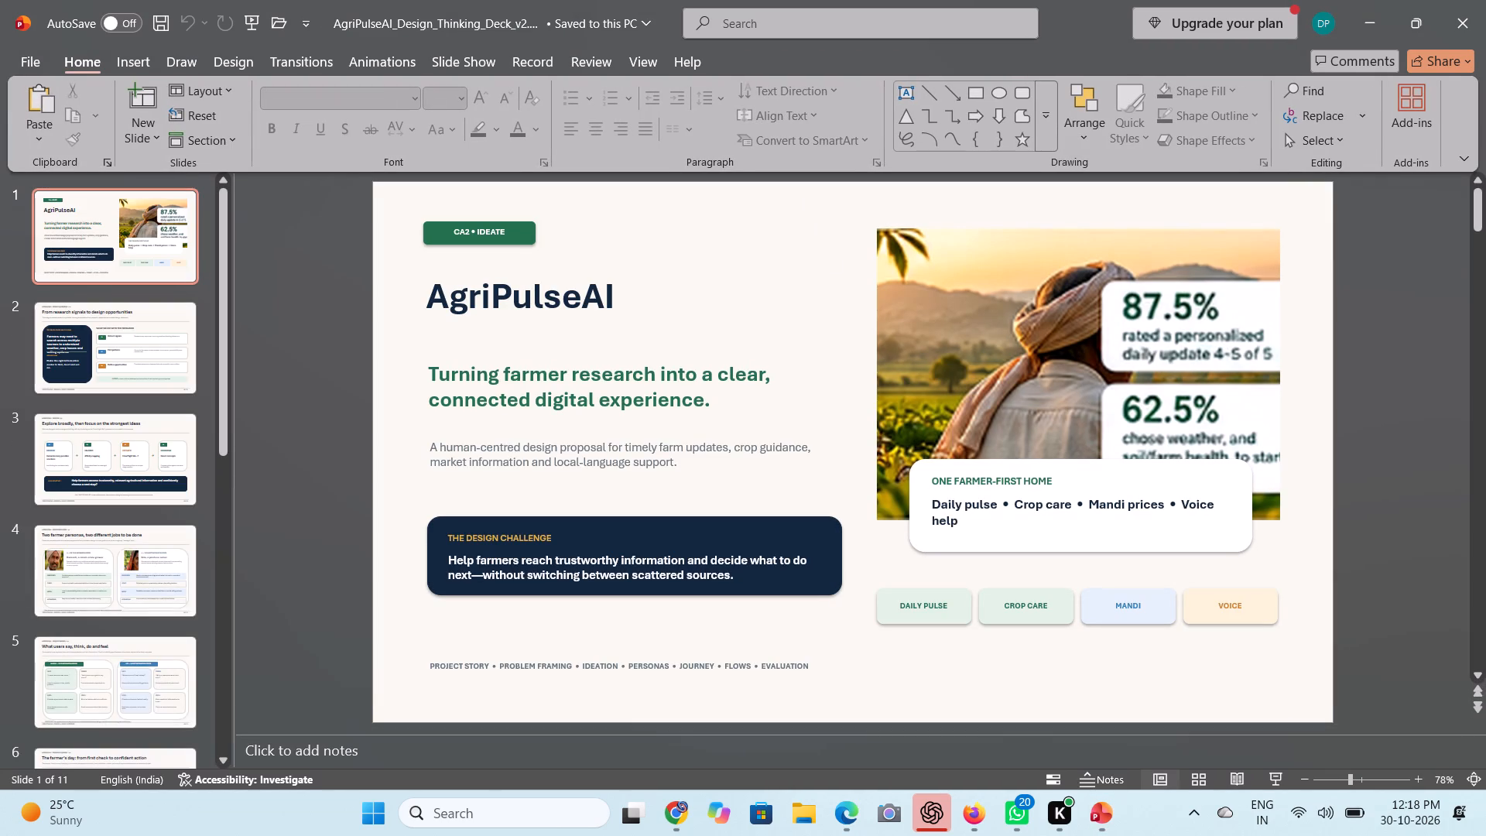
Move the farmer photo on the cover slide slightly downward, keeping its horizontal alignment.
{"action": "left_click_drag", "start_coordinate": [1060, 349], "coordinate": [1060, 360]}
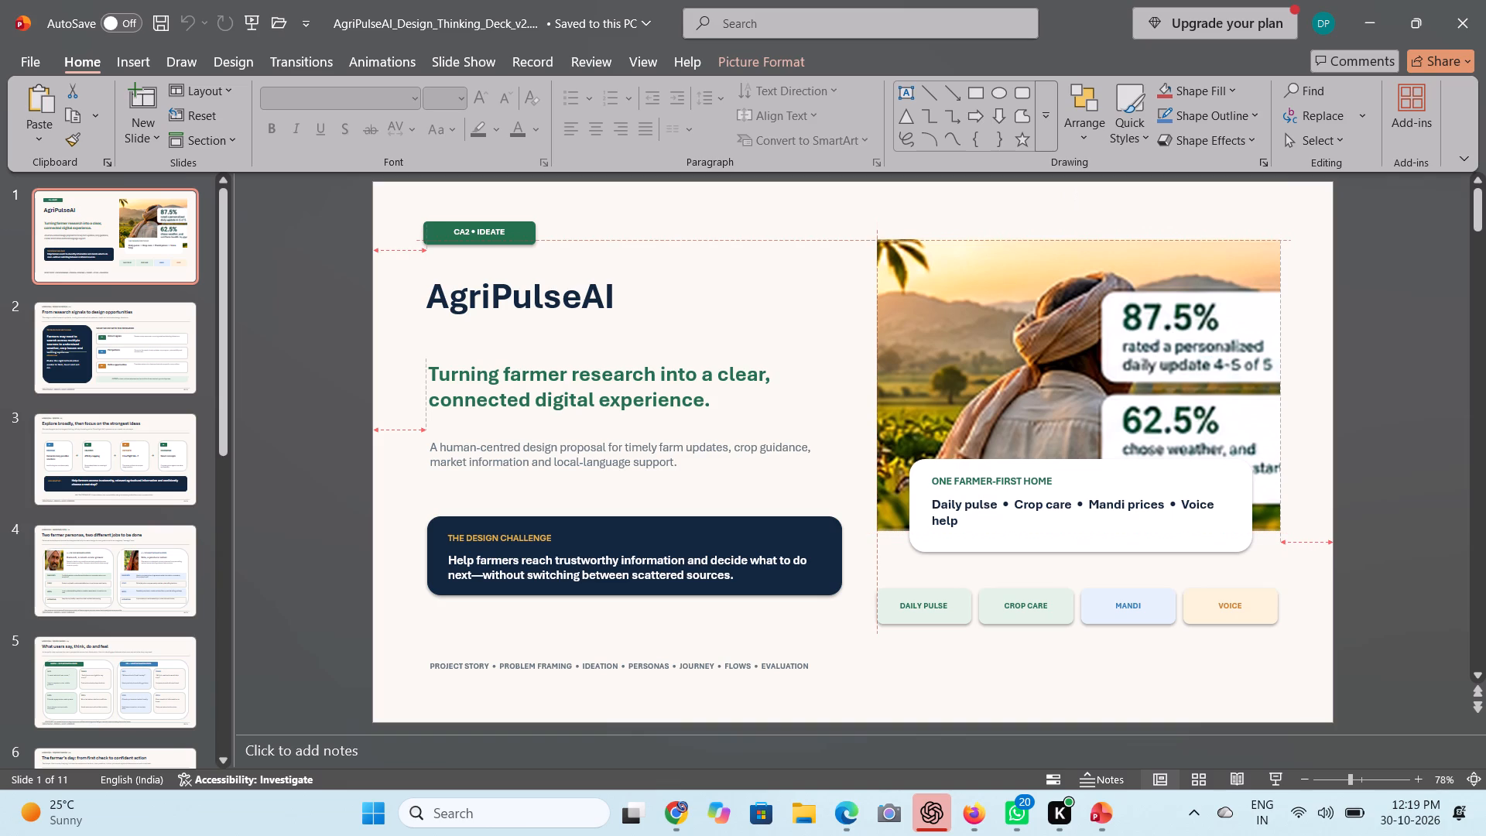
{"action": "left_click_drag", "start_coordinate": [1060, 360], "coordinate": [1060, 361]}
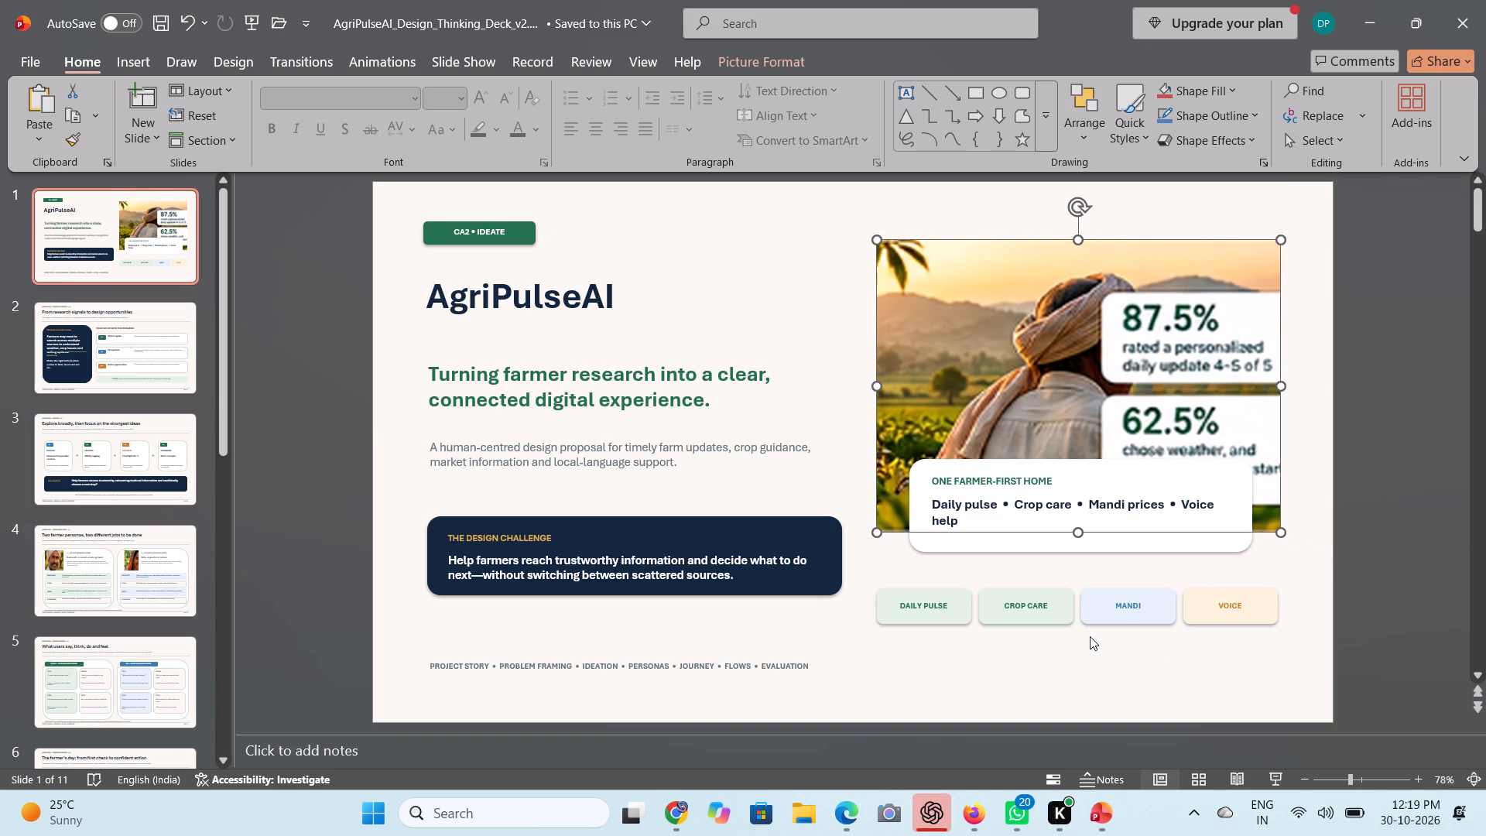
{"action": "left_click", "coordinate": [1074, 650]}
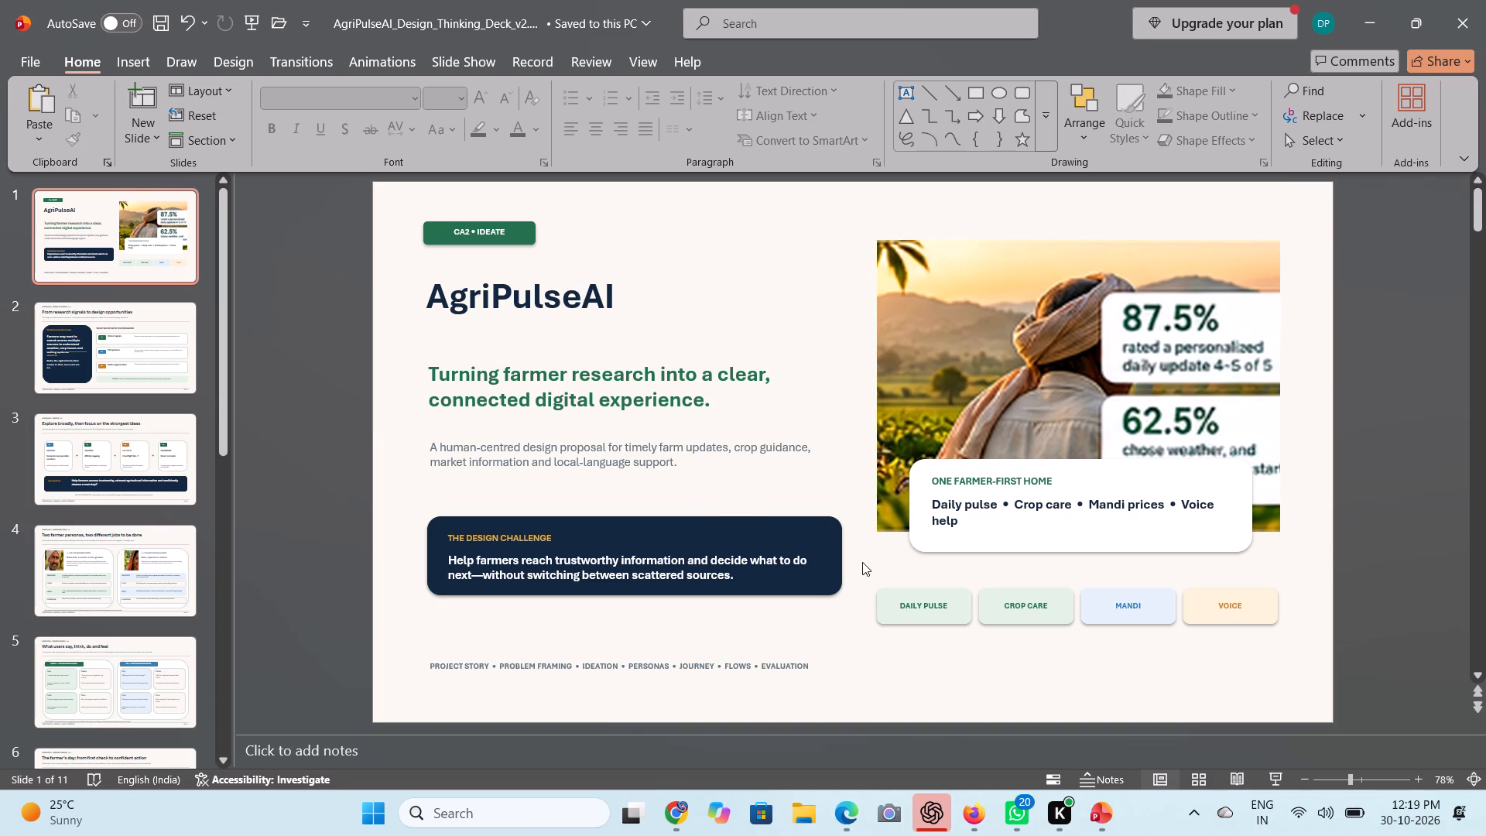
Review slides 2 and 3 of the deck, on research synthesis and ideation.
{"action": "key", "text": "Down"}
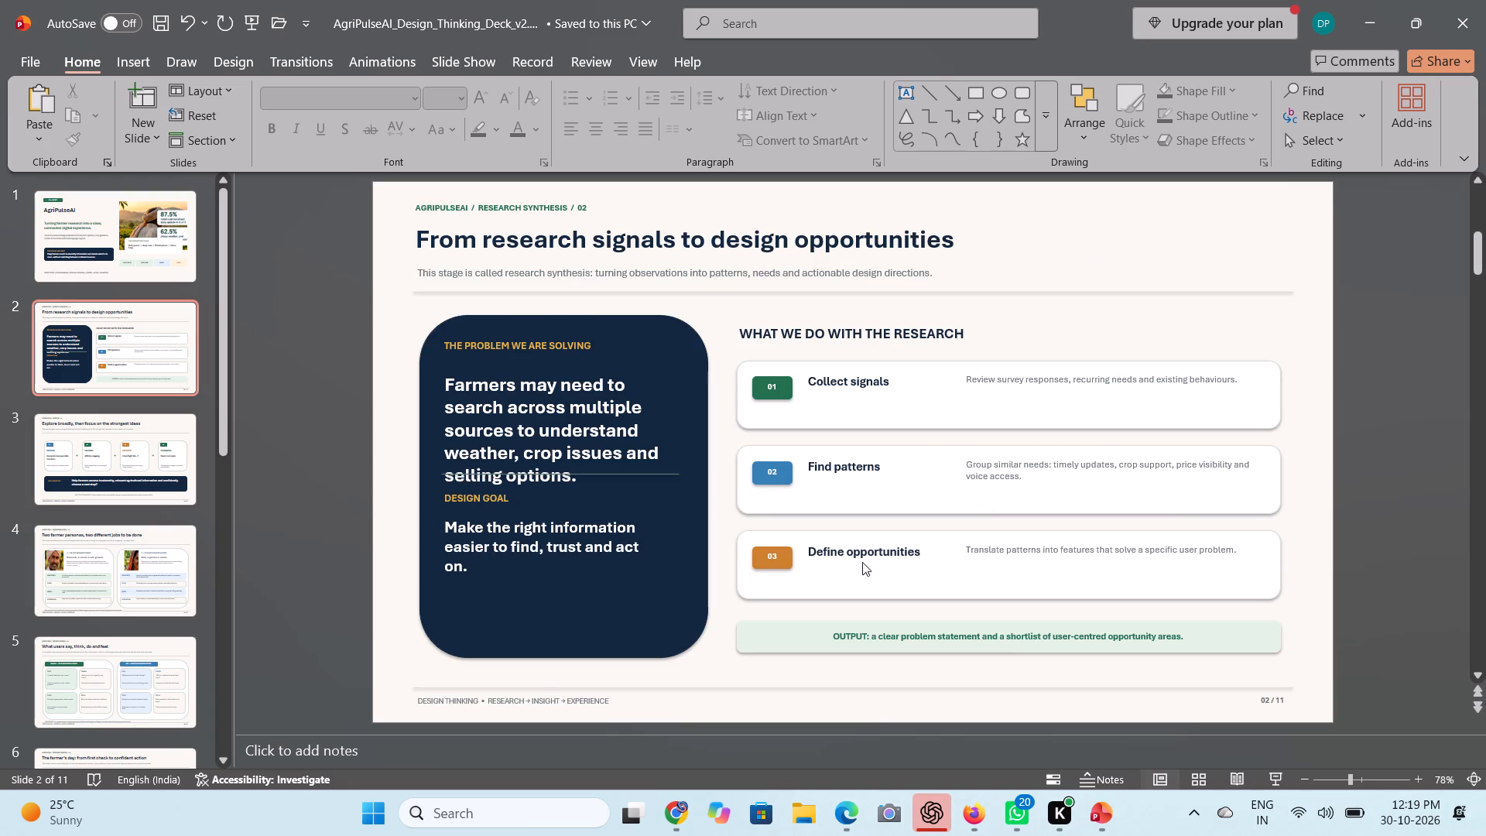
{"action": "key", "text": "Down"}
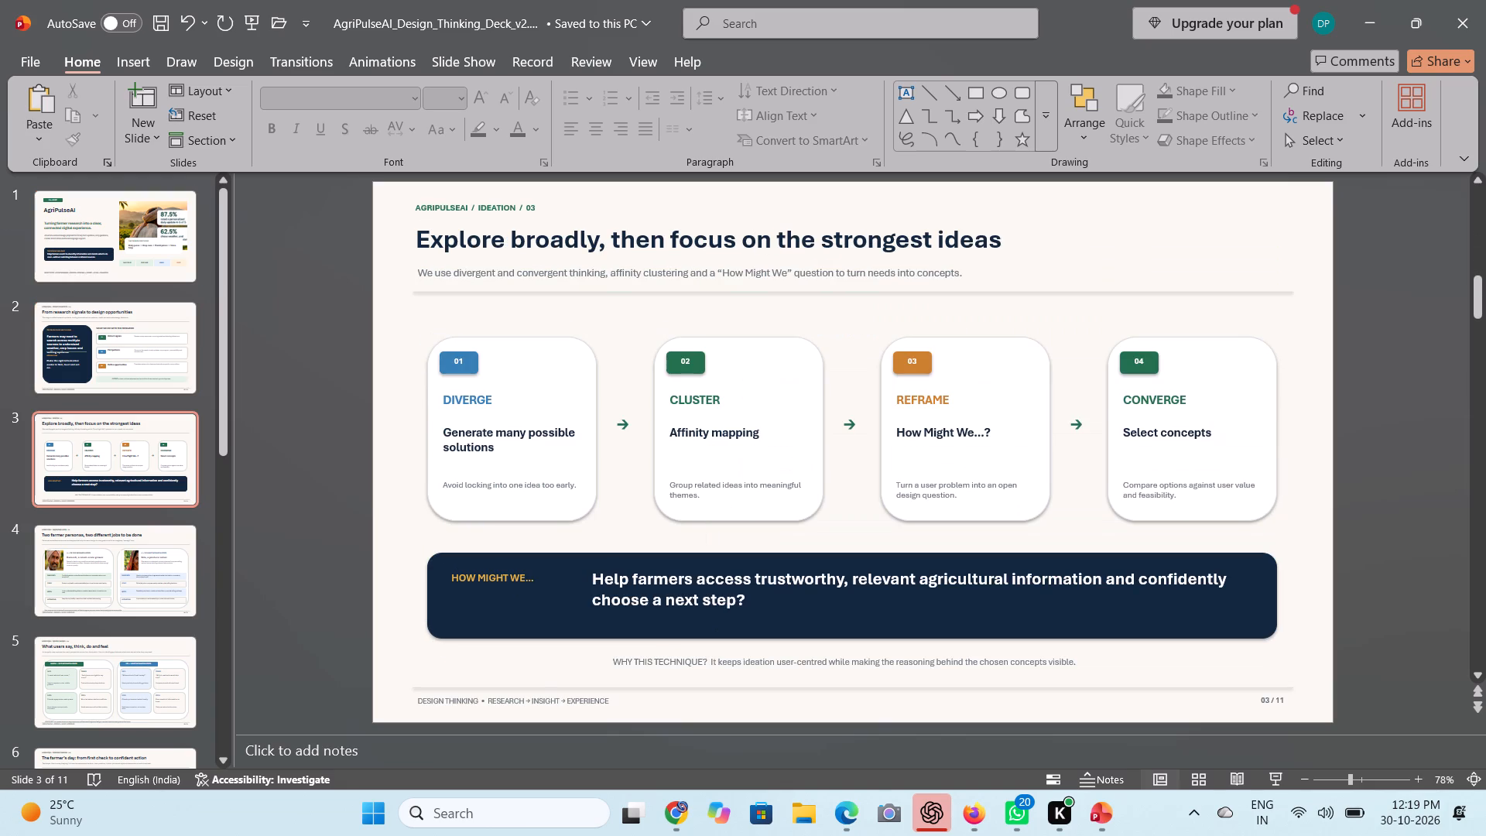
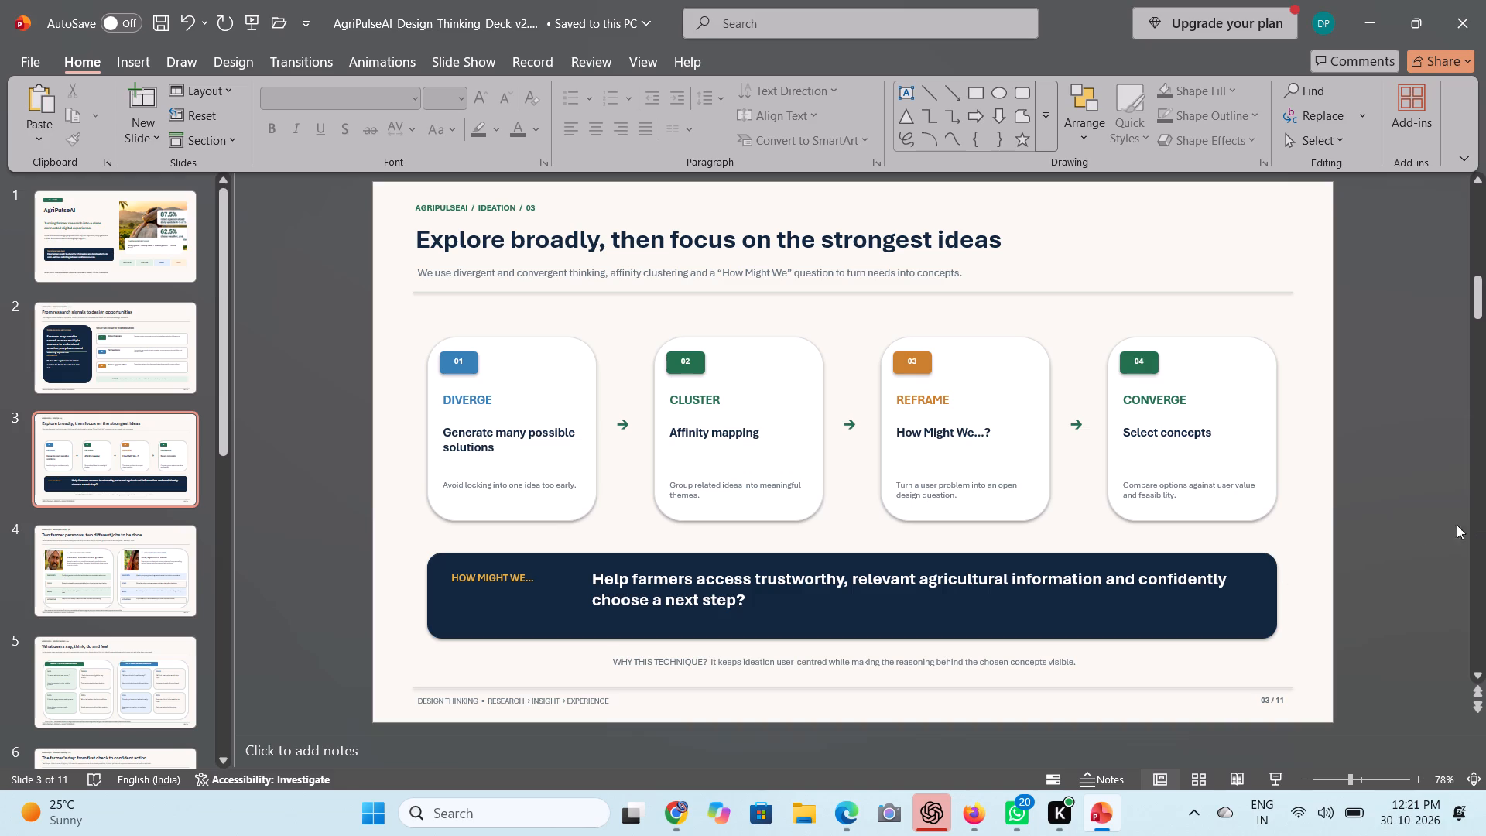
On slide 4, widen Ramesh's persona photo towards his text, and pull its upper-left corner slightly inward within the card.
{"action": "left_click", "coordinate": [1401, 526]}
{"action": "key", "text": "Down"}
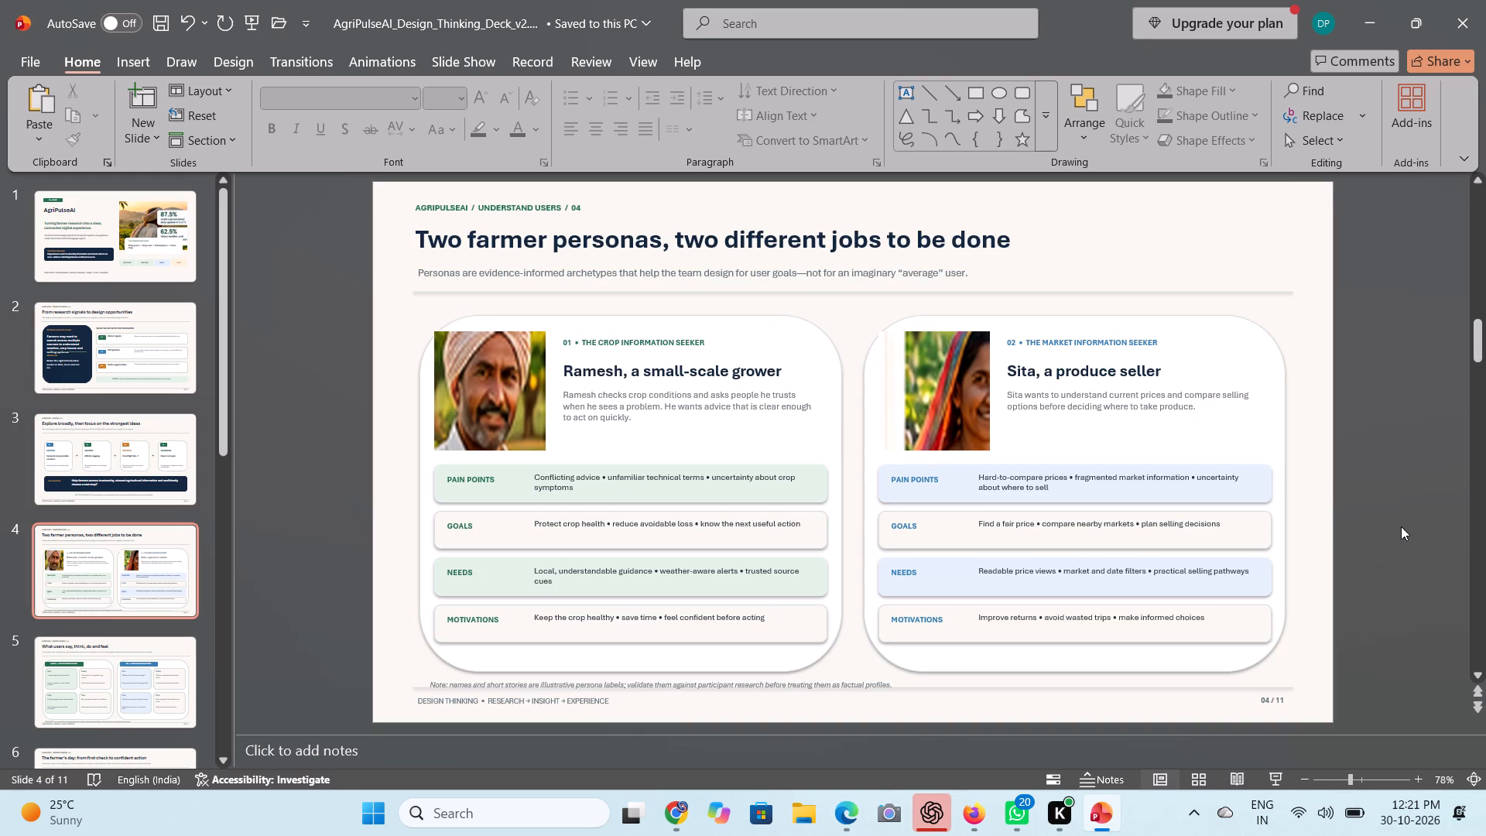
{"action": "left_click", "coordinate": [509, 370]}
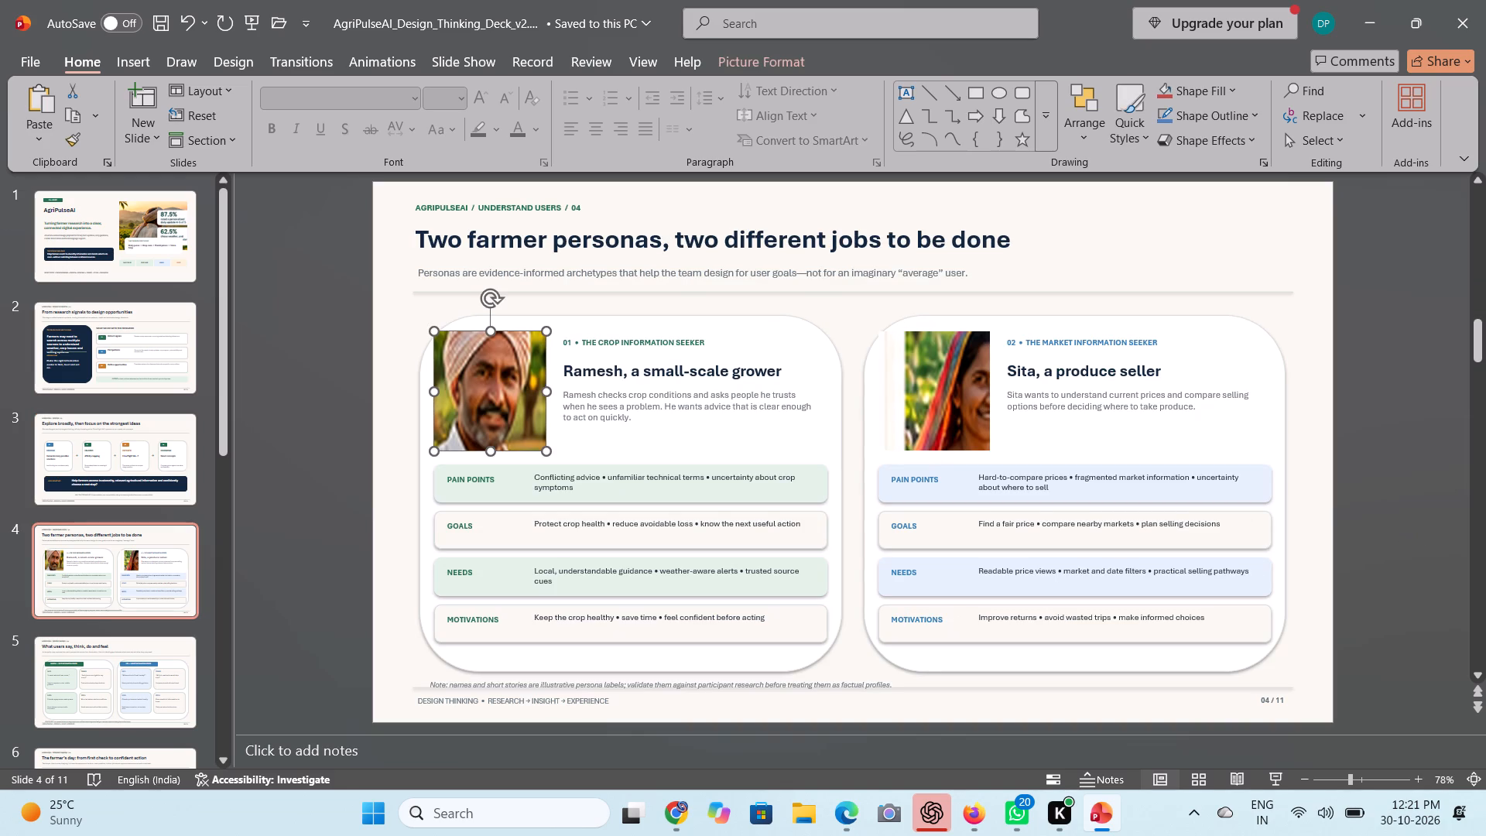
{"action": "left_click", "coordinate": [551, 394]}
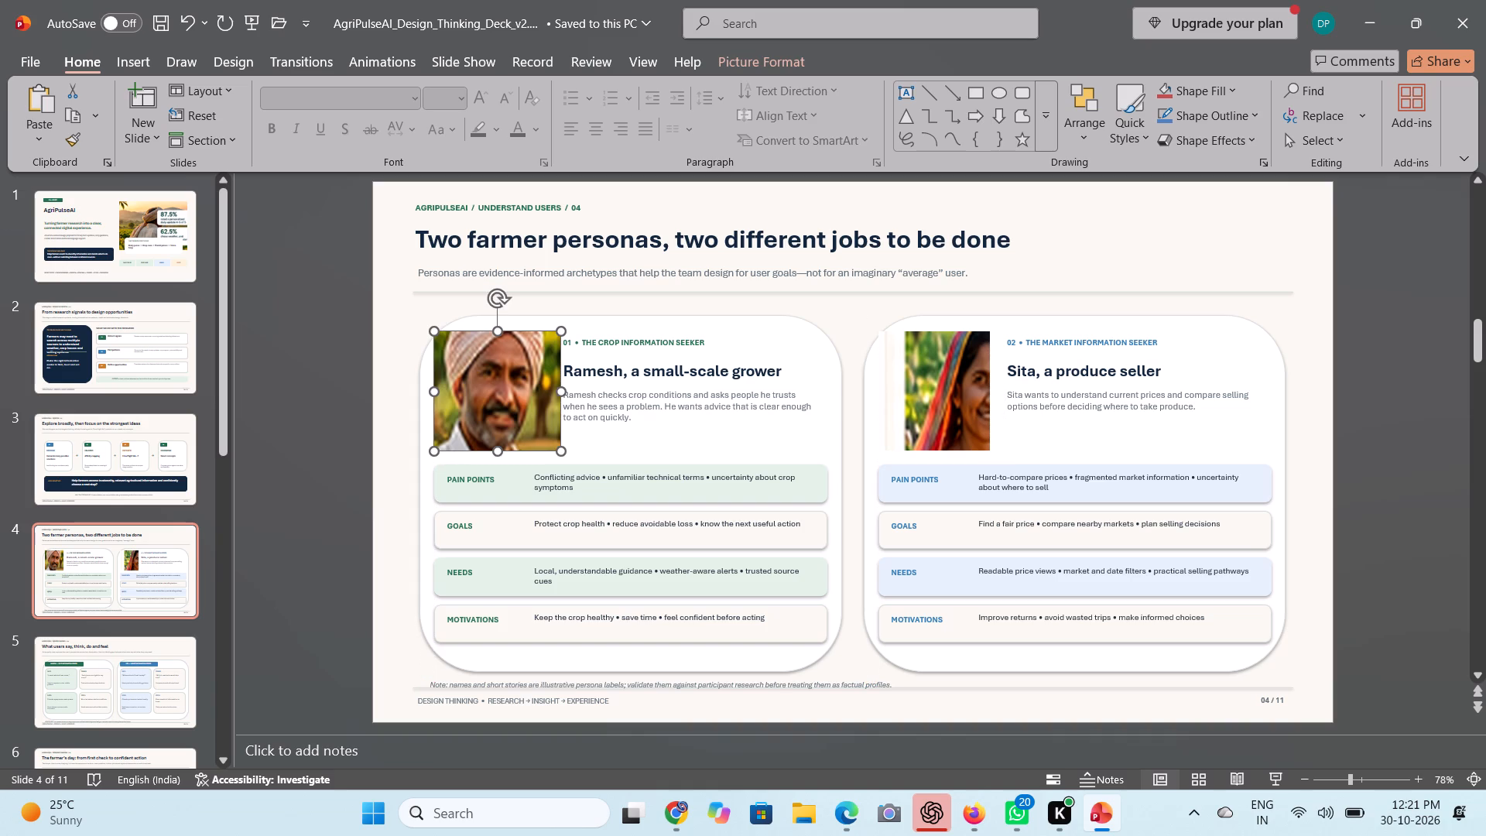
{"action": "left_click_drag", "start_coordinate": [435, 329], "coordinate": [447, 341]}
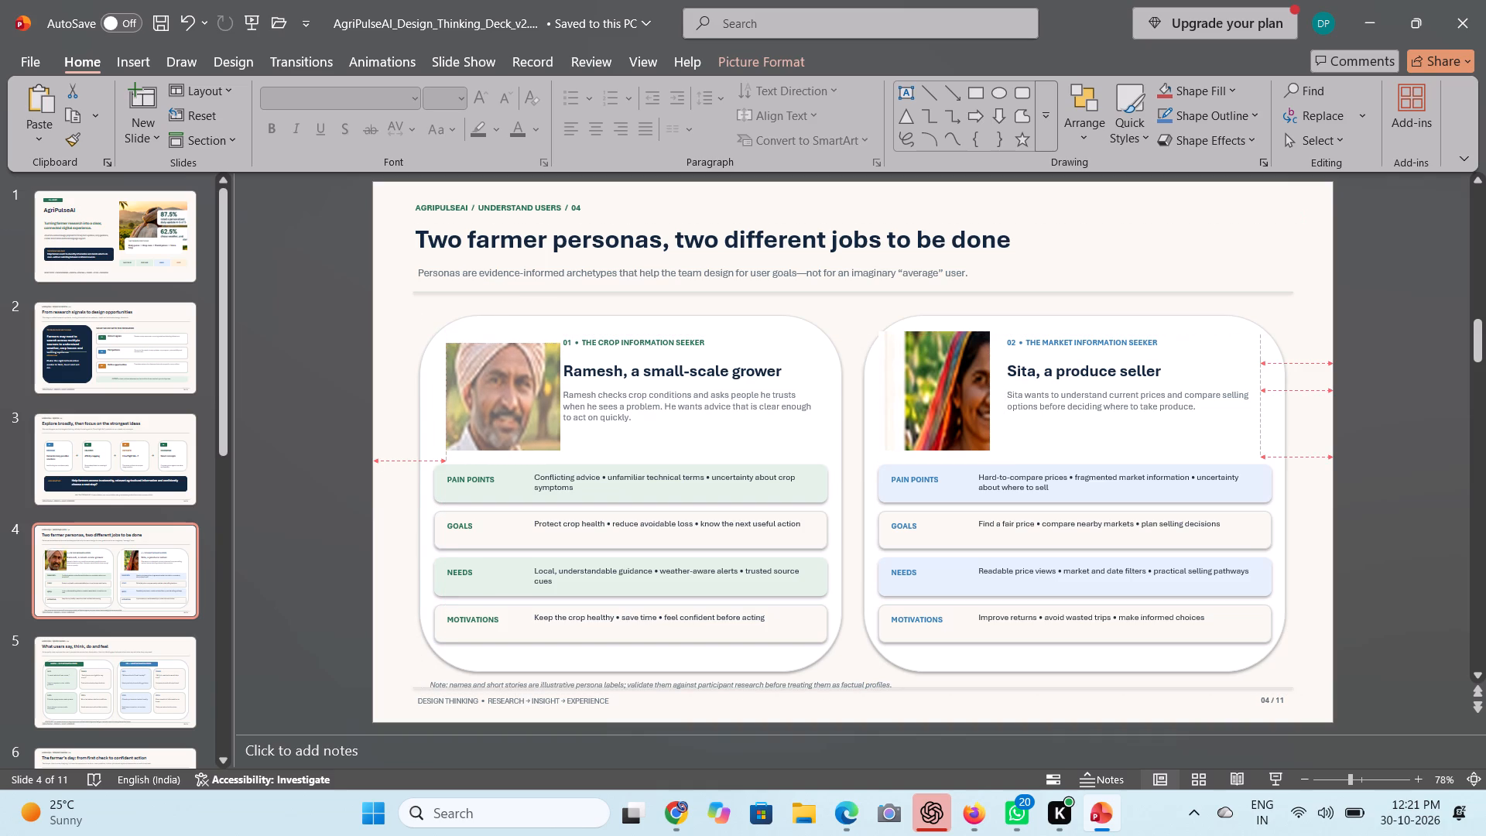
{"action": "left_click_drag", "start_coordinate": [447, 341], "coordinate": [443, 337]}
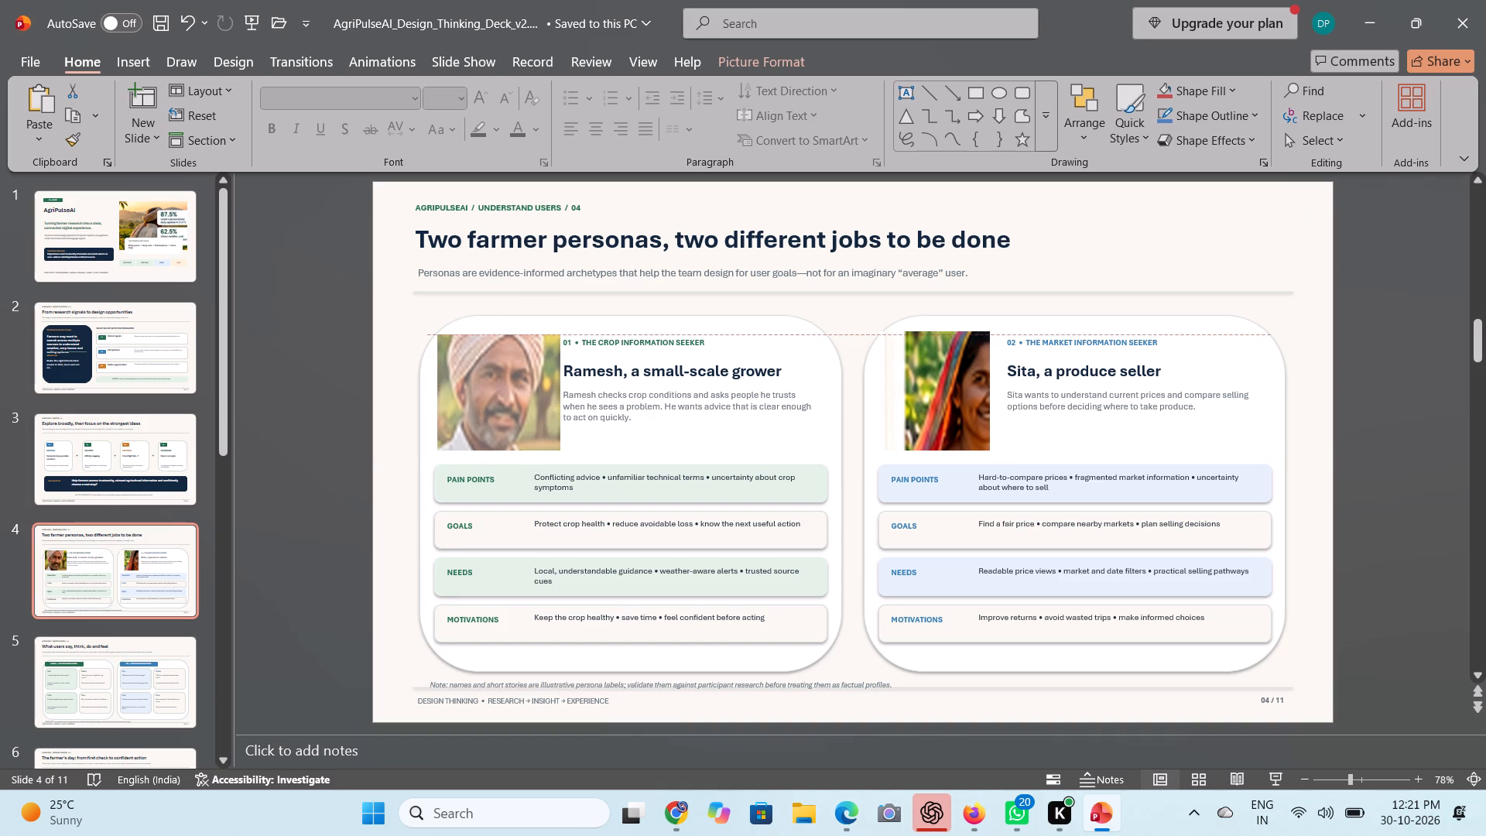
{"action": "left_click_drag", "start_coordinate": [443, 337], "coordinate": [444, 337]}
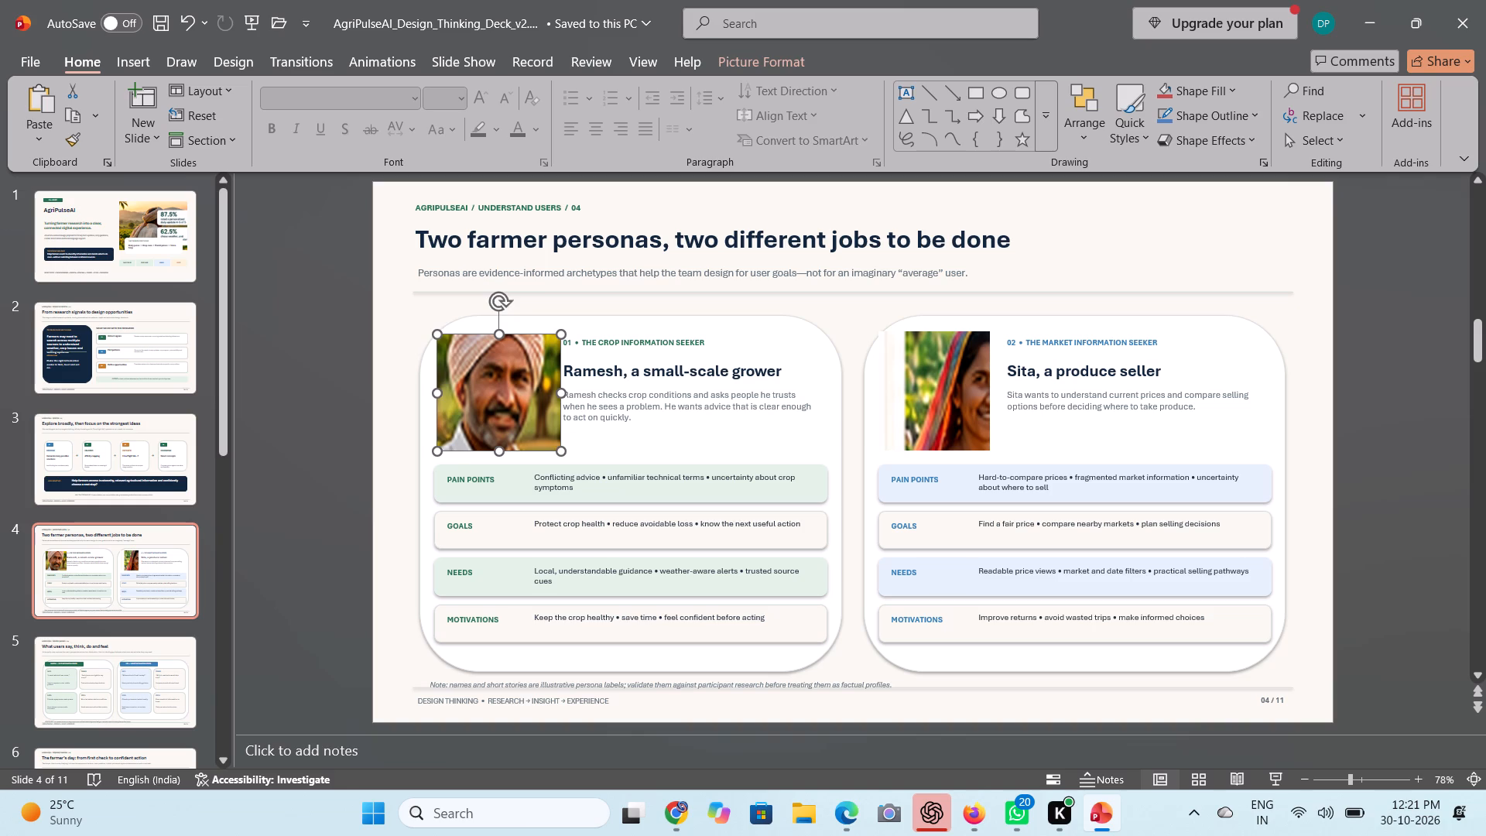
Widen Sita's persona photo slightly towards her text and nudge it slightly downward in the card.
{"action": "left_click", "coordinate": [967, 391]}
{"action": "left_click", "coordinate": [993, 393]}
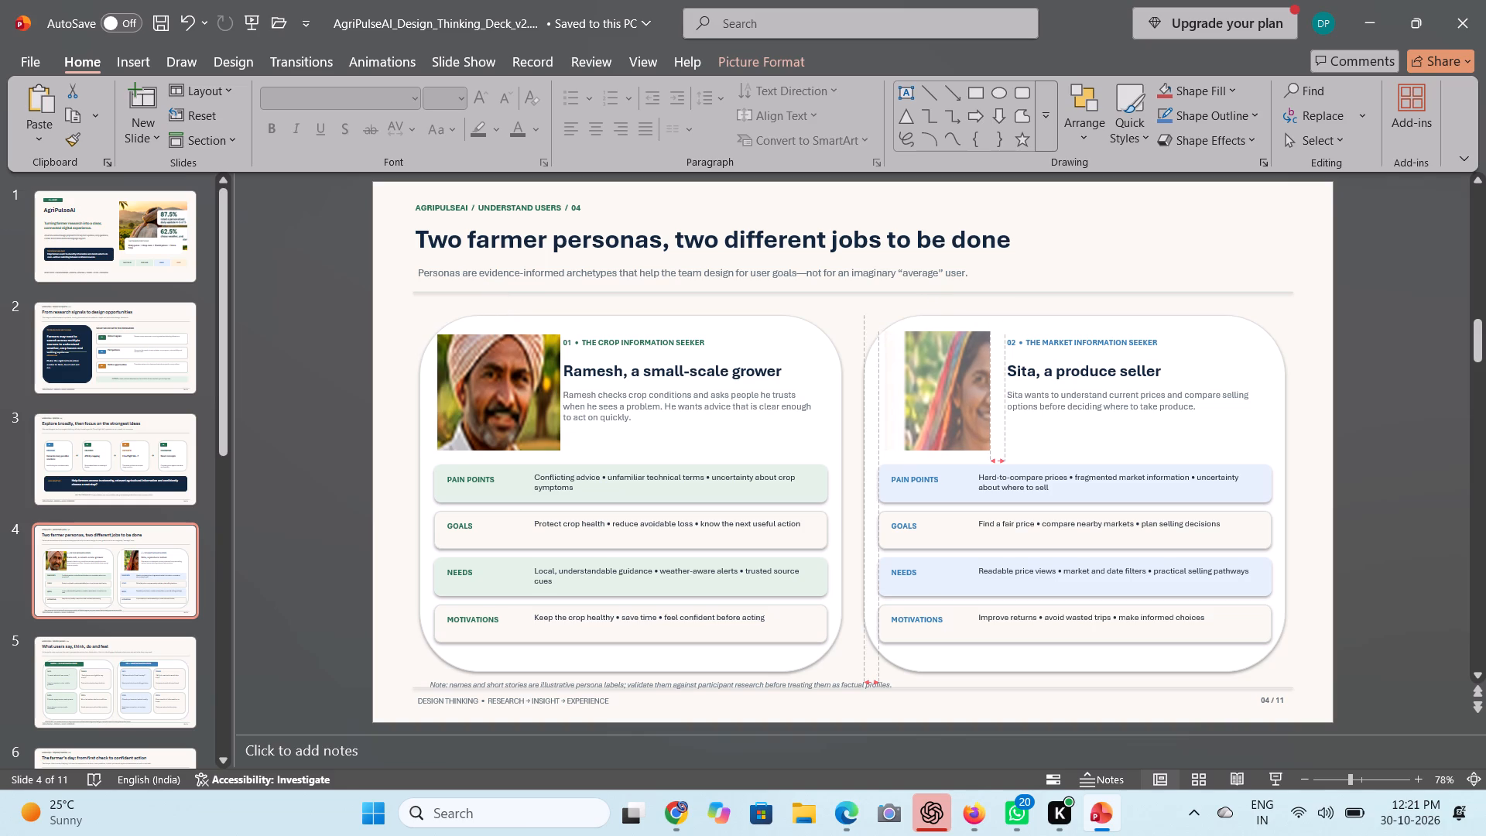
{"action": "left_click", "coordinate": [927, 398]}
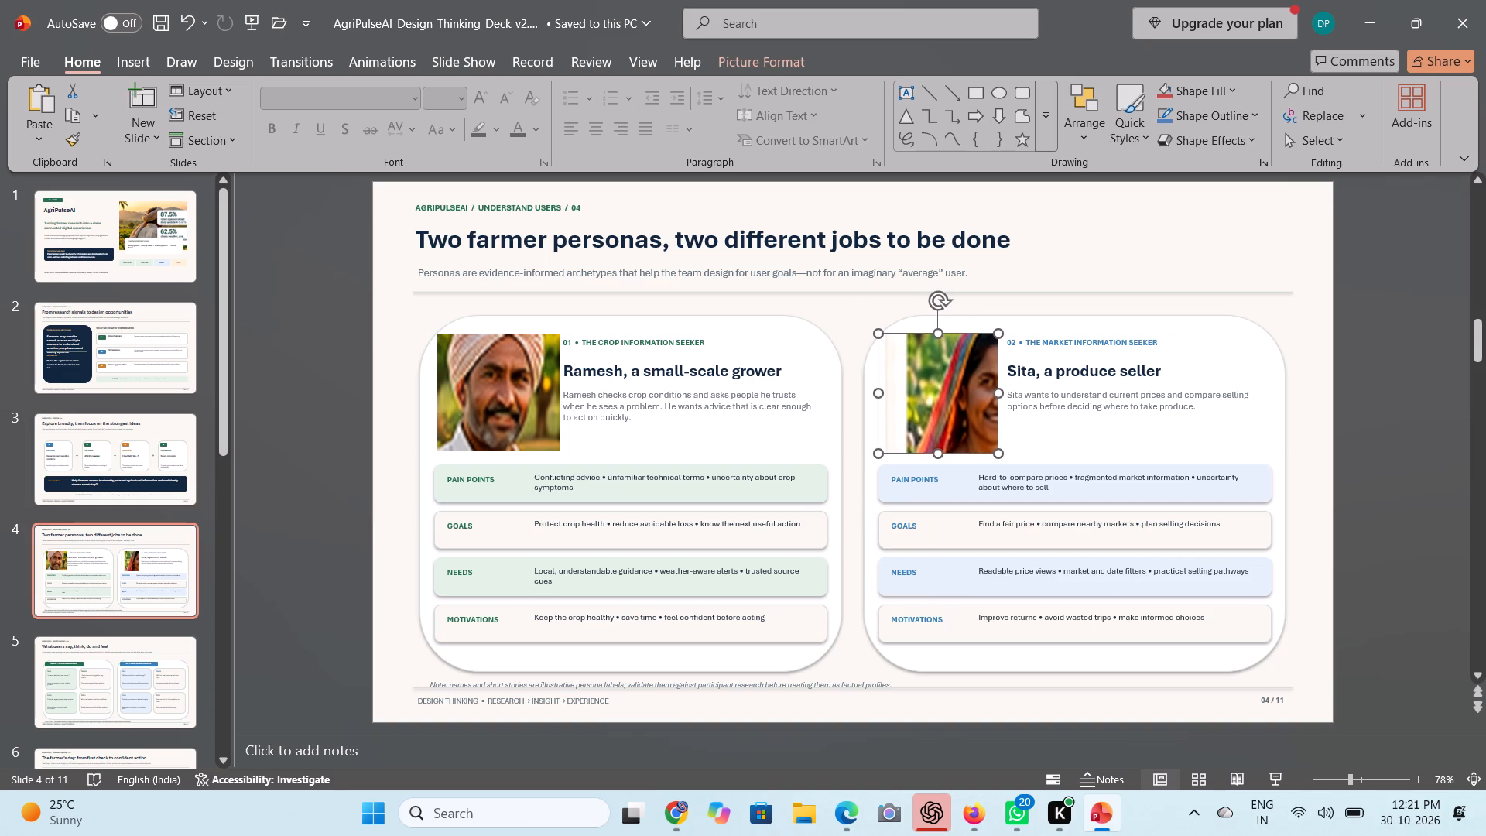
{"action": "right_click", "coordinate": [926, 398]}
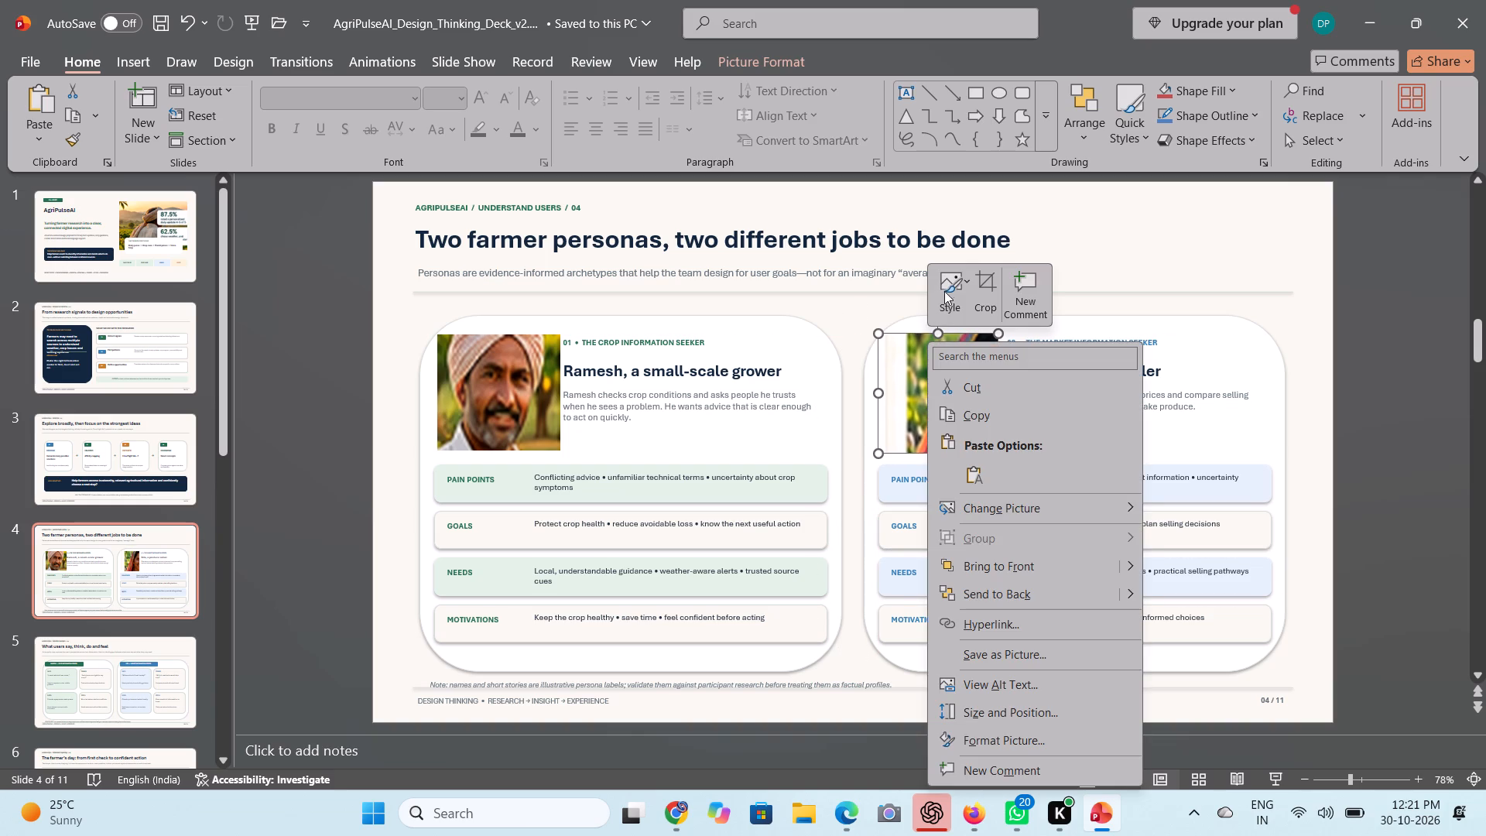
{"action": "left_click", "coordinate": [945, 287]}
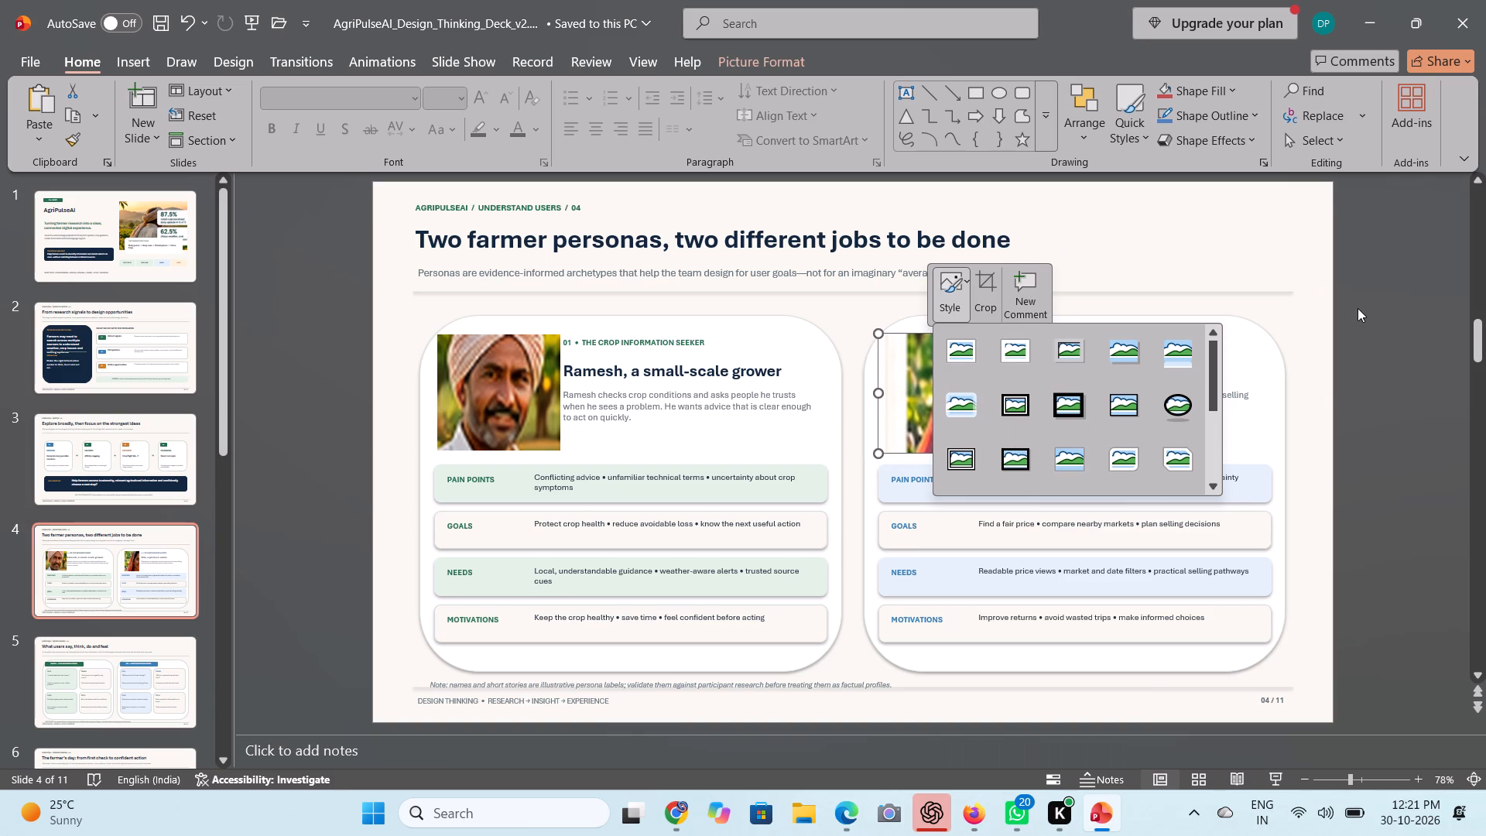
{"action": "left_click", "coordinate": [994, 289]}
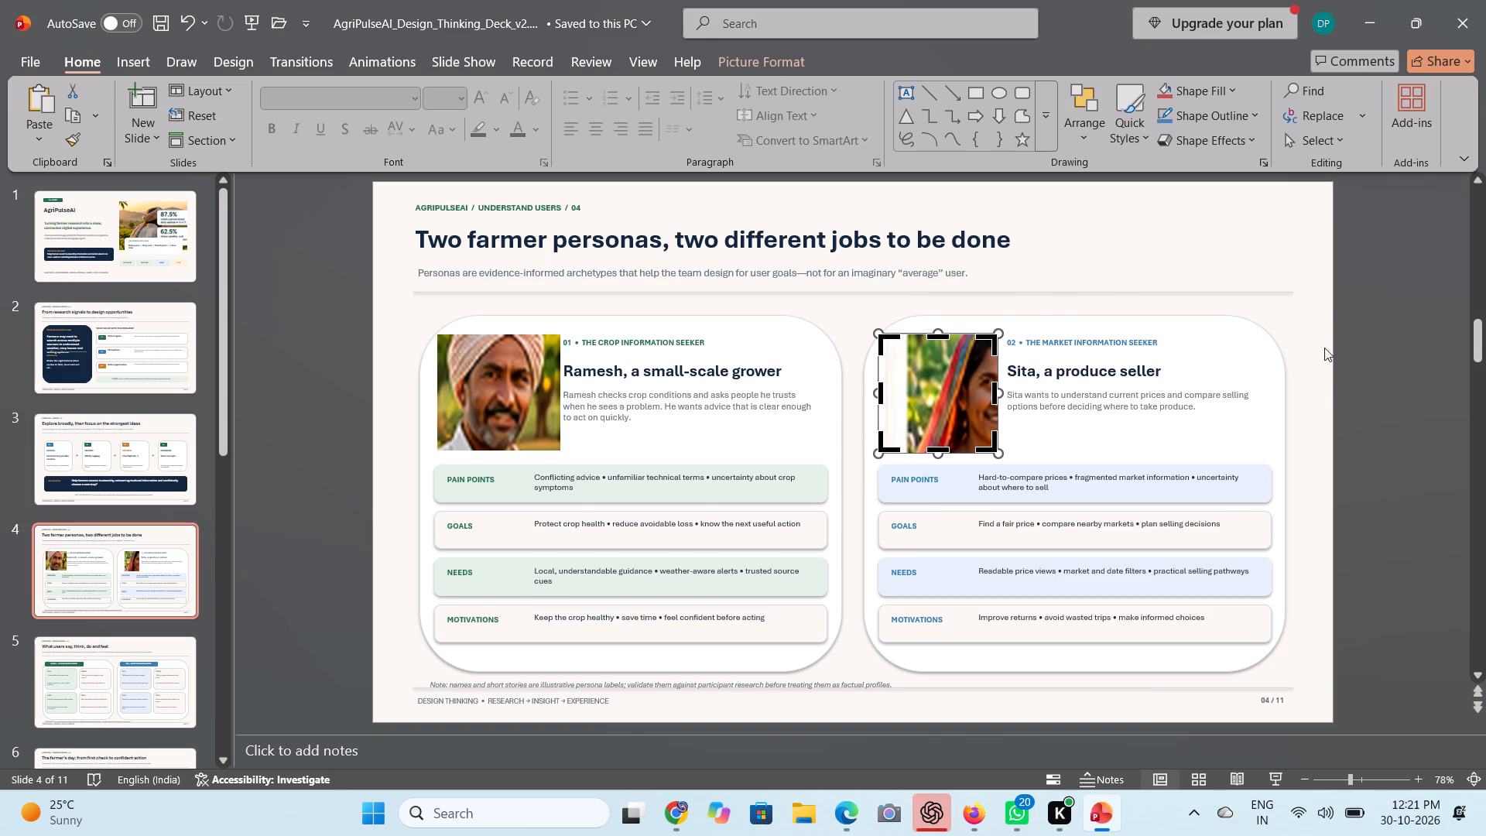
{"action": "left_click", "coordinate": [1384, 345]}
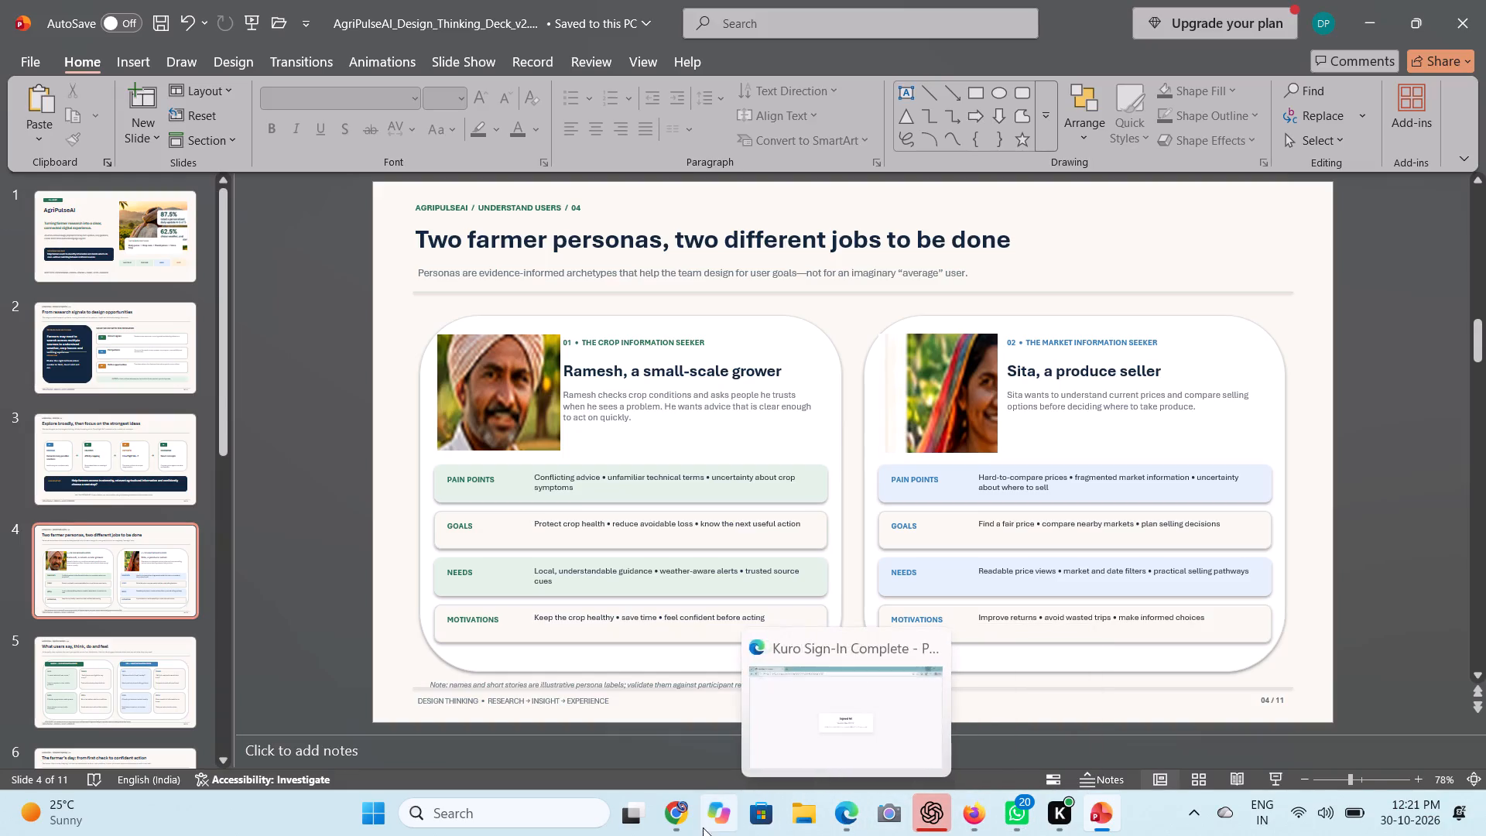
In a new Chrome tab, search Google for "women photo", and refine the search to "women photo village".
{"action": "left_click", "coordinate": [676, 814]}
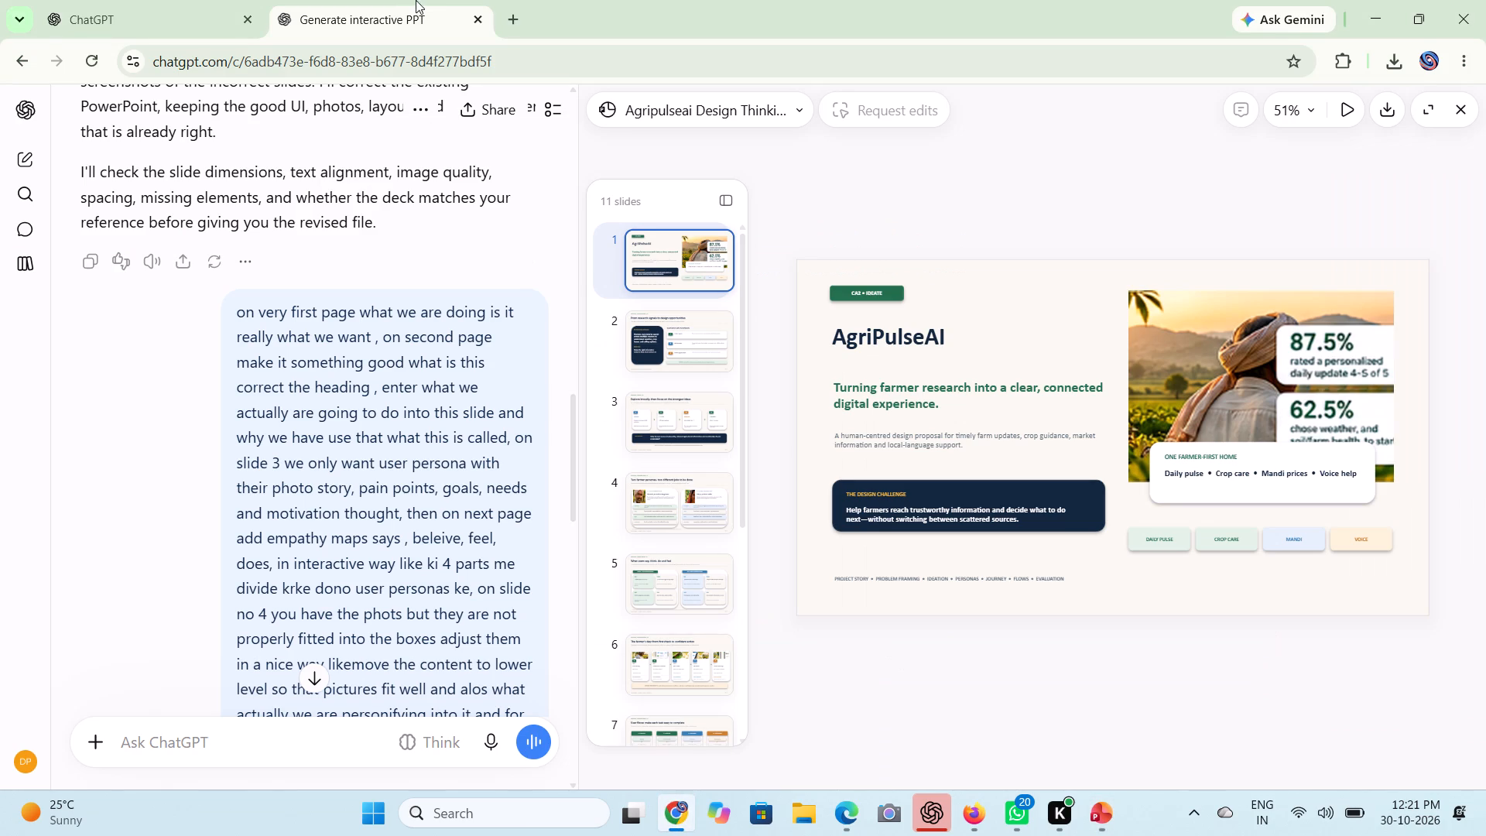
{"action": "left_click", "coordinate": [520, 26]}
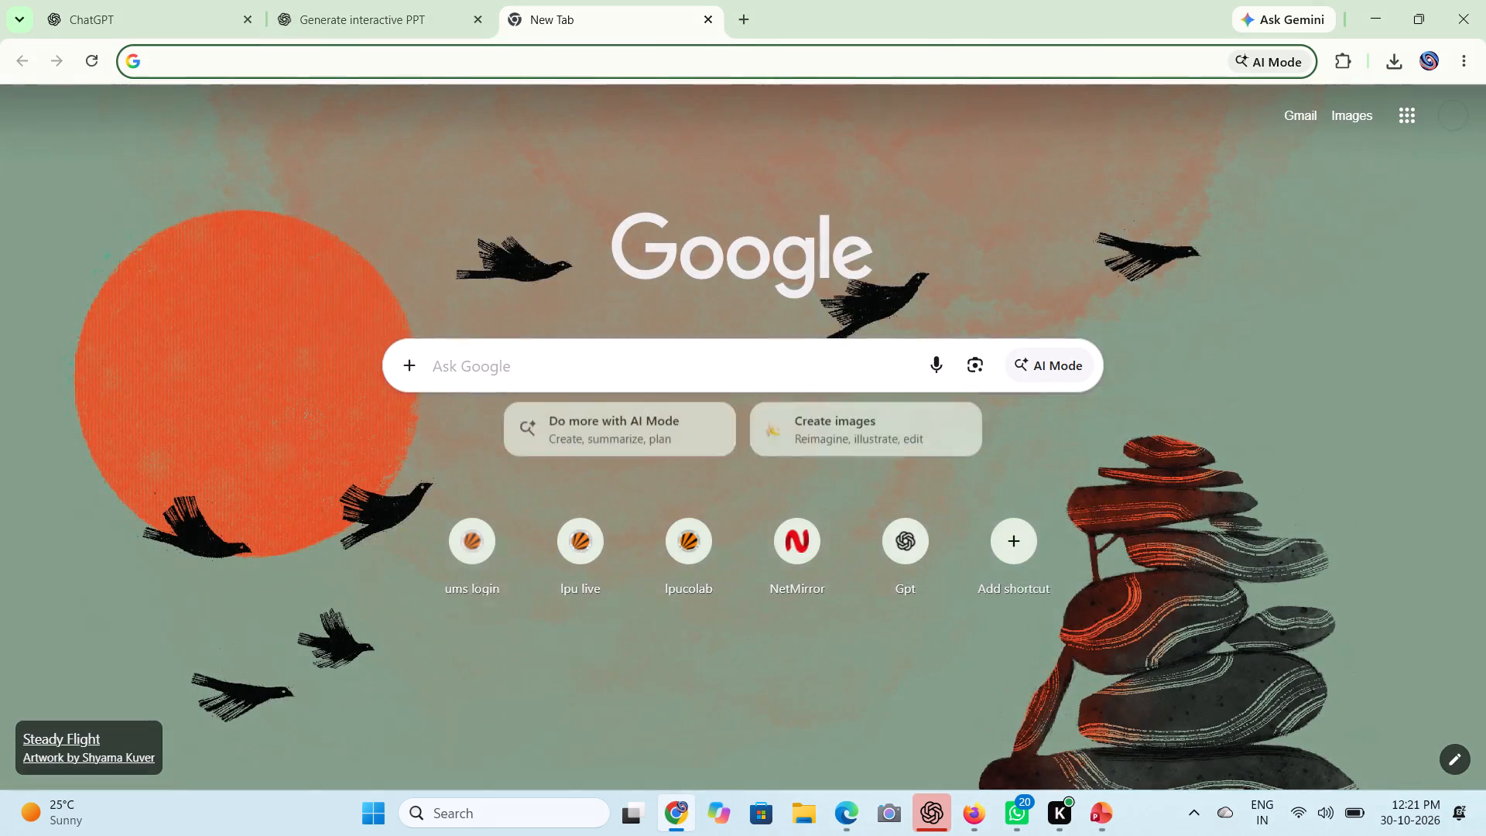
{"action": "left_click", "coordinate": [562, 371]}
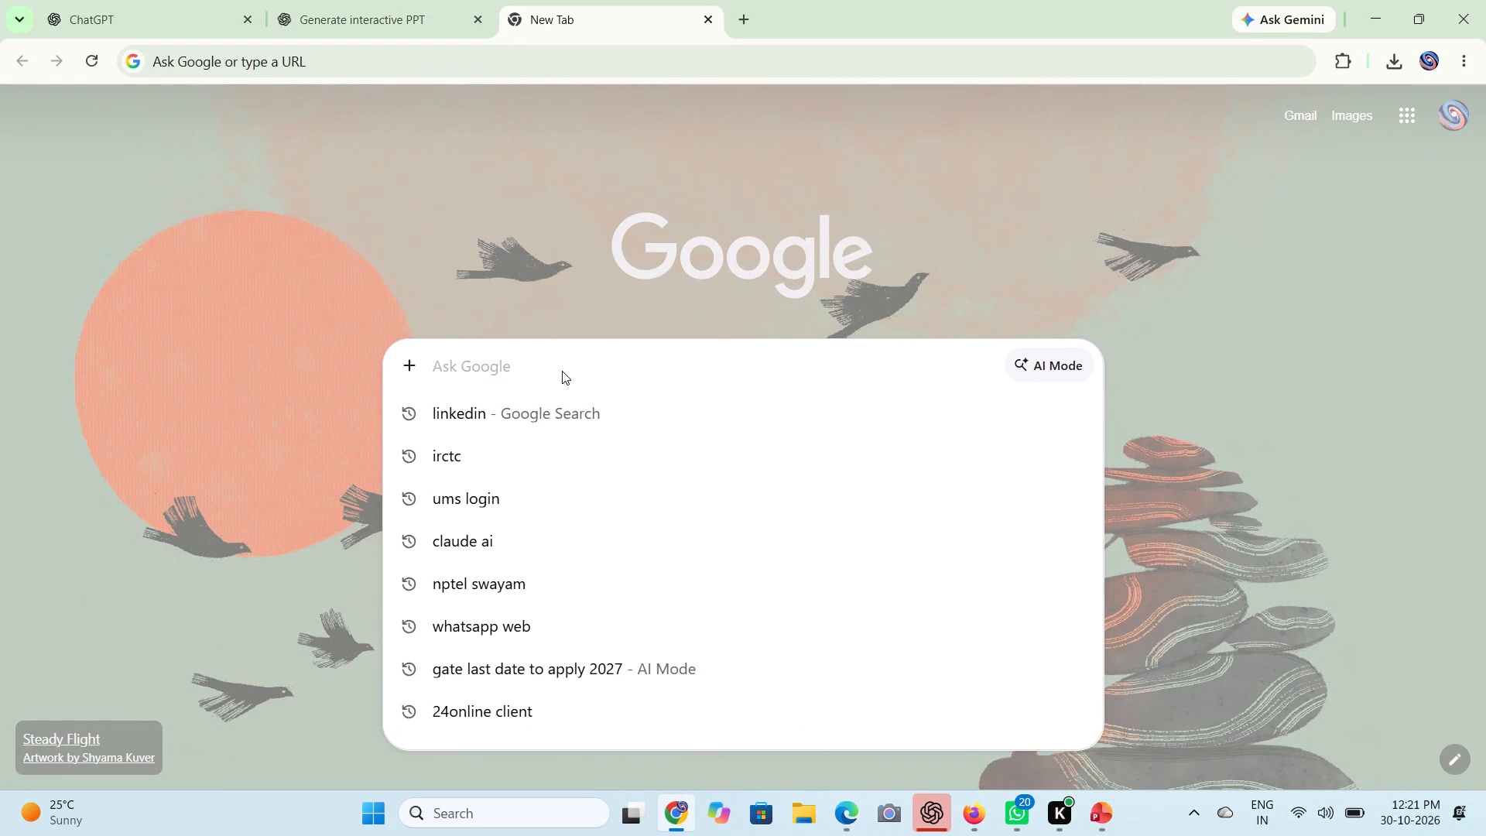
{"action": "type", "text": "women"}
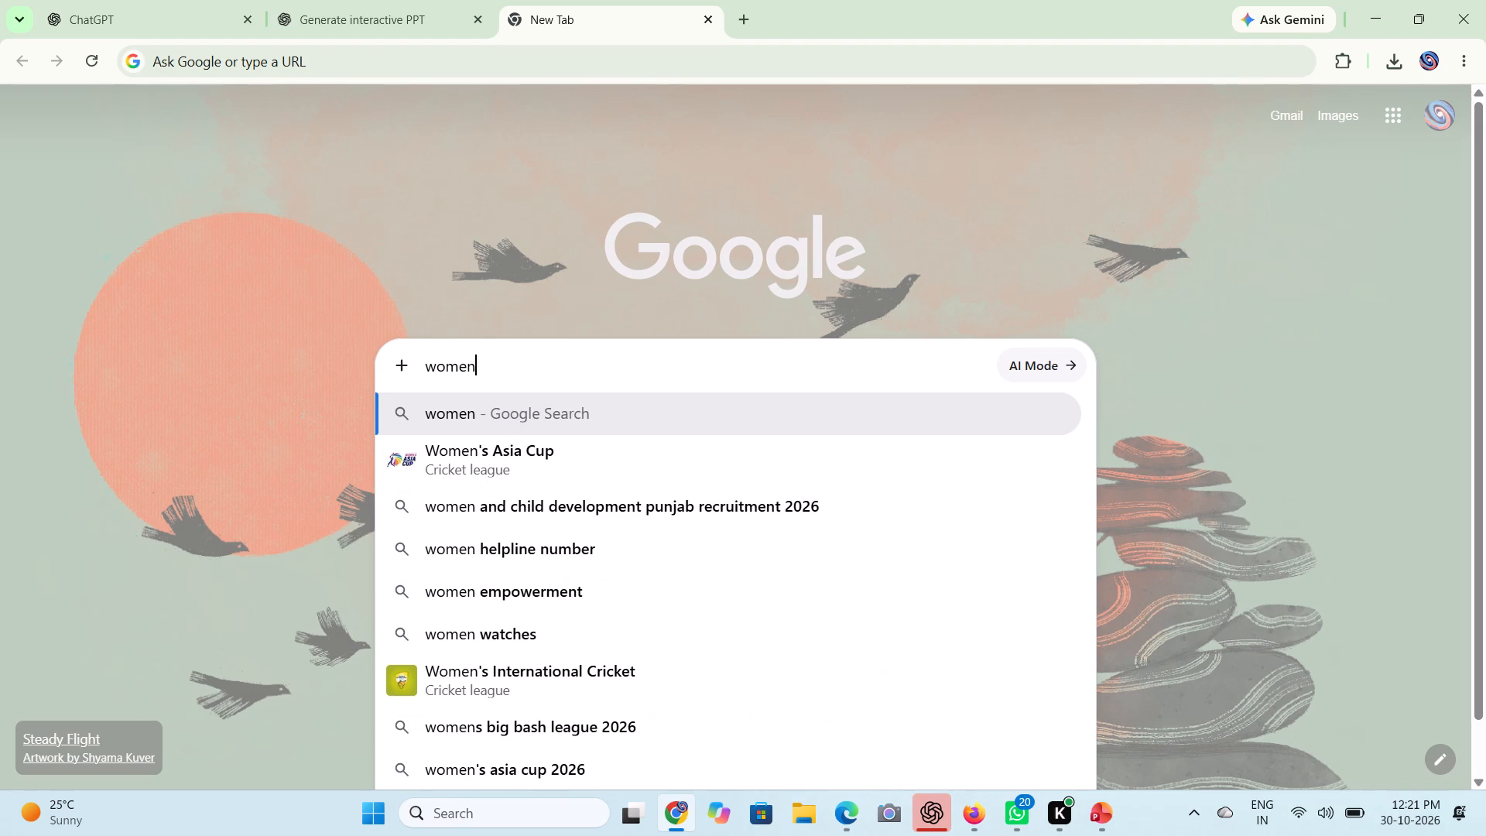
{"action": "key", "text": "space"}
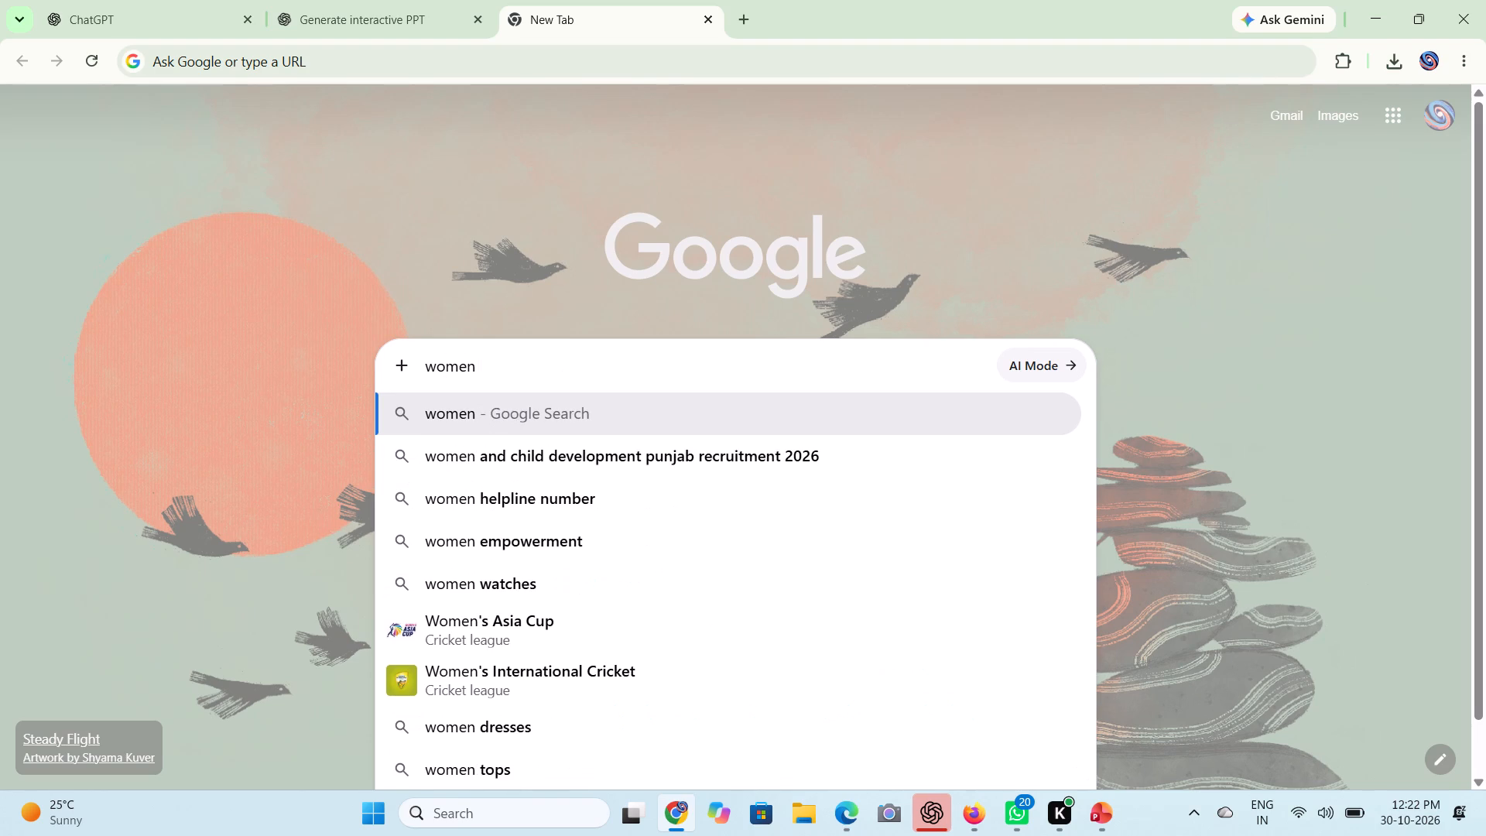
{"action": "type", "text": "photo"}
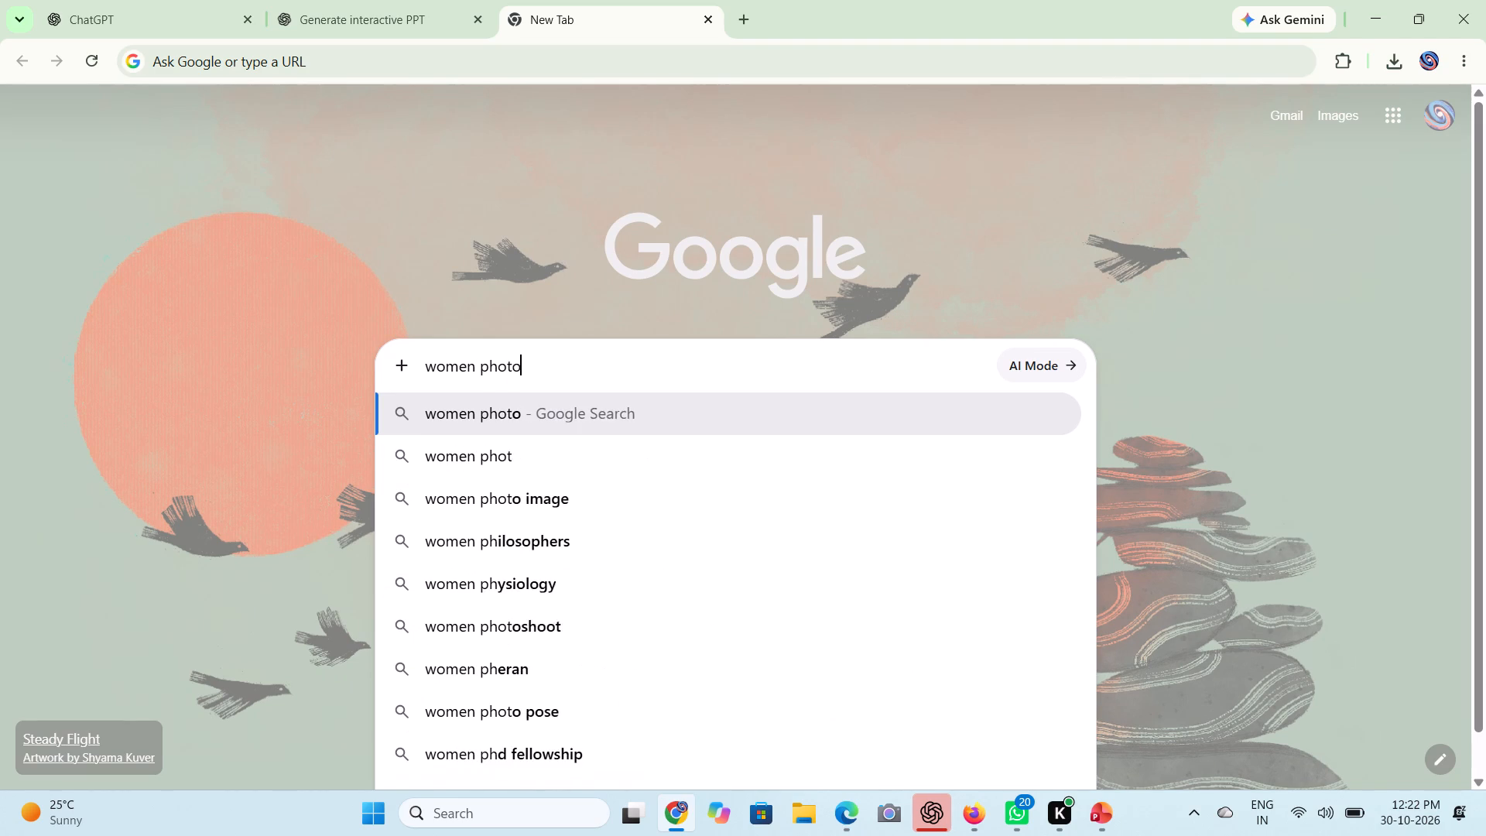
{"action": "key", "text": "space"}
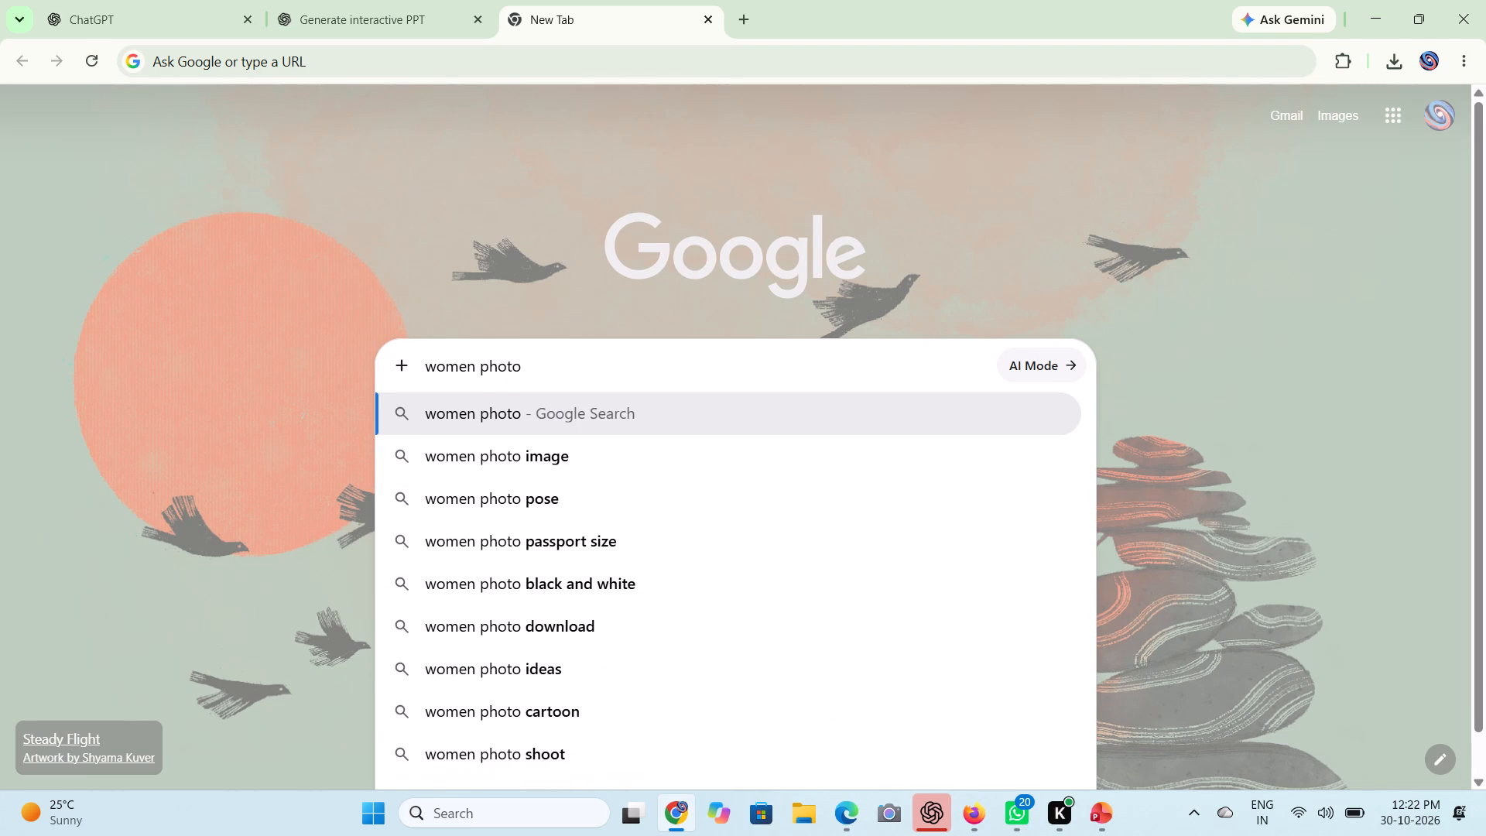
{"action": "key", "text": "Return"}
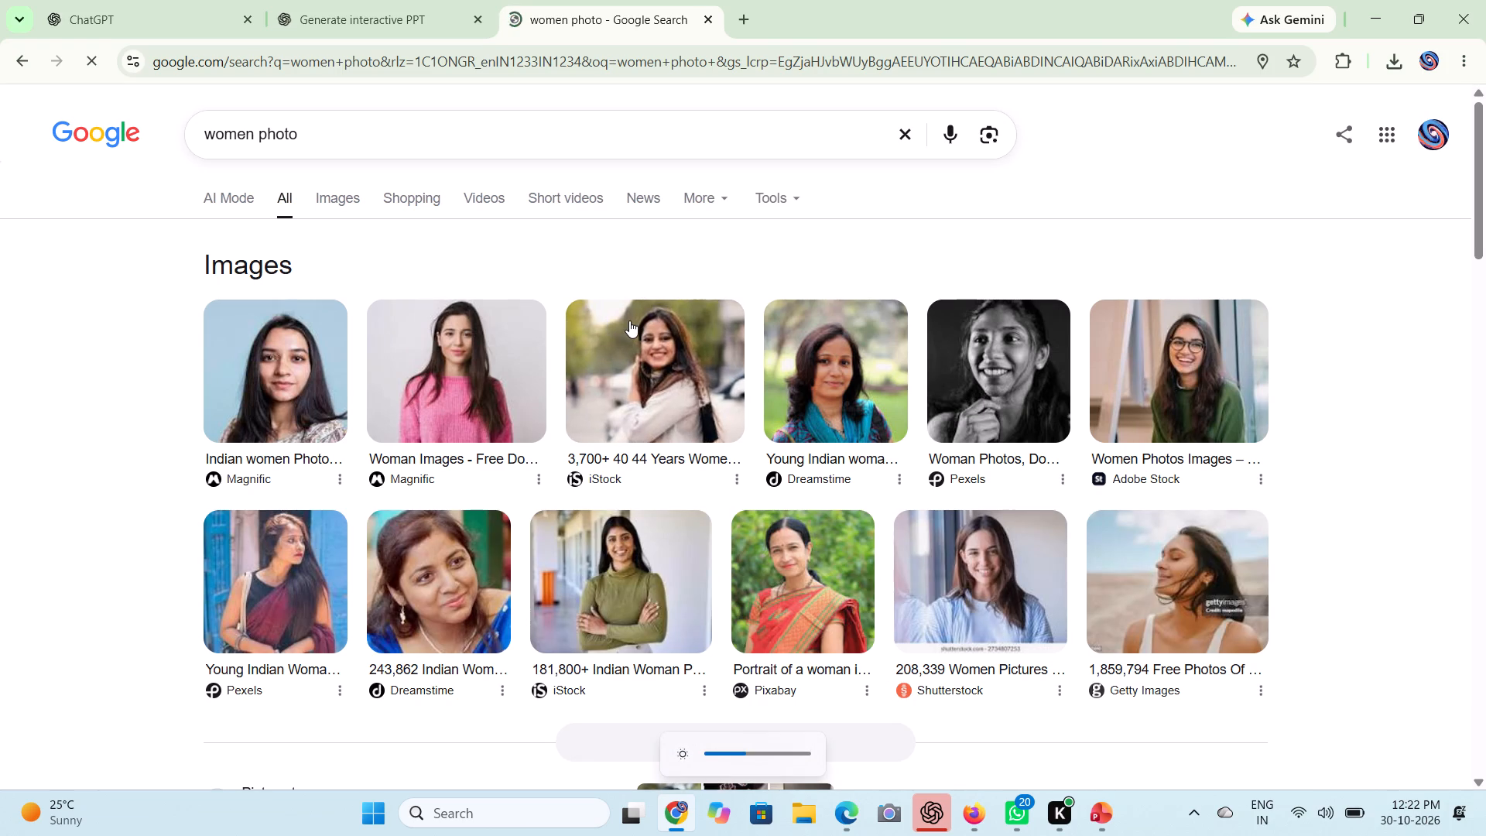
{"action": "left_click", "coordinate": [496, 132]}
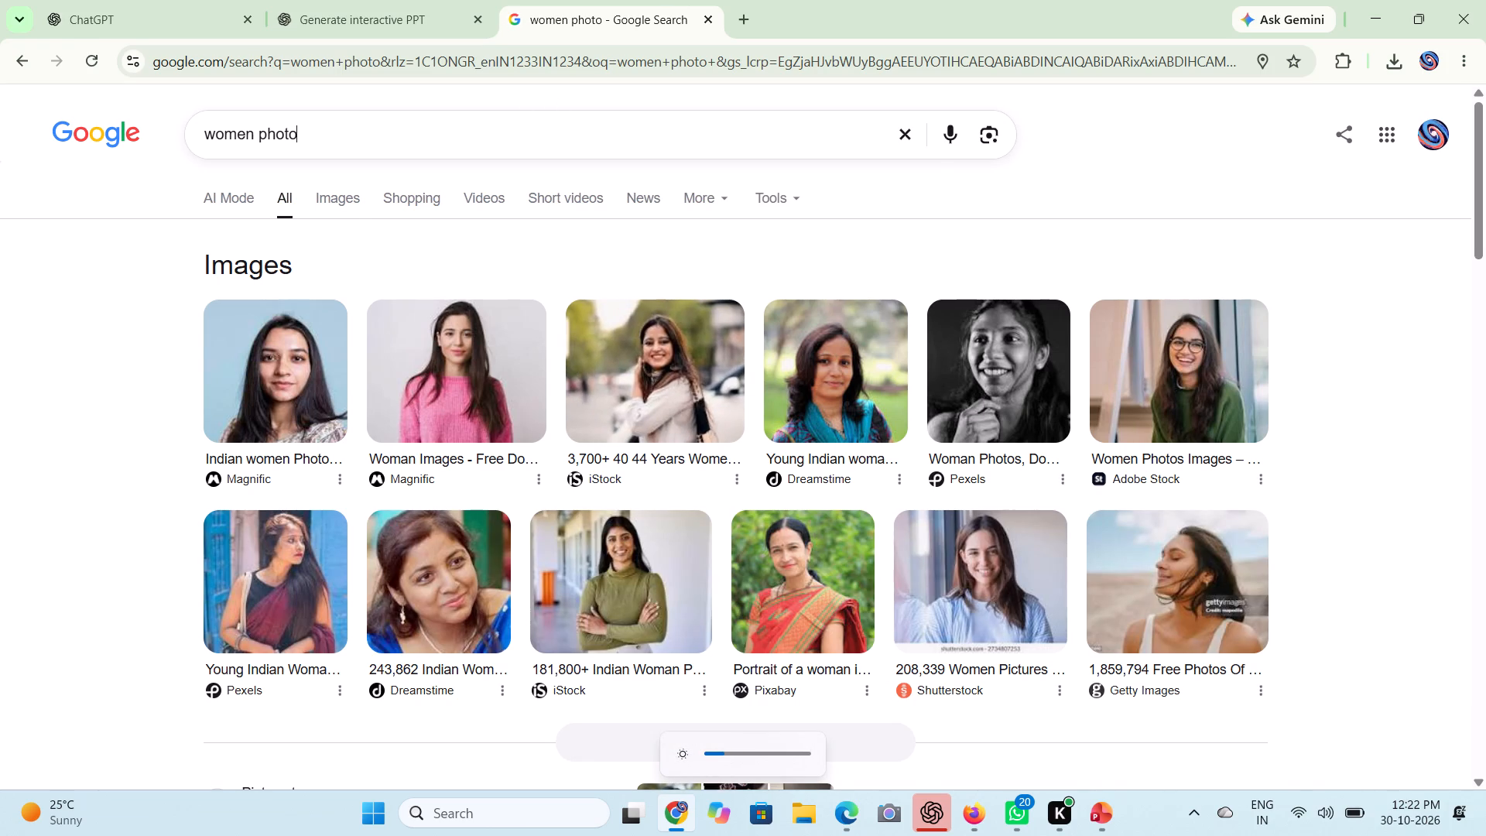
{"action": "key", "text": "space"}
{"action": "type", "text": "village"}
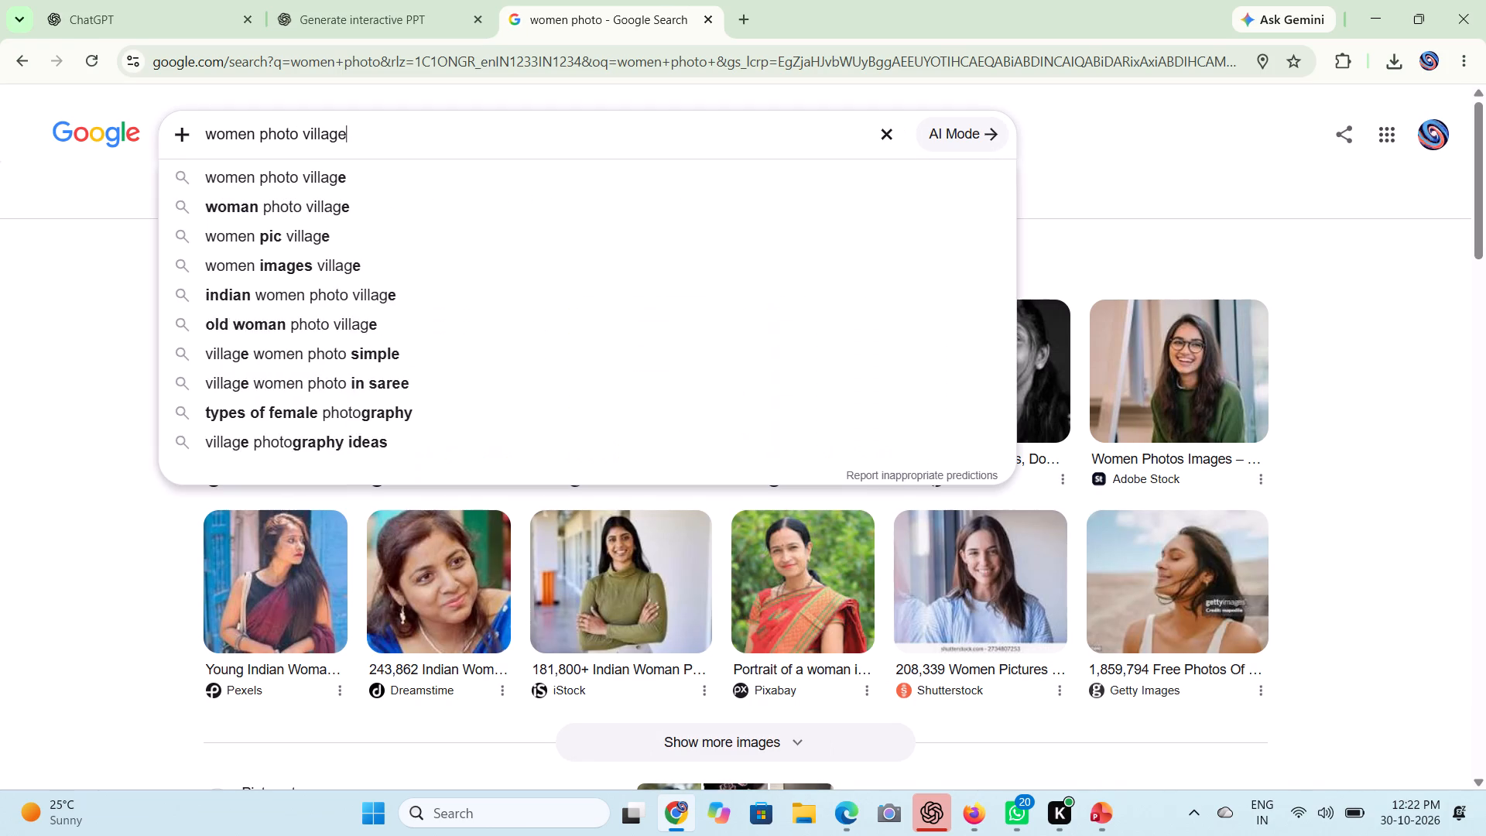
{"action": "key", "text": "Return"}
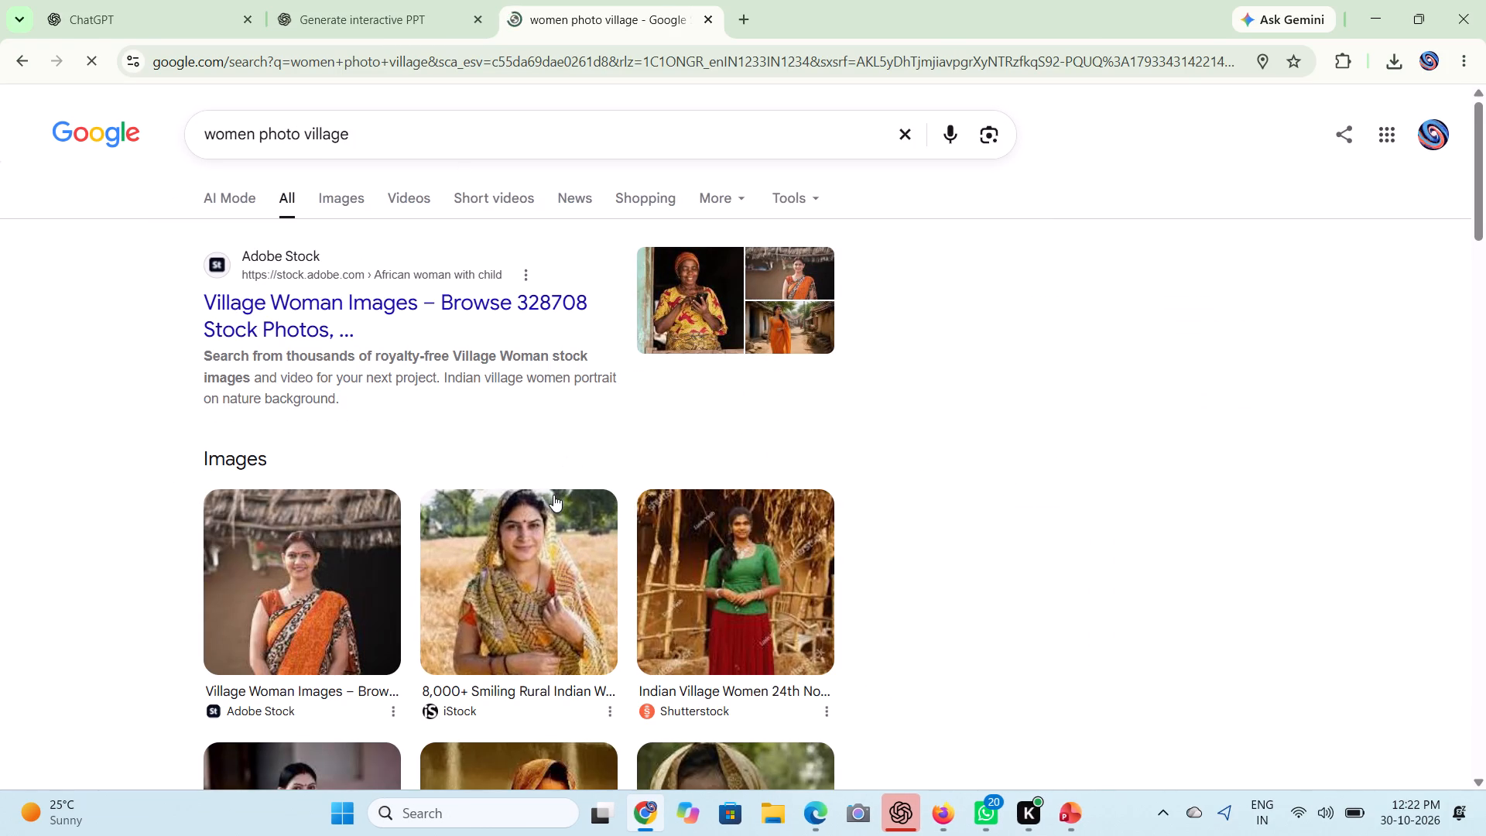
{"action": "scroll", "coordinate": [553, 495], "scroll_direction": "down", "scroll_amount": 1}
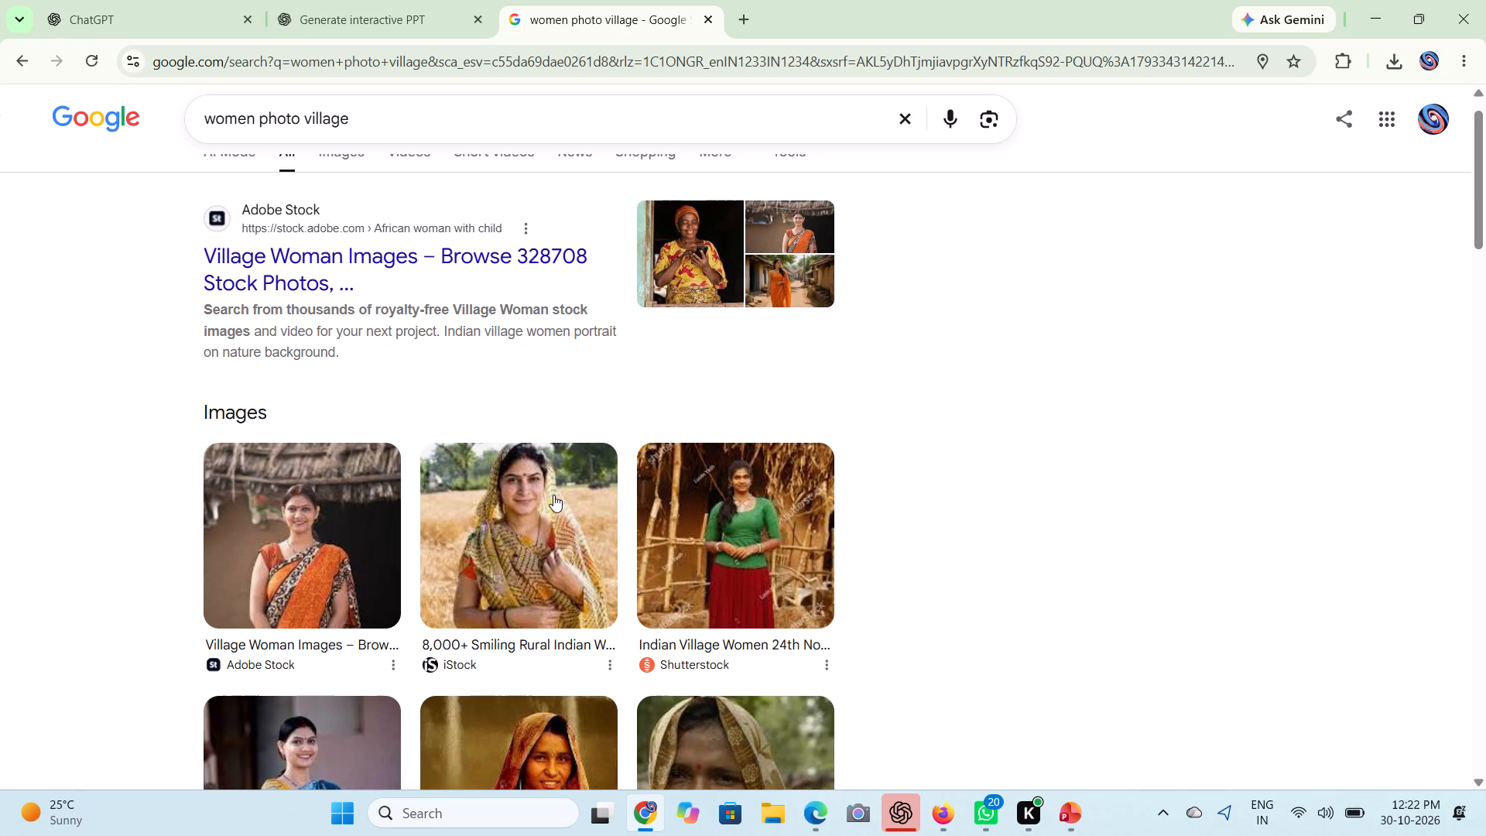
{"action": "left_click", "coordinate": [543, 538]}
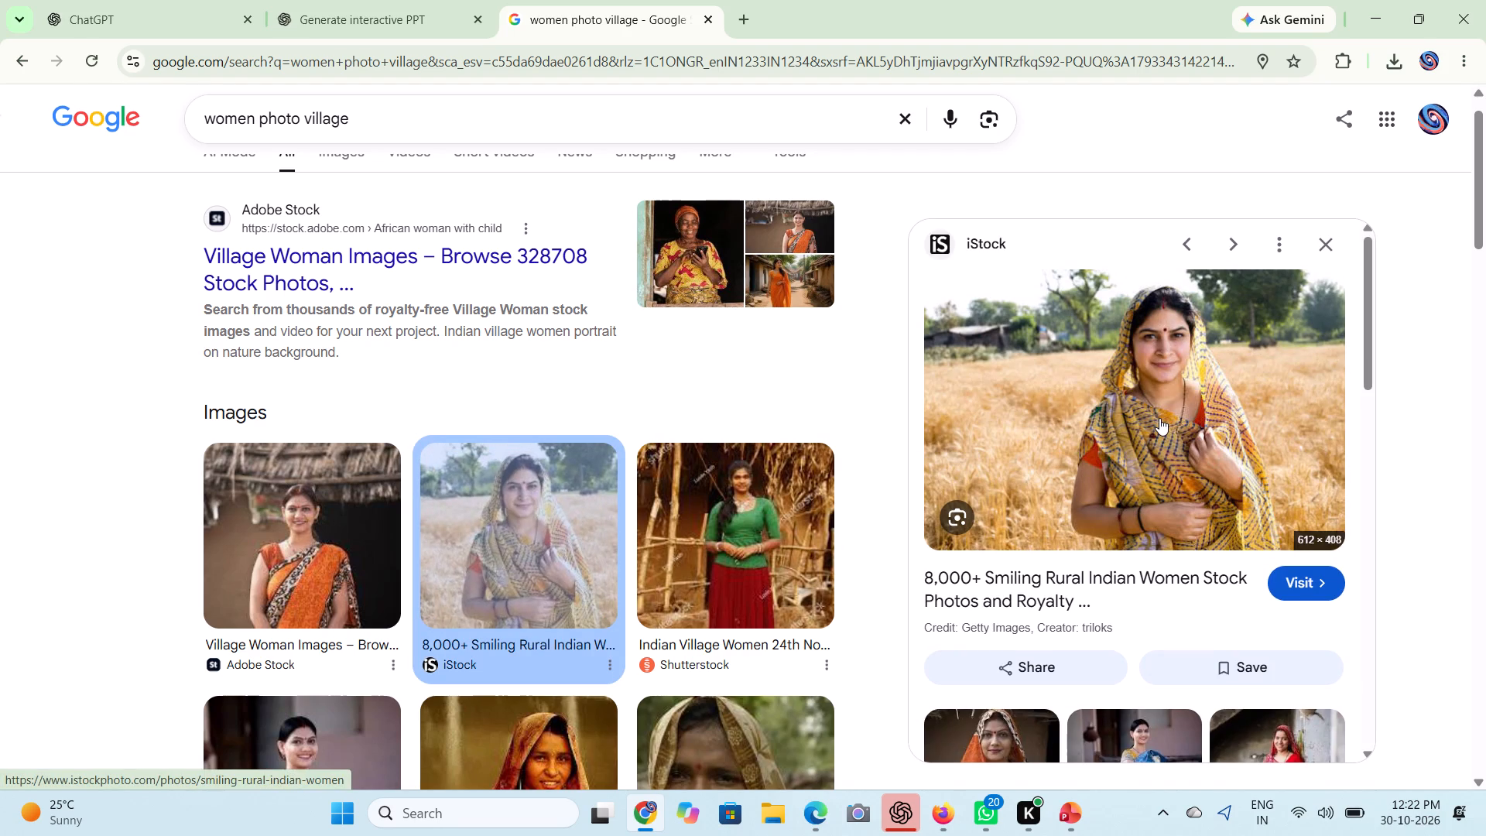
{"action": "right_click", "coordinate": [1159, 418]}
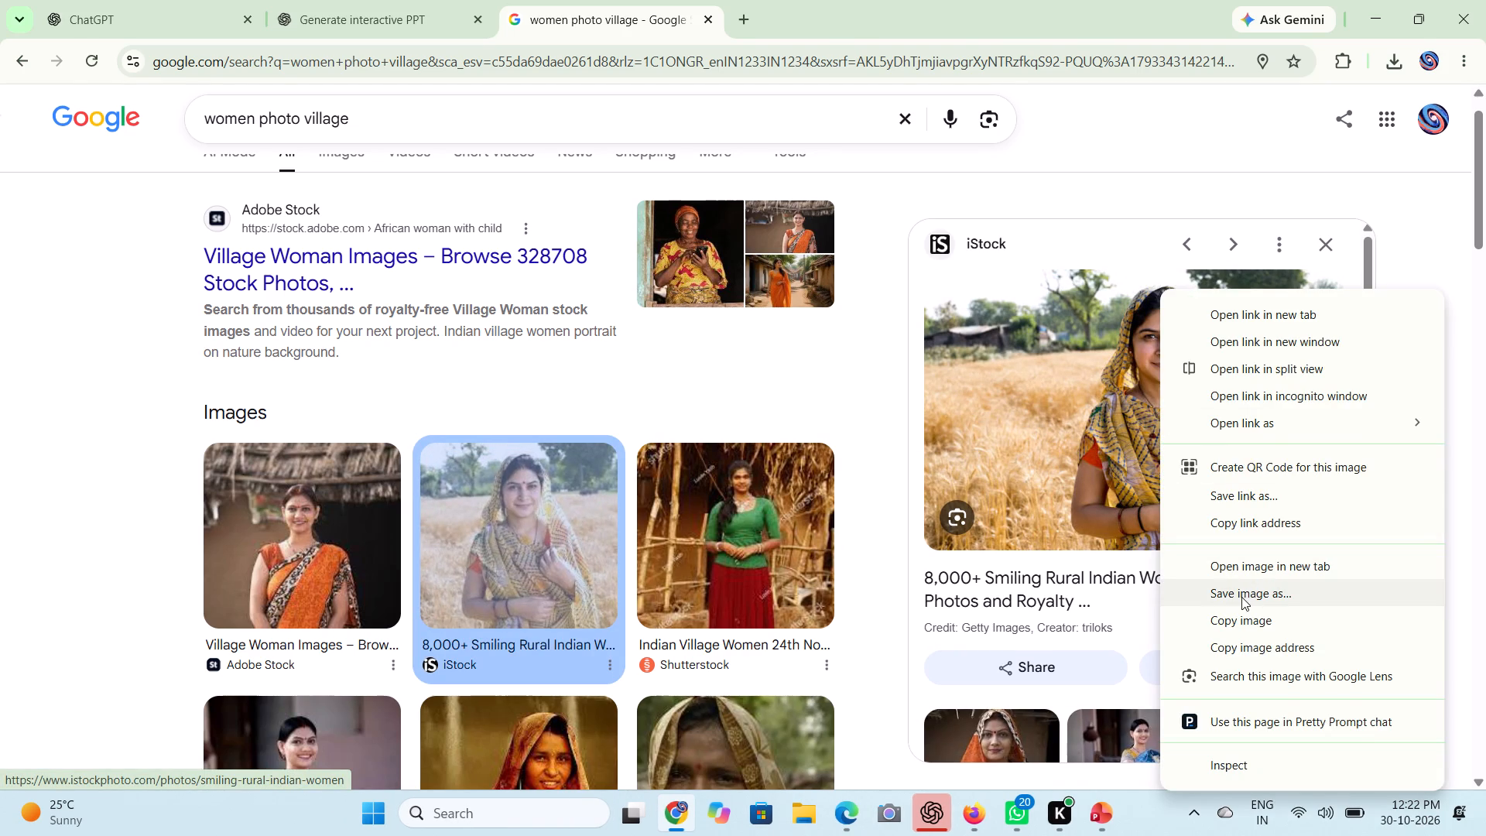
{"action": "left_click", "coordinate": [1241, 598]}
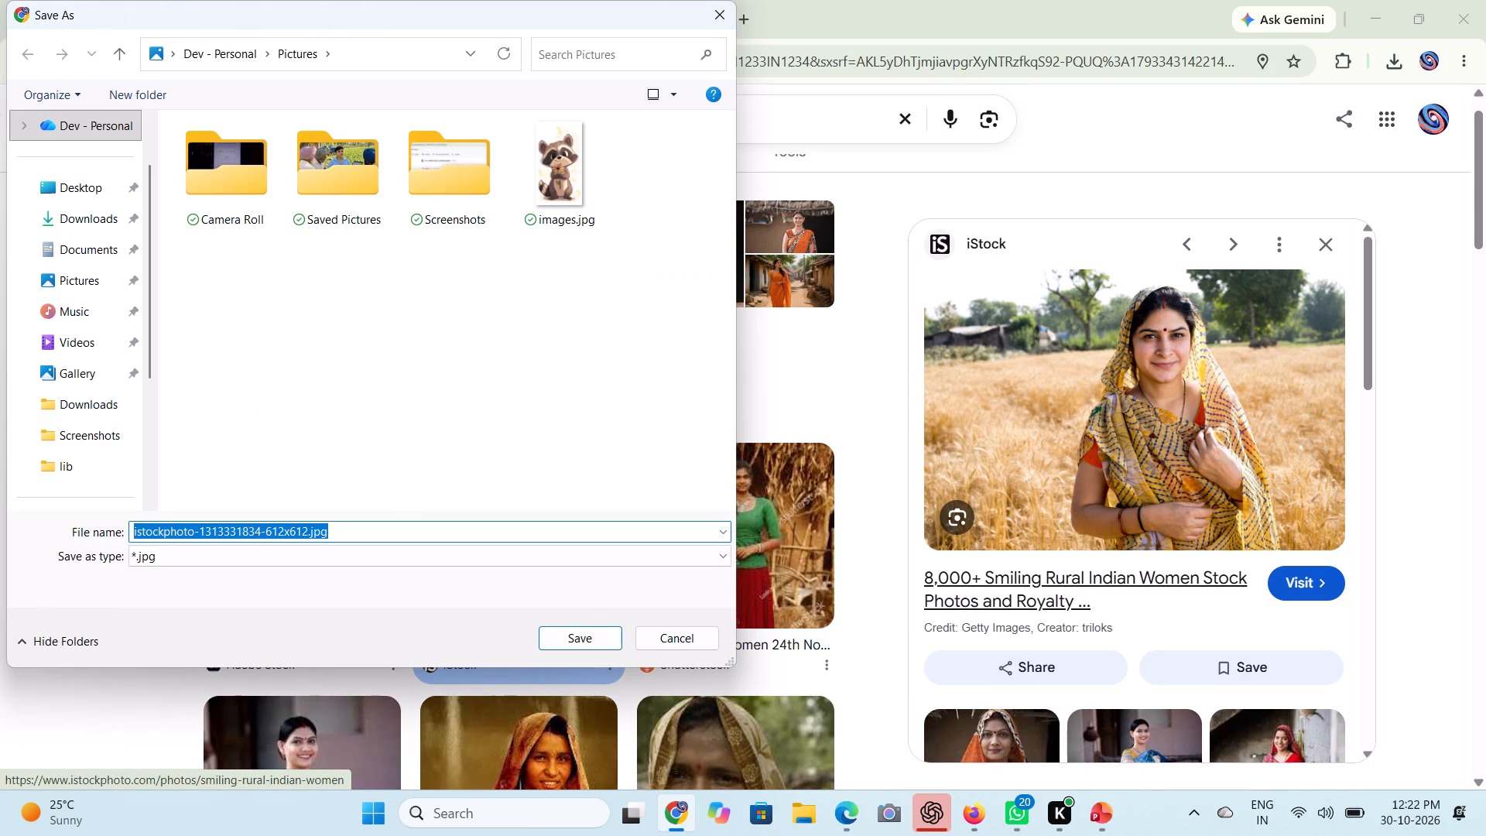
{"action": "left_click", "coordinate": [385, 536]}
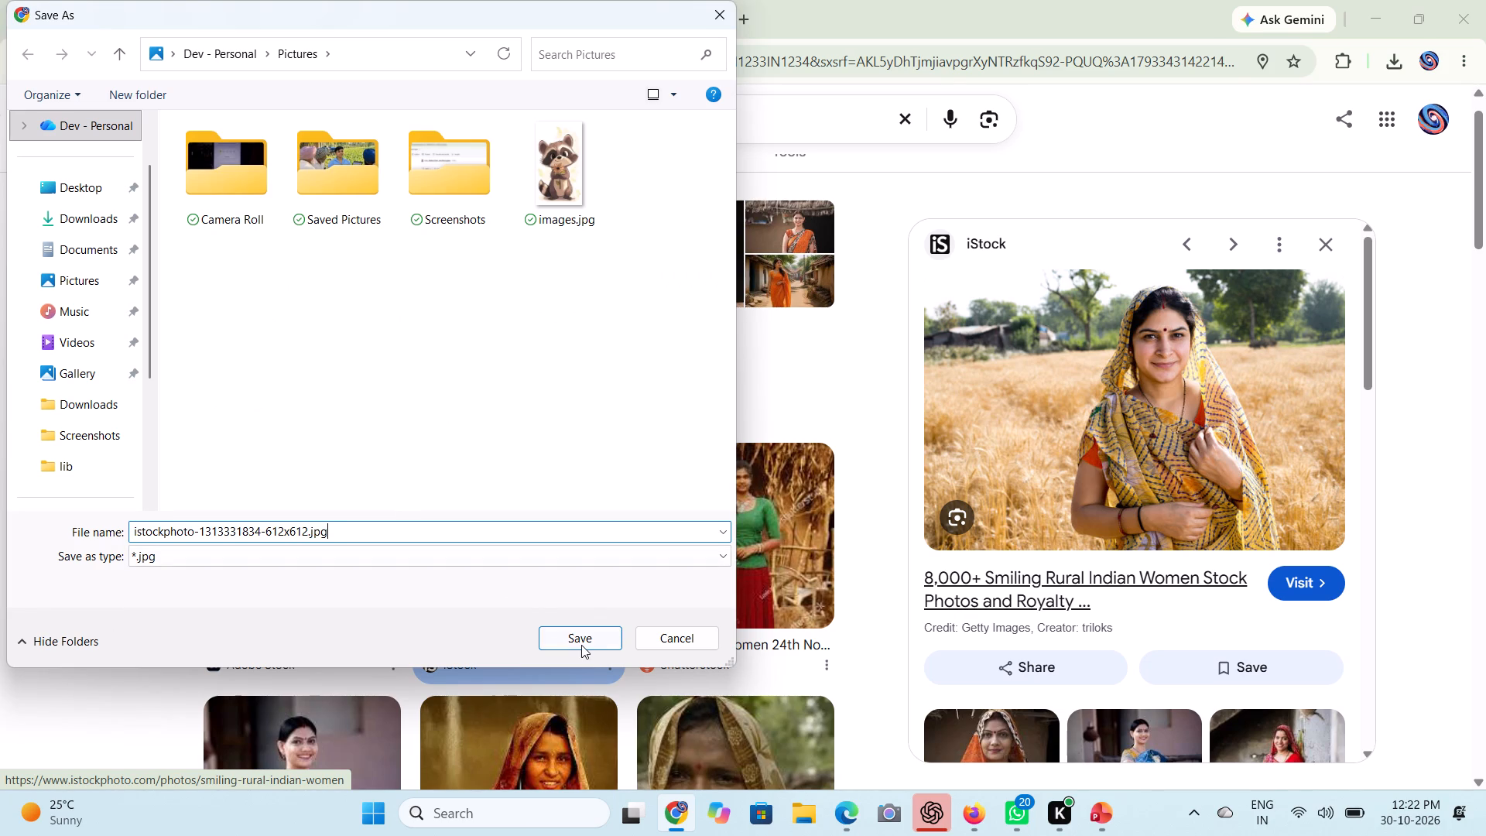
{"action": "left_click", "coordinate": [580, 643]}
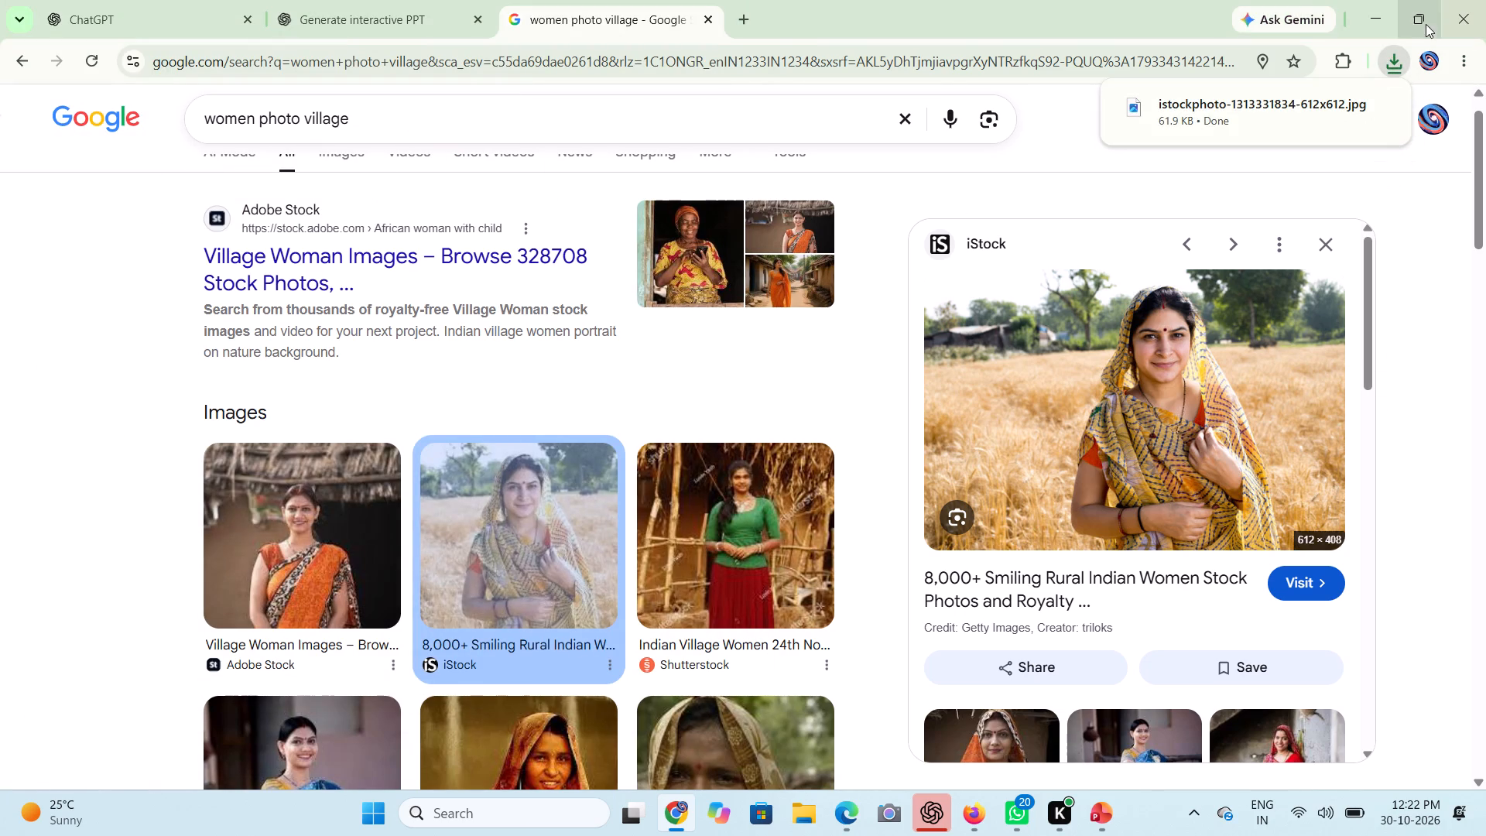
Back in PowerPoint, replace Sita's persona photo on slide 4 with the saved iStock image from Pictures.
{"action": "left_click", "coordinate": [1388, 17]}
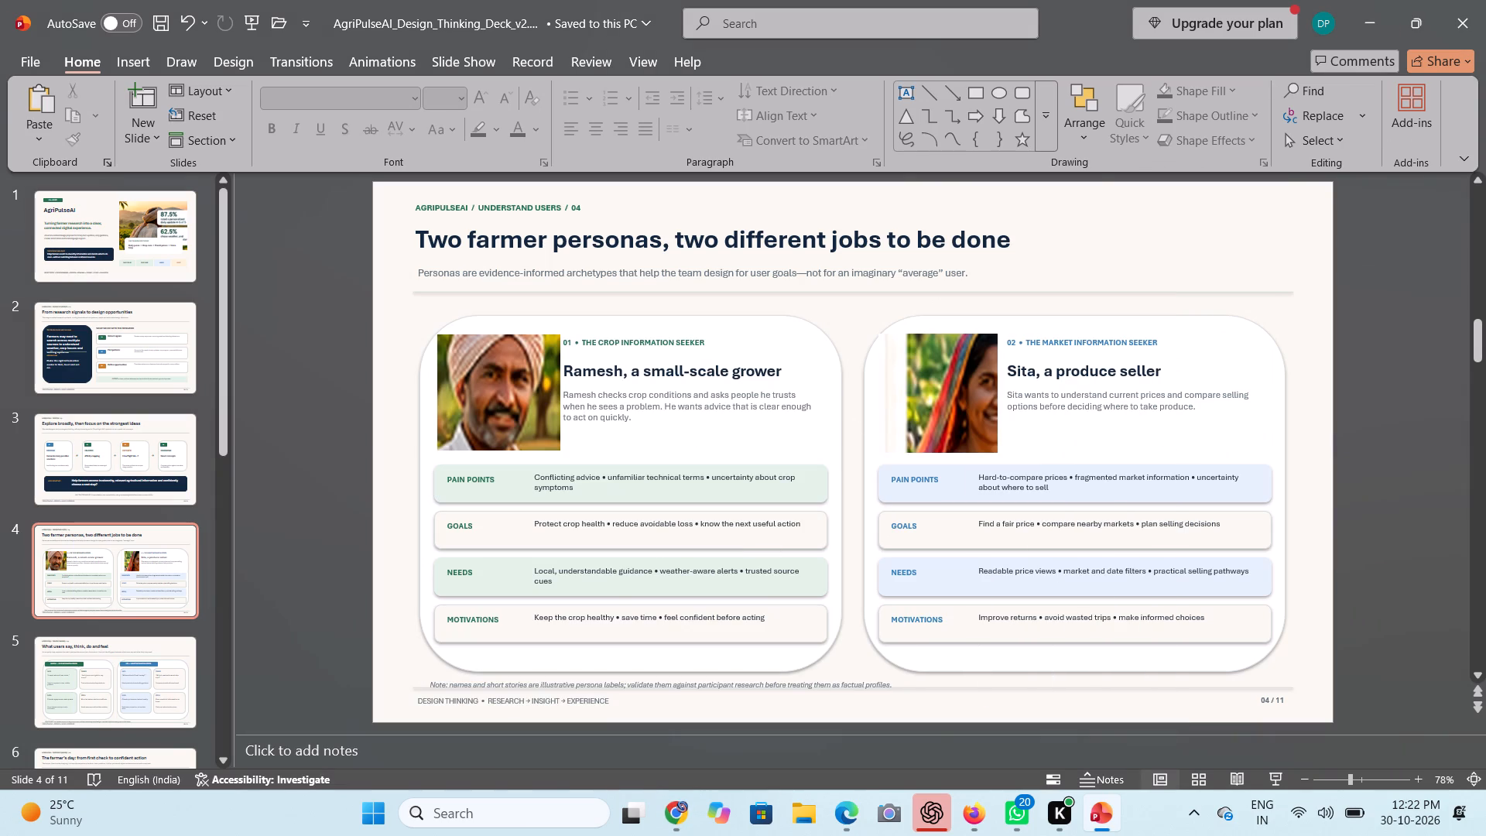
{"action": "right_click", "coordinate": [939, 402]}
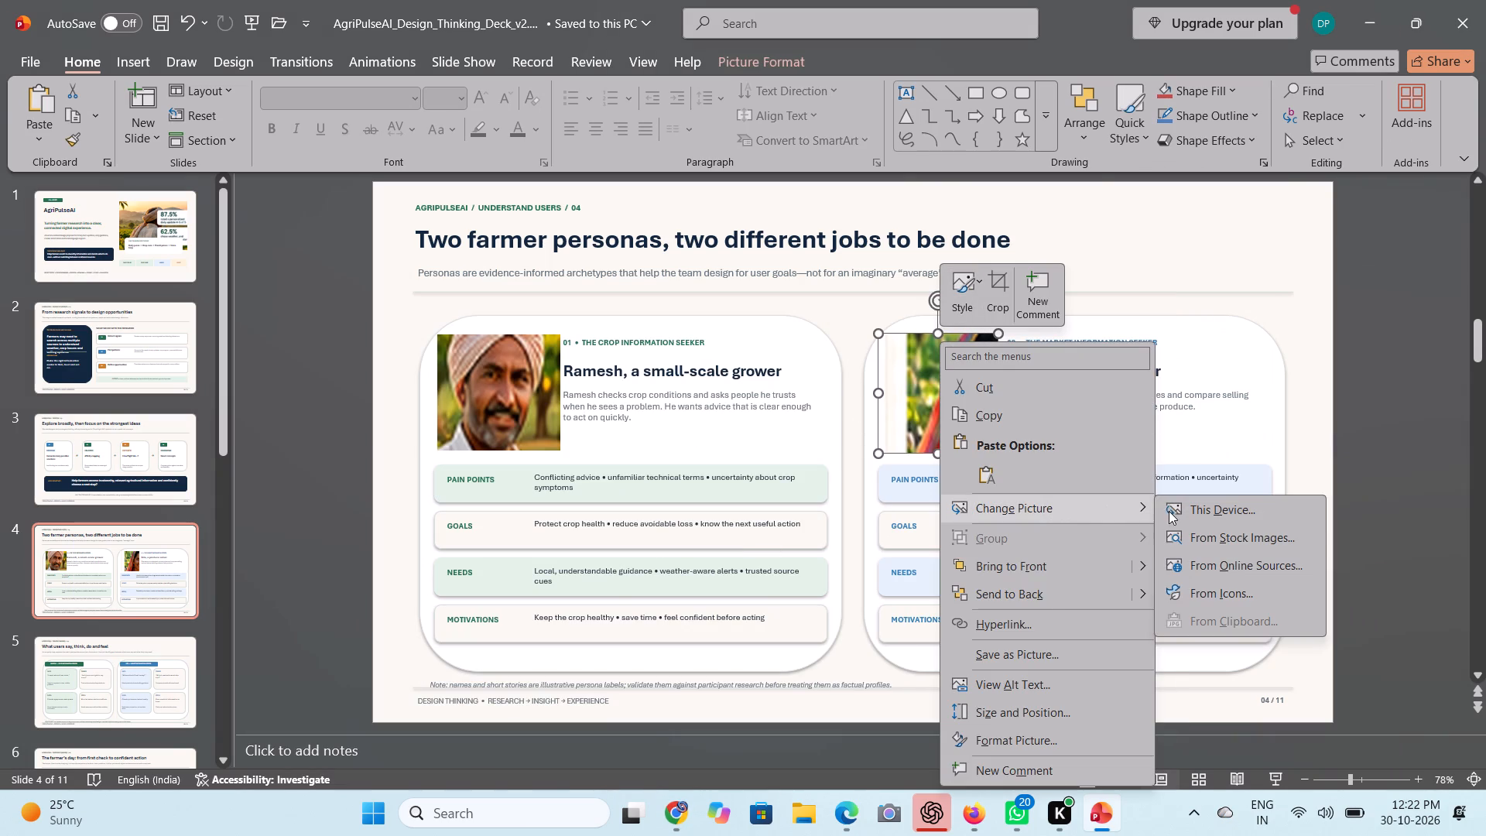
{"action": "left_click", "coordinate": [1204, 509]}
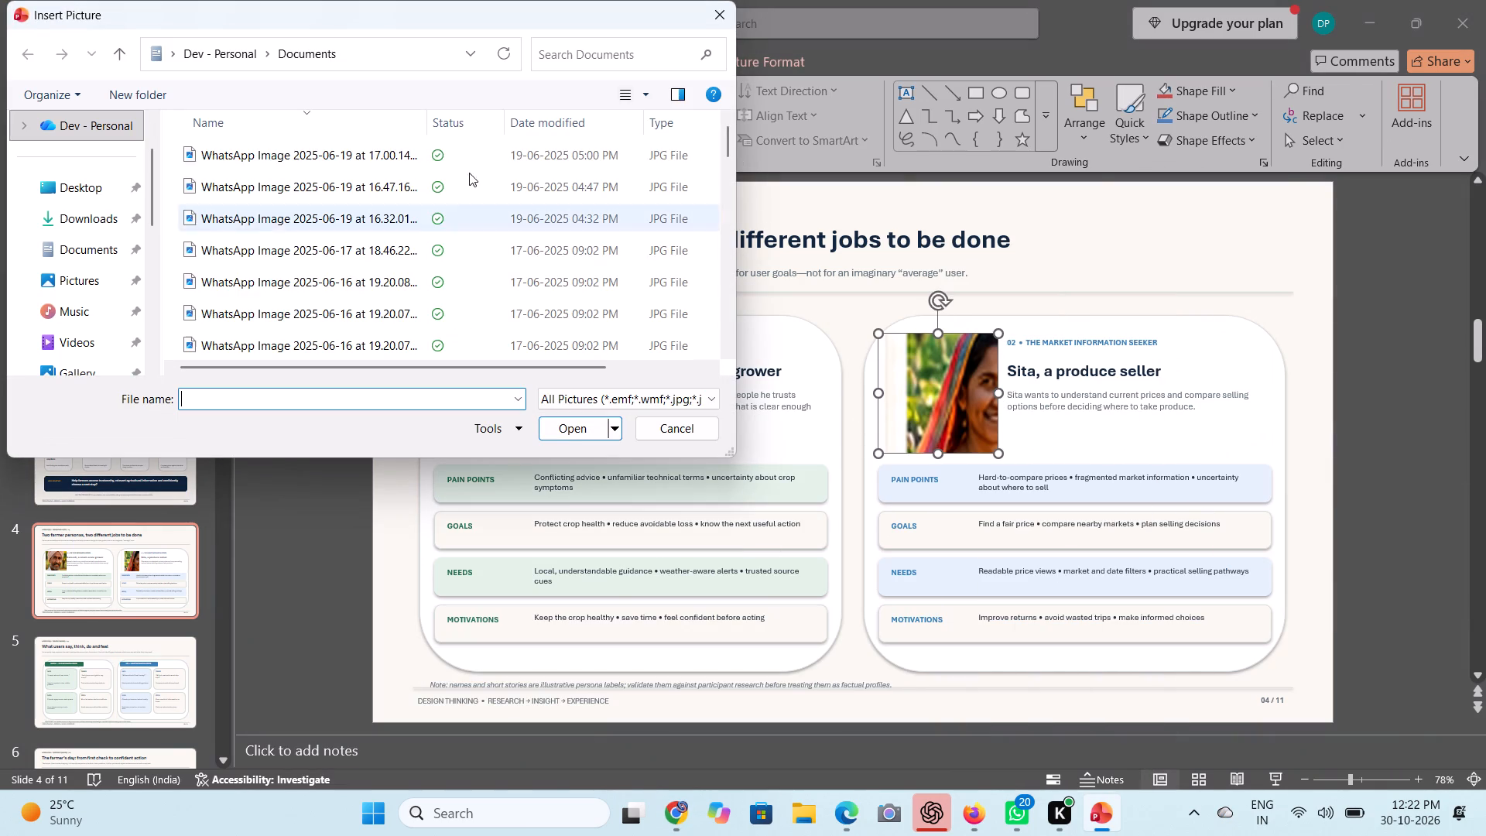
{"action": "left_click", "coordinate": [77, 279]}
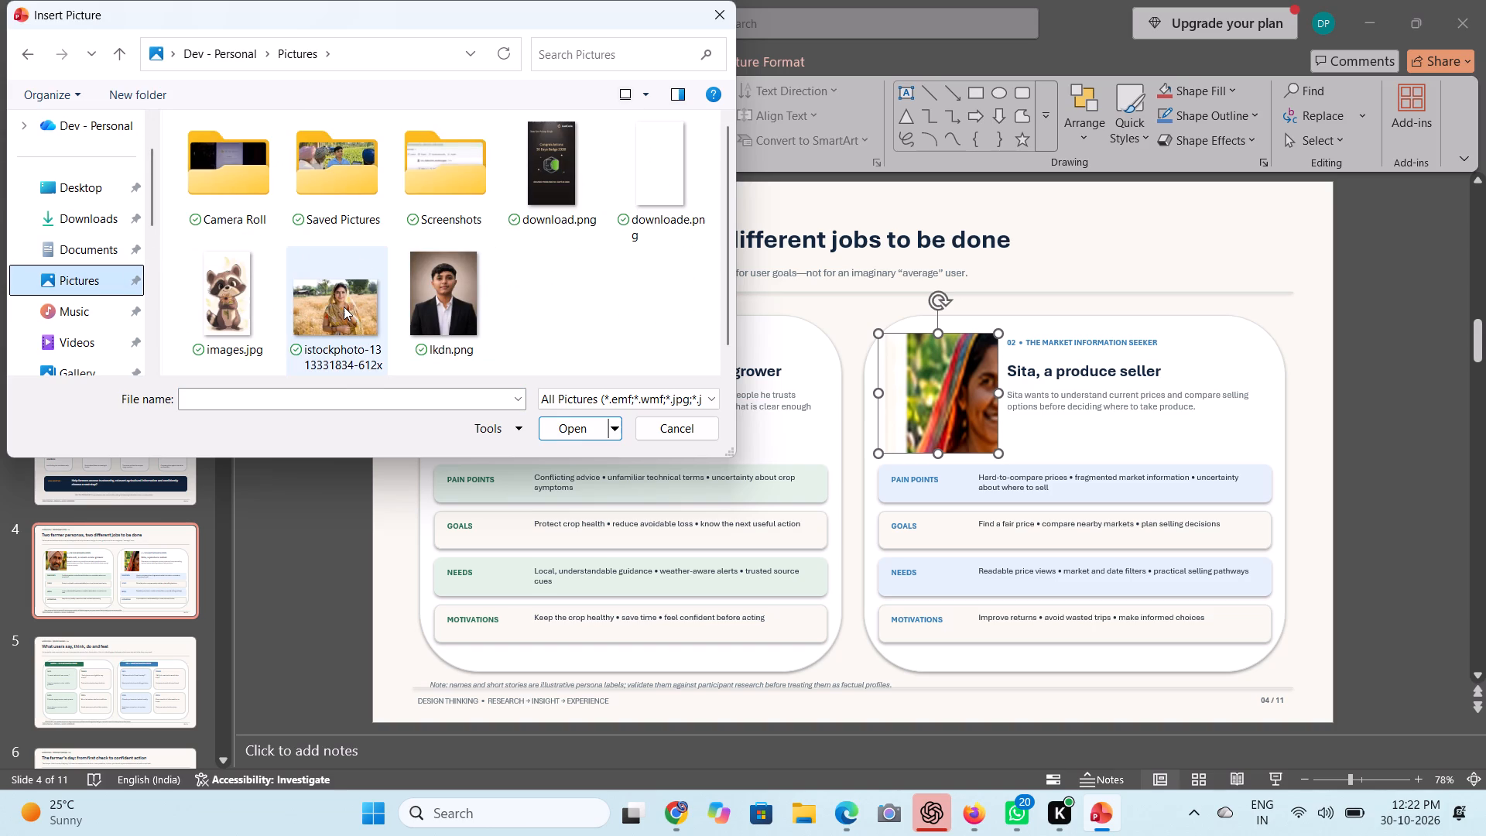
{"action": "left_click", "coordinate": [344, 307]}
{"action": "left_click", "coordinate": [577, 433]}
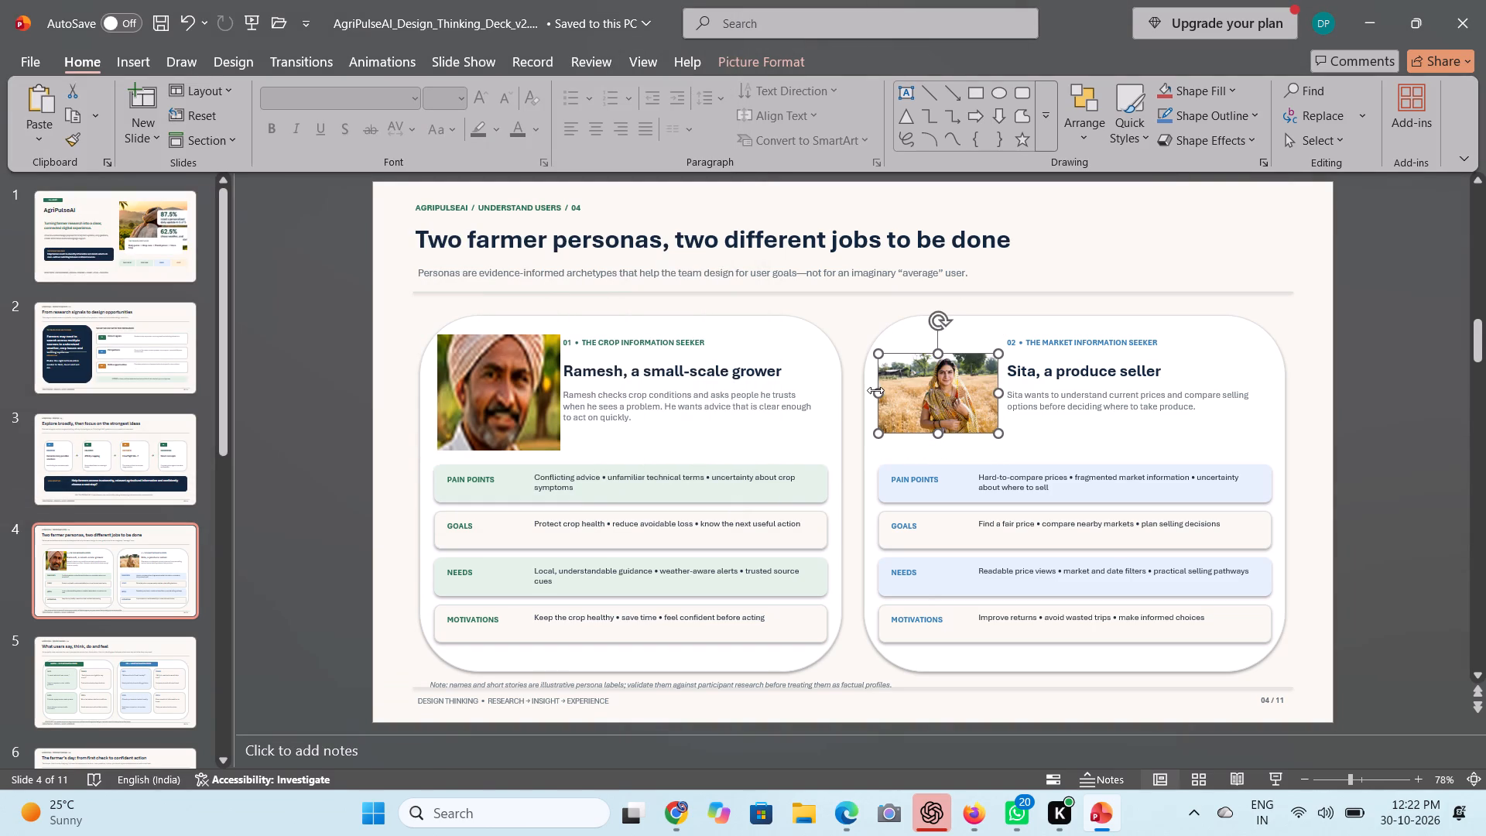
Stretch Sita's persona photo slightly taller at both its upper and lower edges, keeping its width.
{"action": "left_click", "coordinate": [876, 389]}
{"action": "left_click_drag", "start_coordinate": [942, 353], "coordinate": [942, 341]}
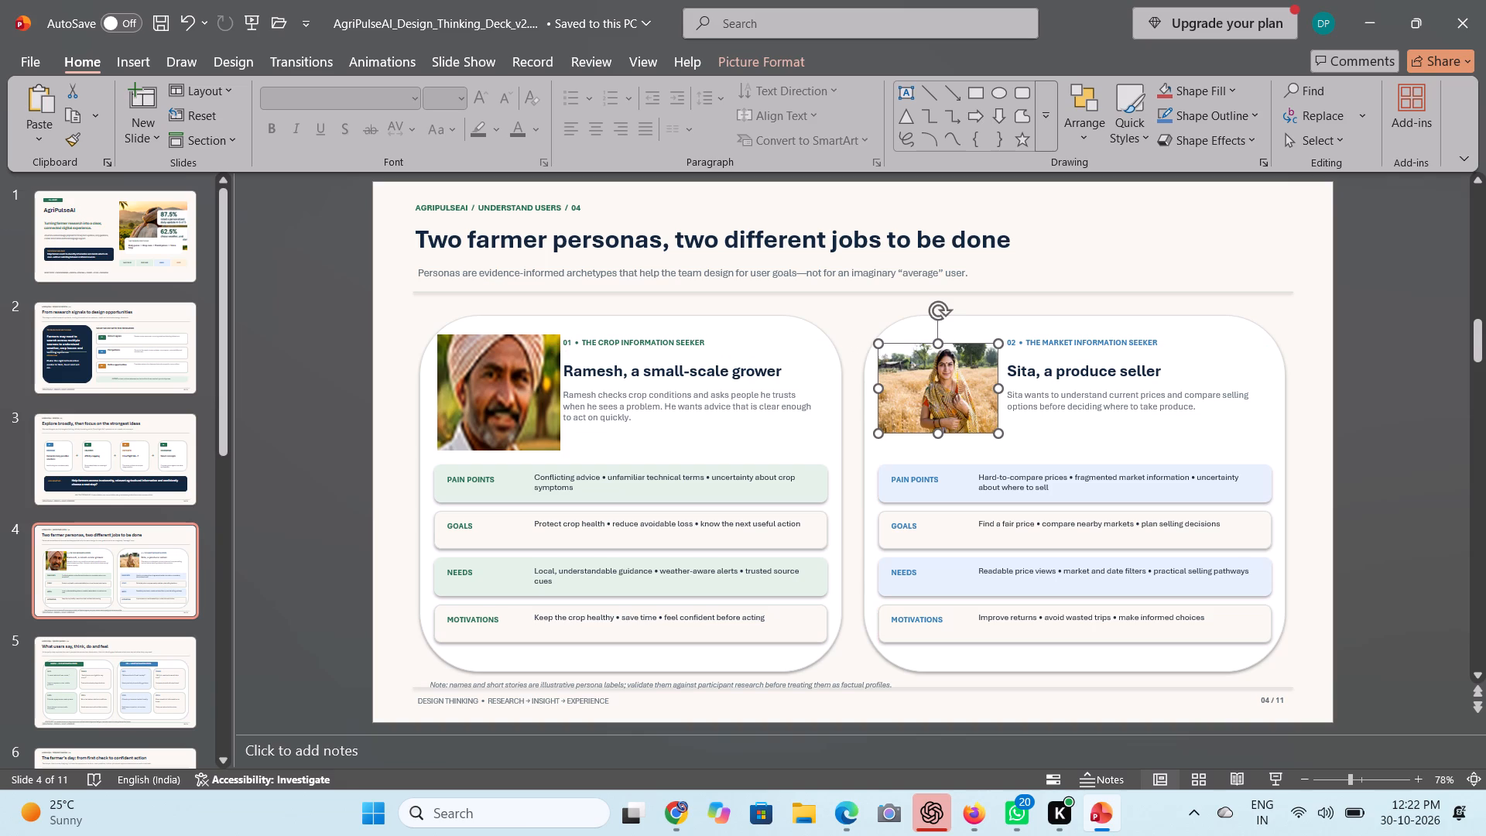
{"action": "left_click_drag", "start_coordinate": [937, 432], "coordinate": [939, 445]}
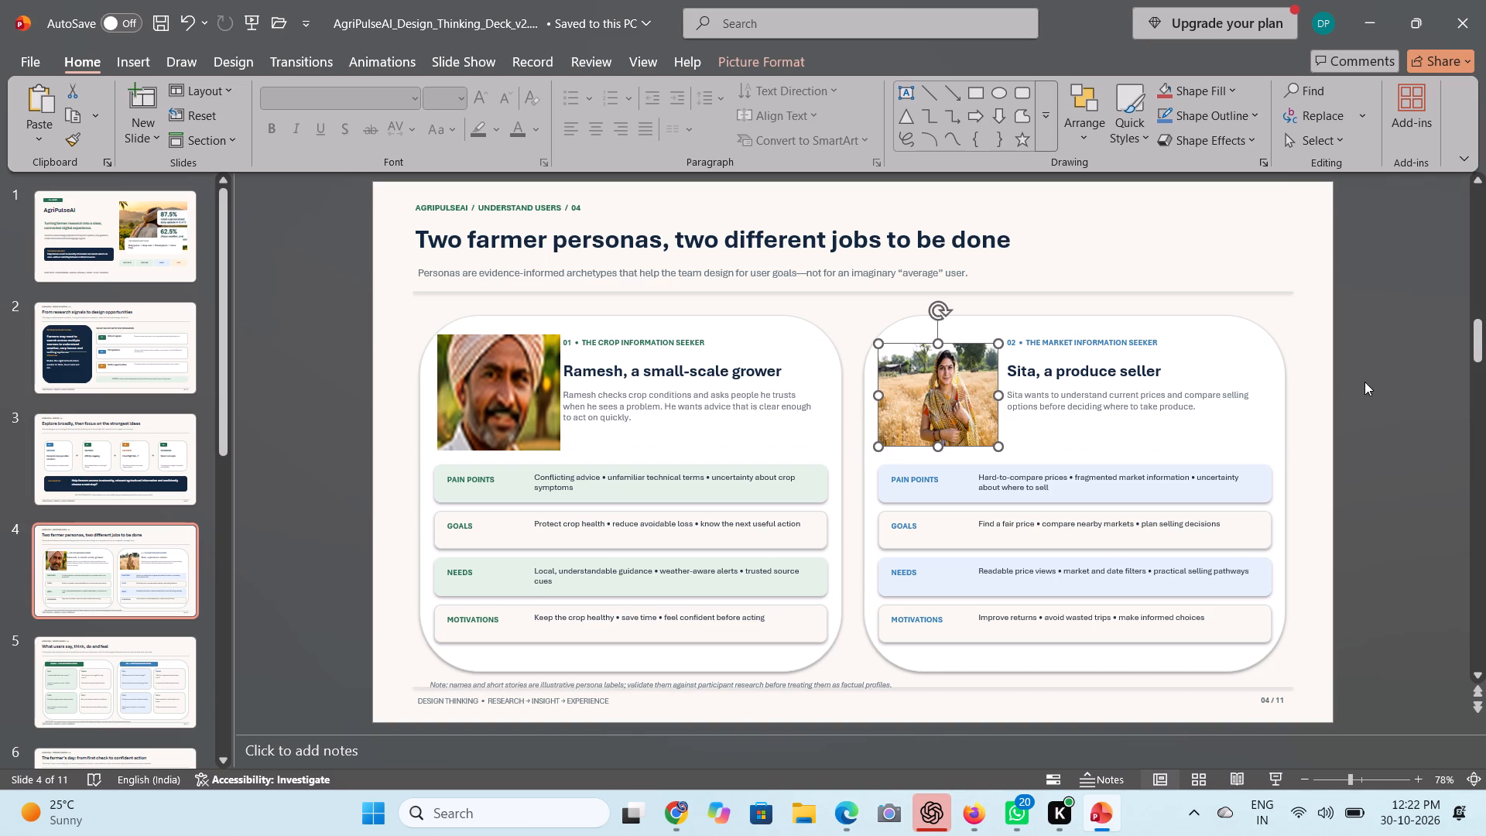
{"action": "left_click", "coordinate": [1364, 382]}
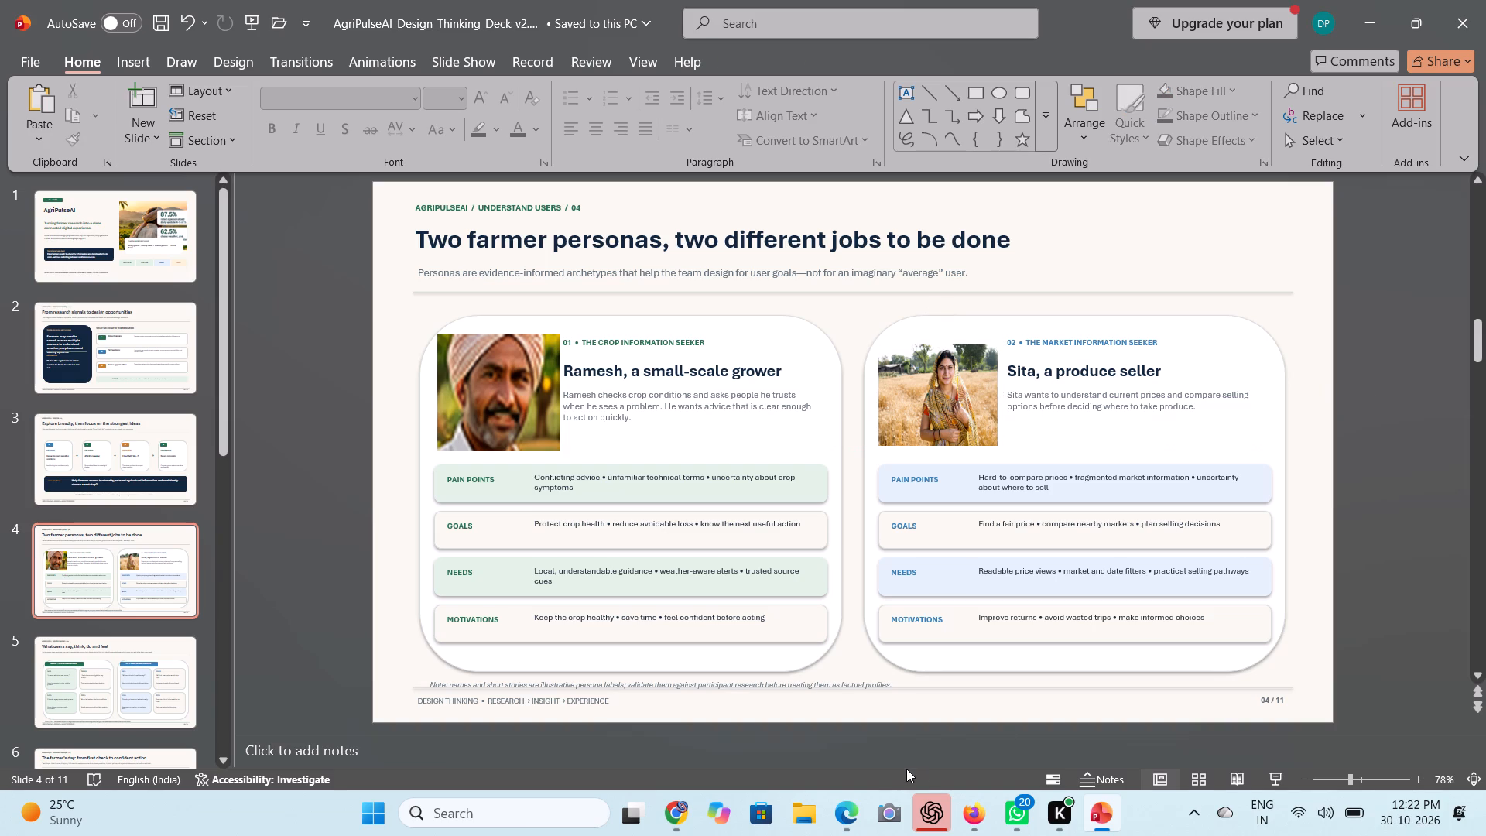
On slide 5, shift the green bar behind the Ramesh header slightly to the right, inside the card's rounded corner.
{"action": "left_click", "coordinate": [1392, 528]}
{"action": "key", "text": "Down"}
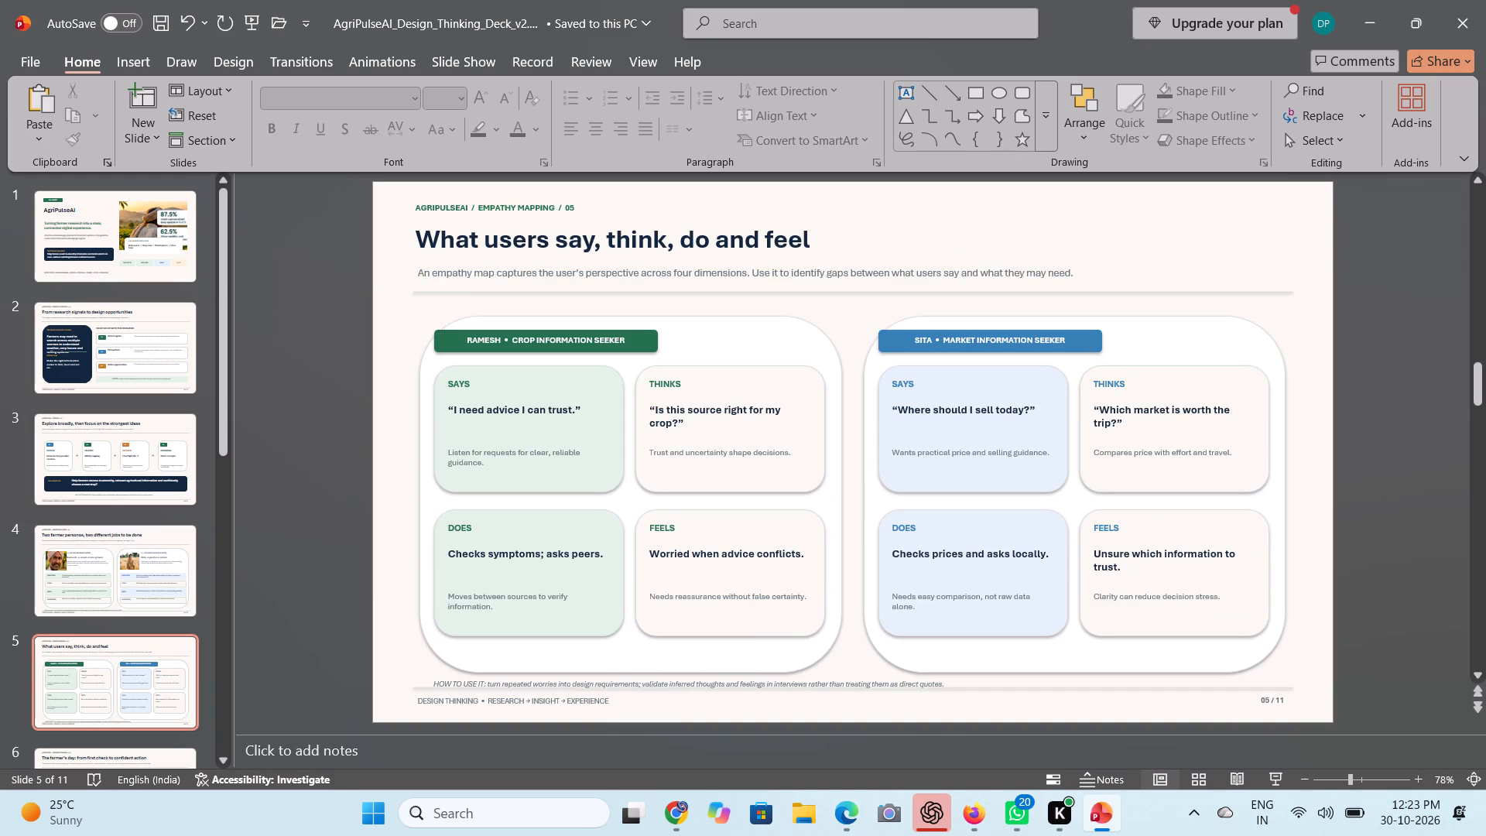
{"action": "left_click_drag", "start_coordinate": [553, 348], "coordinate": [574, 348]}
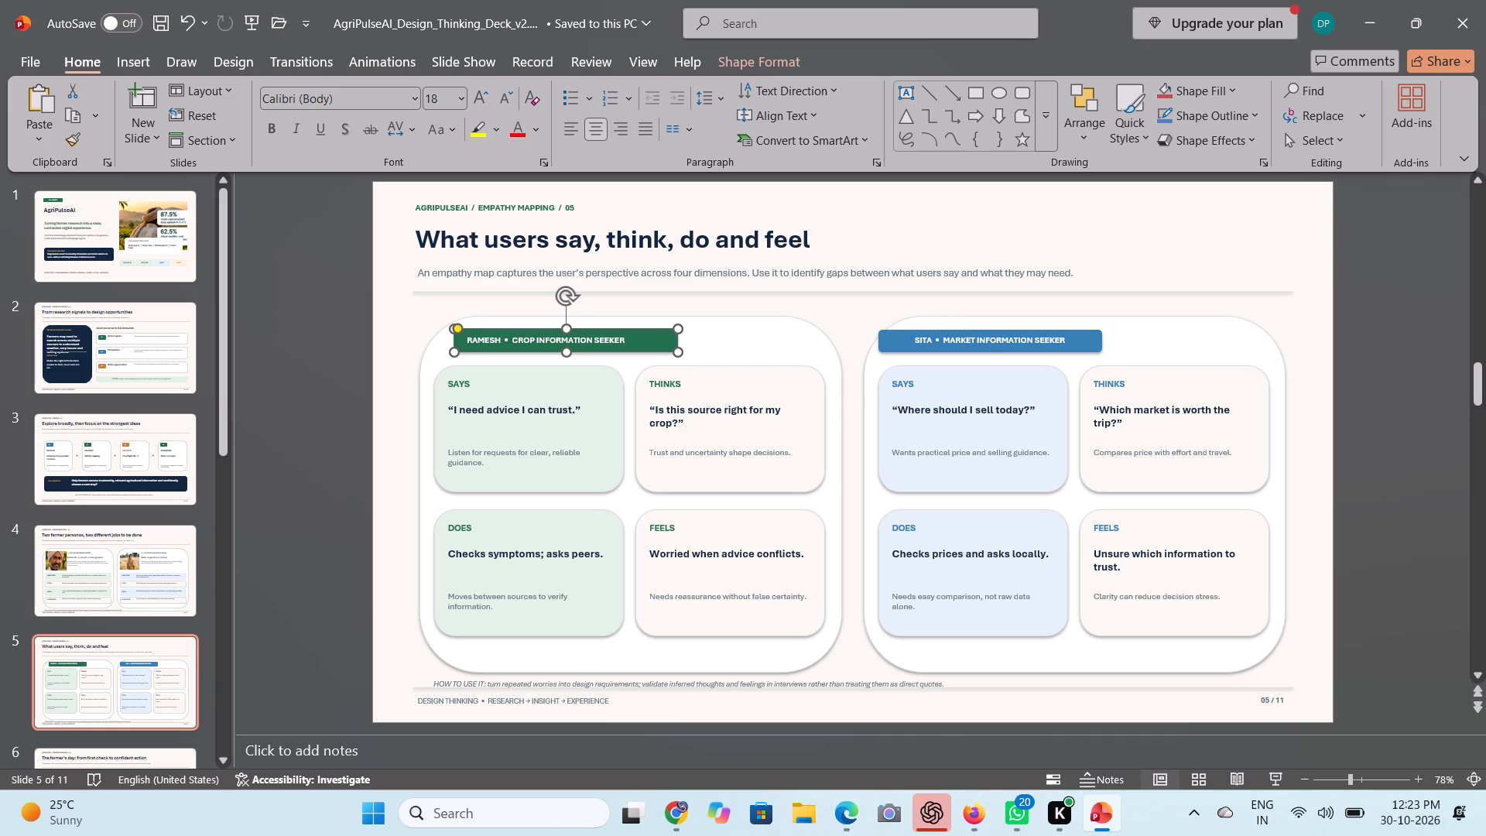
Shift the blue bar behind the Sita header slightly to the right, inside the card's rounded corner, and nudge its label text right and down.
{"action": "left_click", "coordinate": [893, 340]}
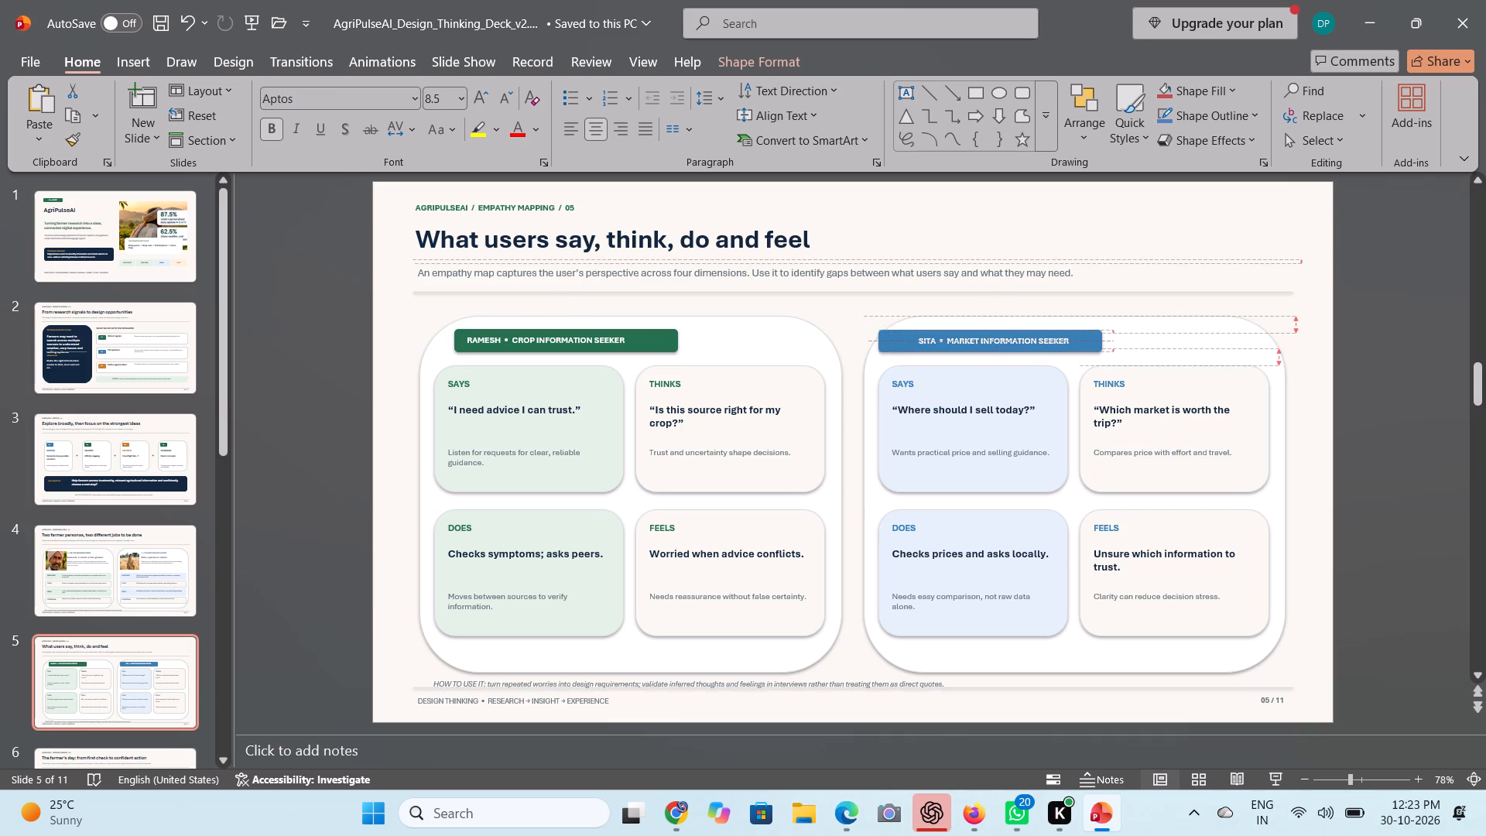
{"action": "left_click", "coordinate": [877, 342]}
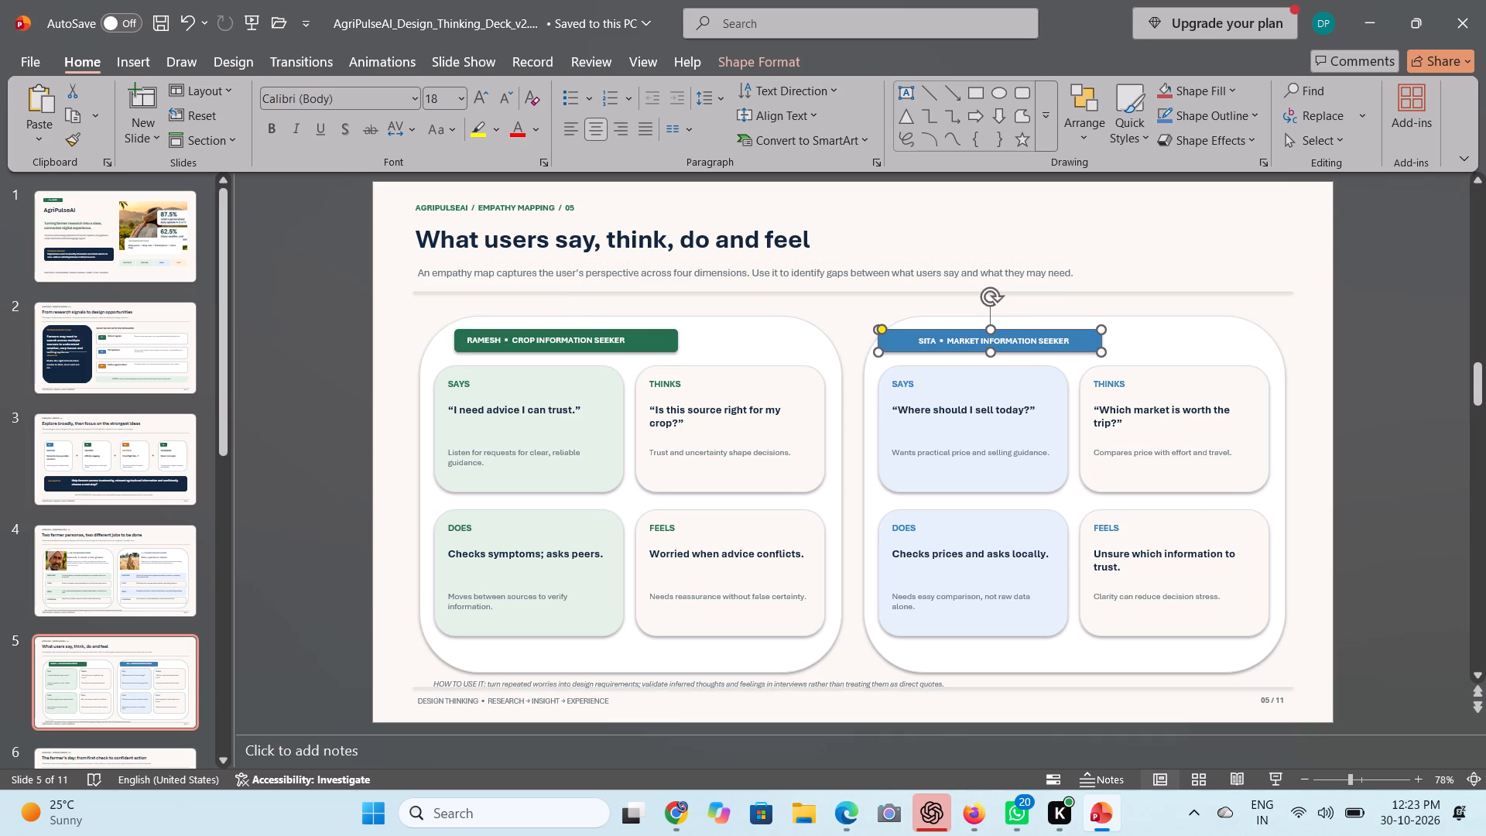
{"action": "left_click", "coordinate": [895, 342]}
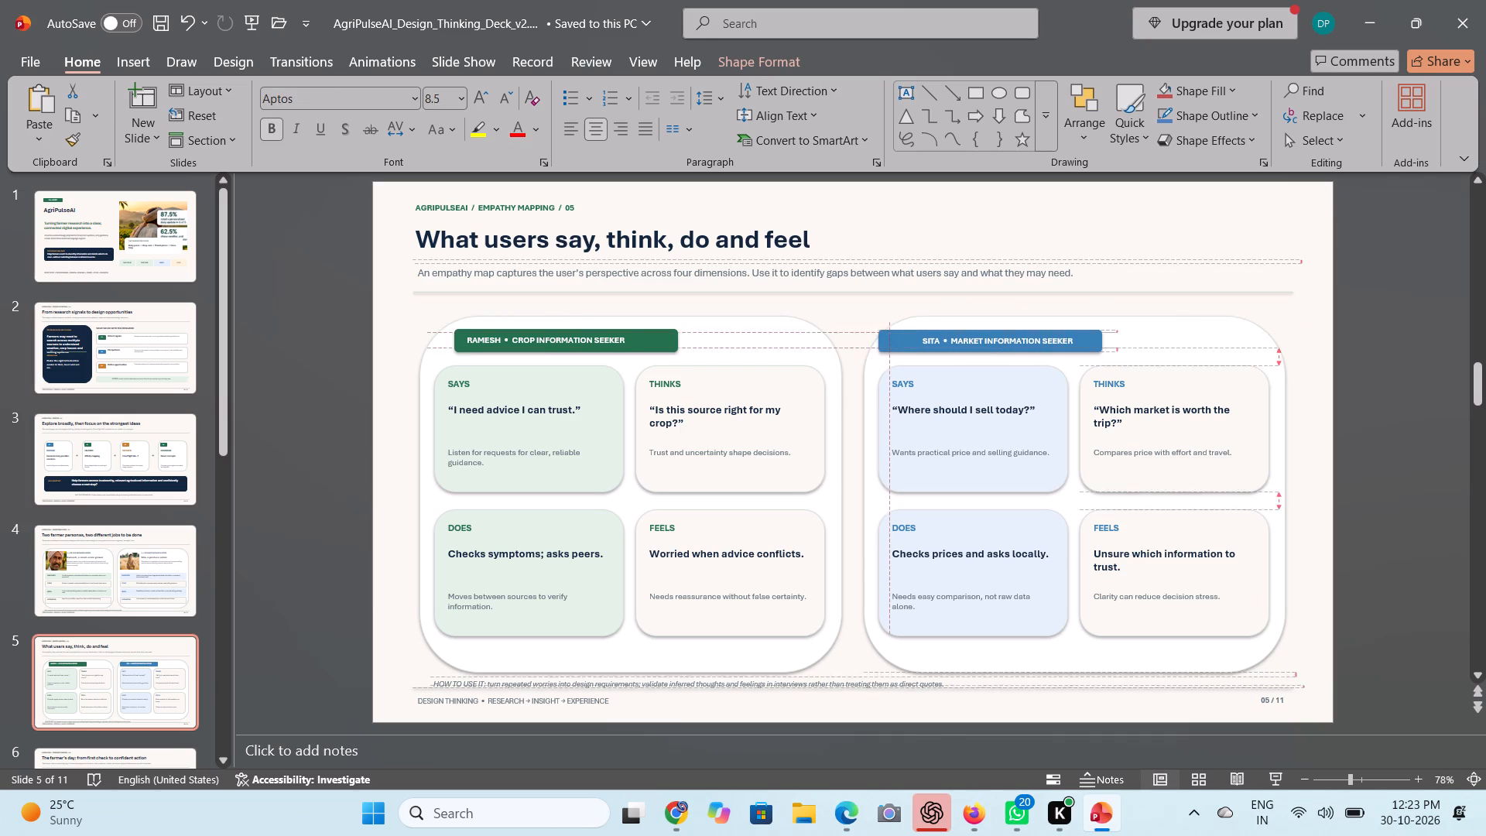
{"action": "left_click", "coordinate": [1139, 331]}
{"action": "left_click", "coordinate": [1098, 336]}
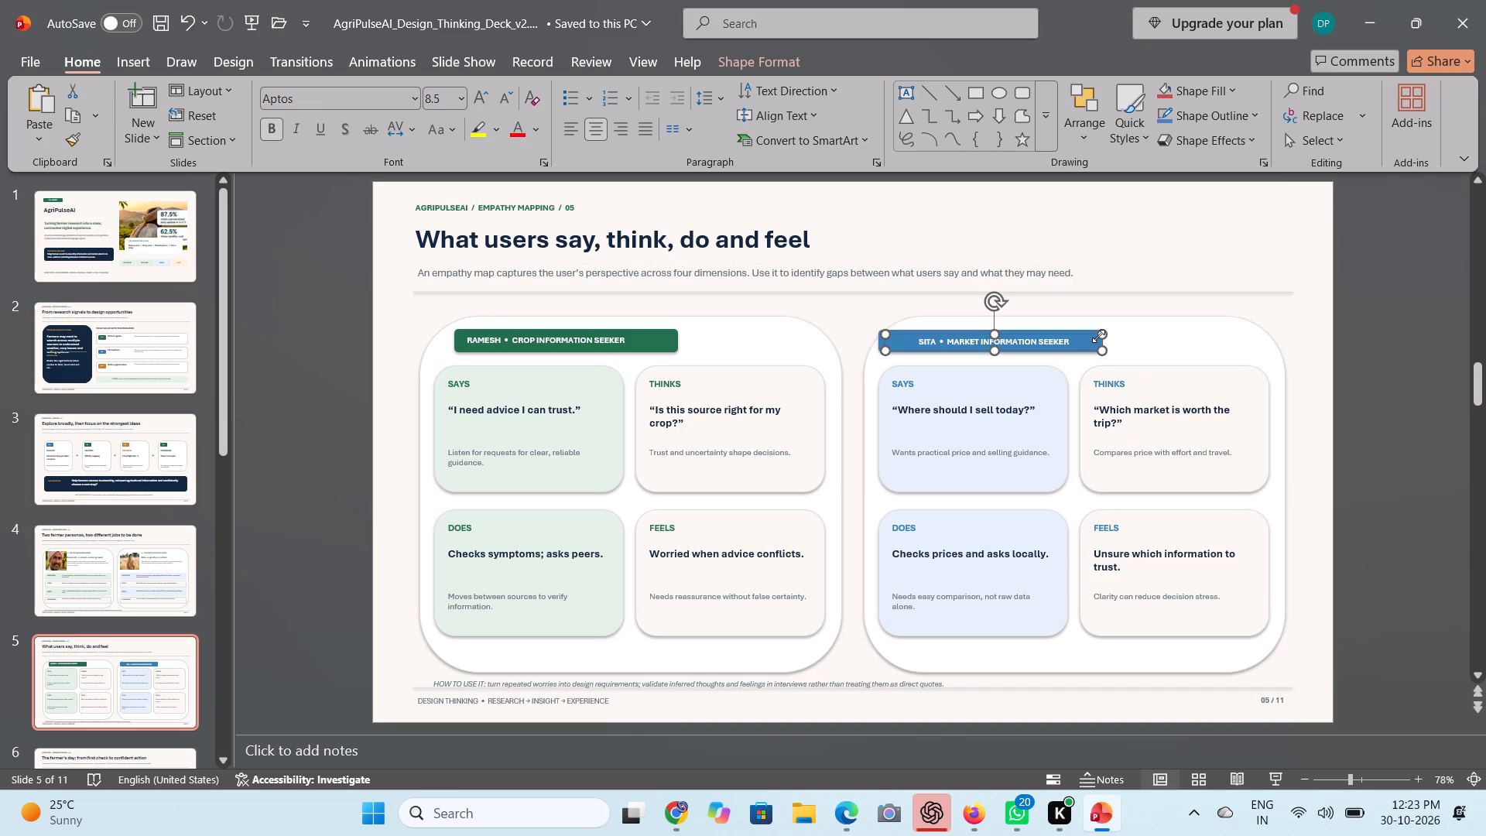
{"action": "left_click", "coordinate": [1080, 330]}
{"action": "left_click_drag", "start_coordinate": [1080, 330], "coordinate": [1100, 330]}
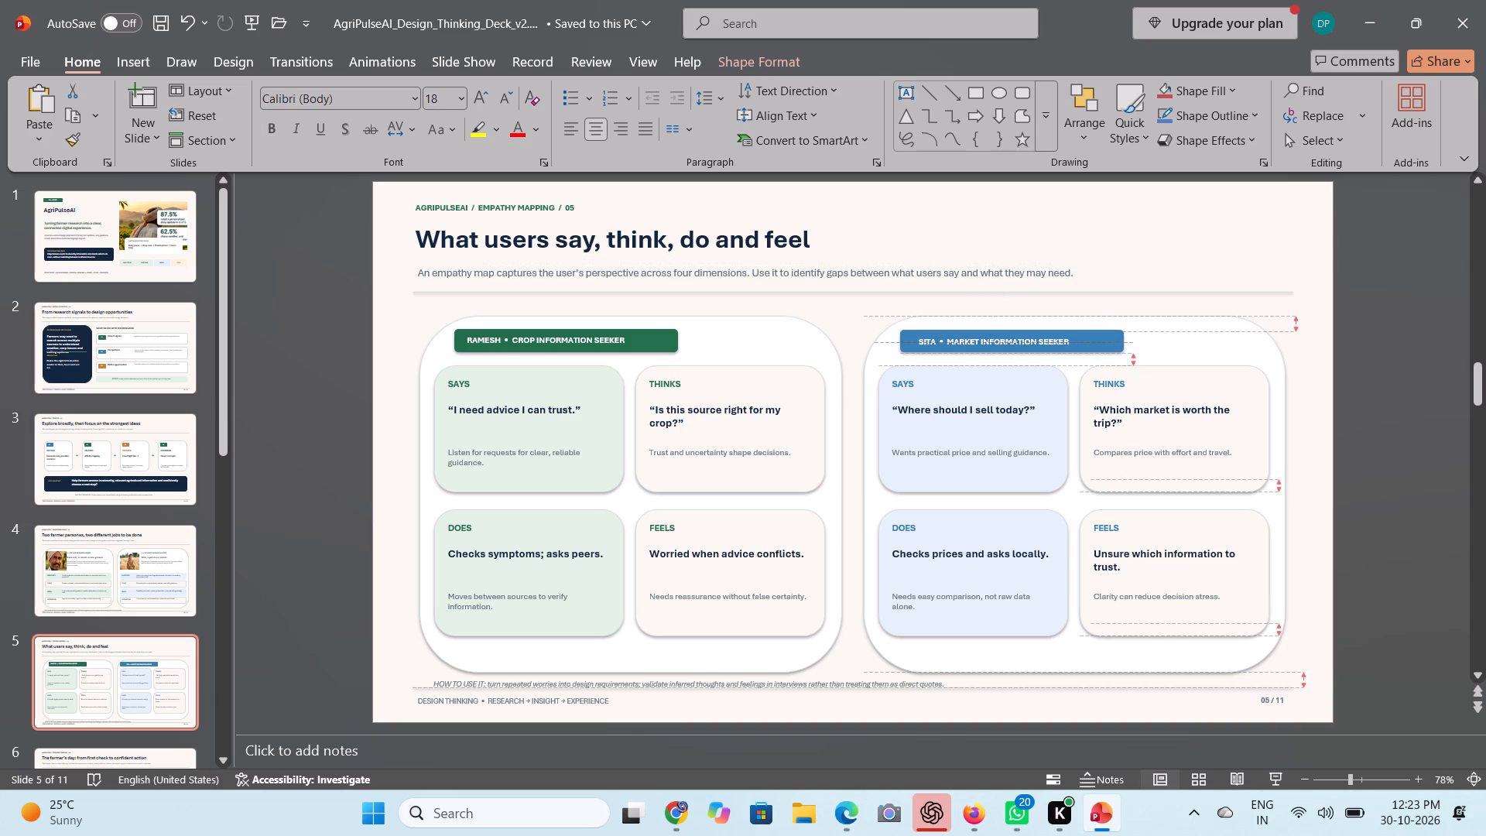
{"action": "left_click_drag", "start_coordinate": [1100, 330], "coordinate": [1100, 331]}
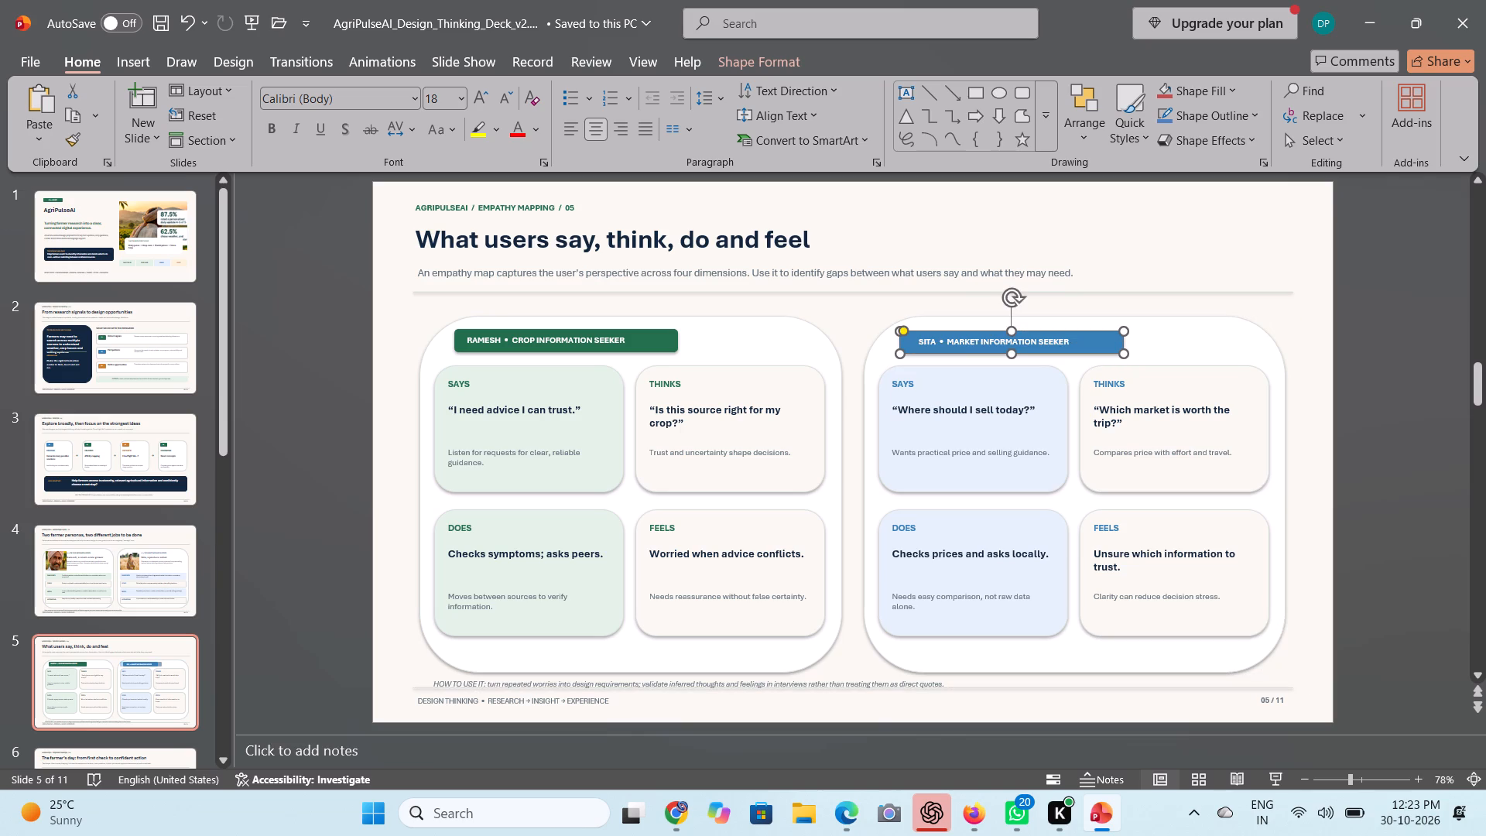
{"action": "left_click", "coordinate": [1388, 372]}
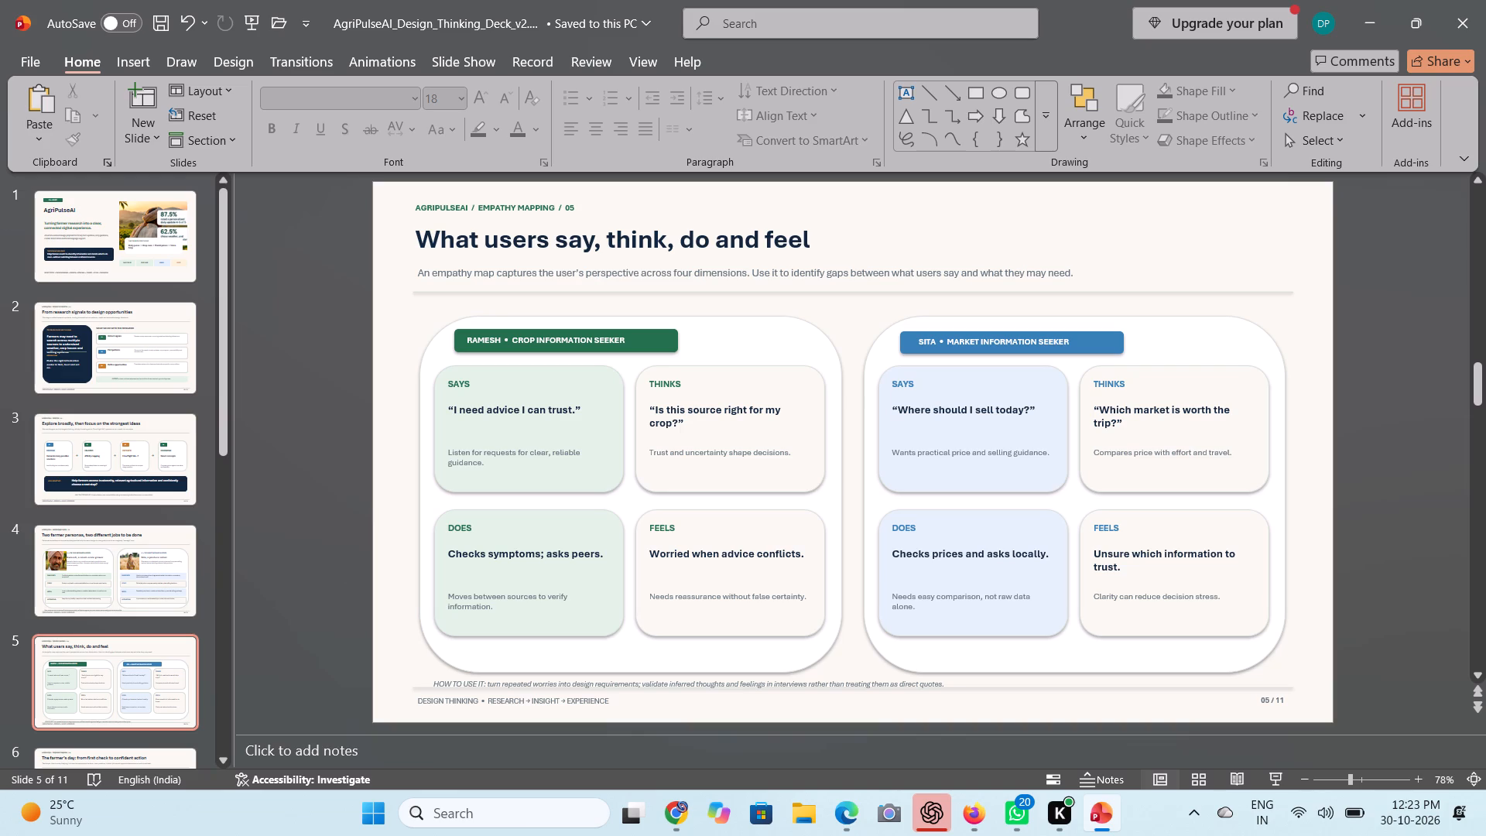
On slide 6, select the farmer photo in the 01 Start the day journey card.
{"action": "scroll", "coordinate": [163, 603], "scroll_direction": "down", "scroll_amount": 1}
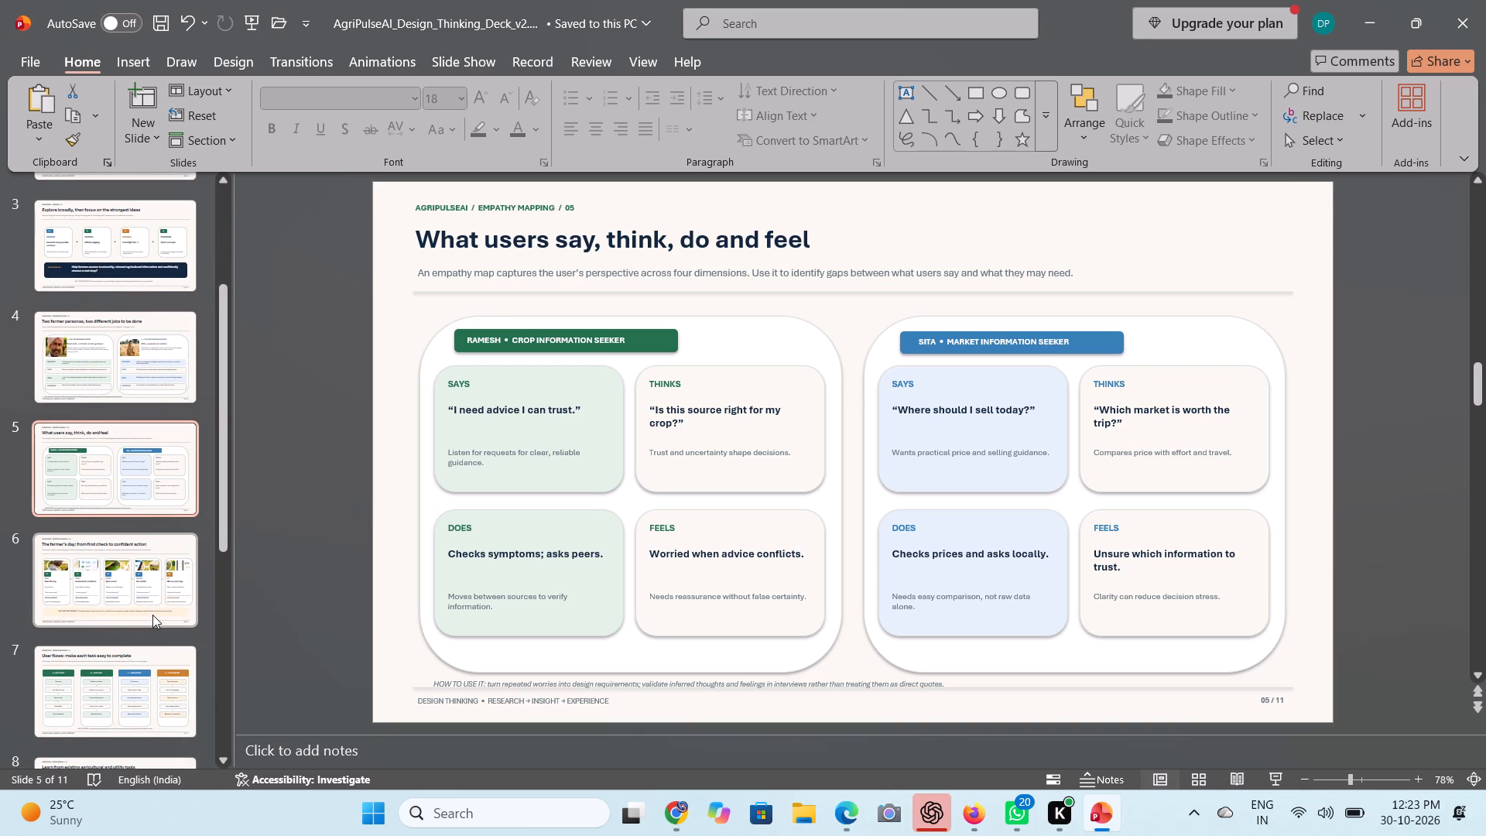
{"action": "left_click", "coordinate": [152, 615]}
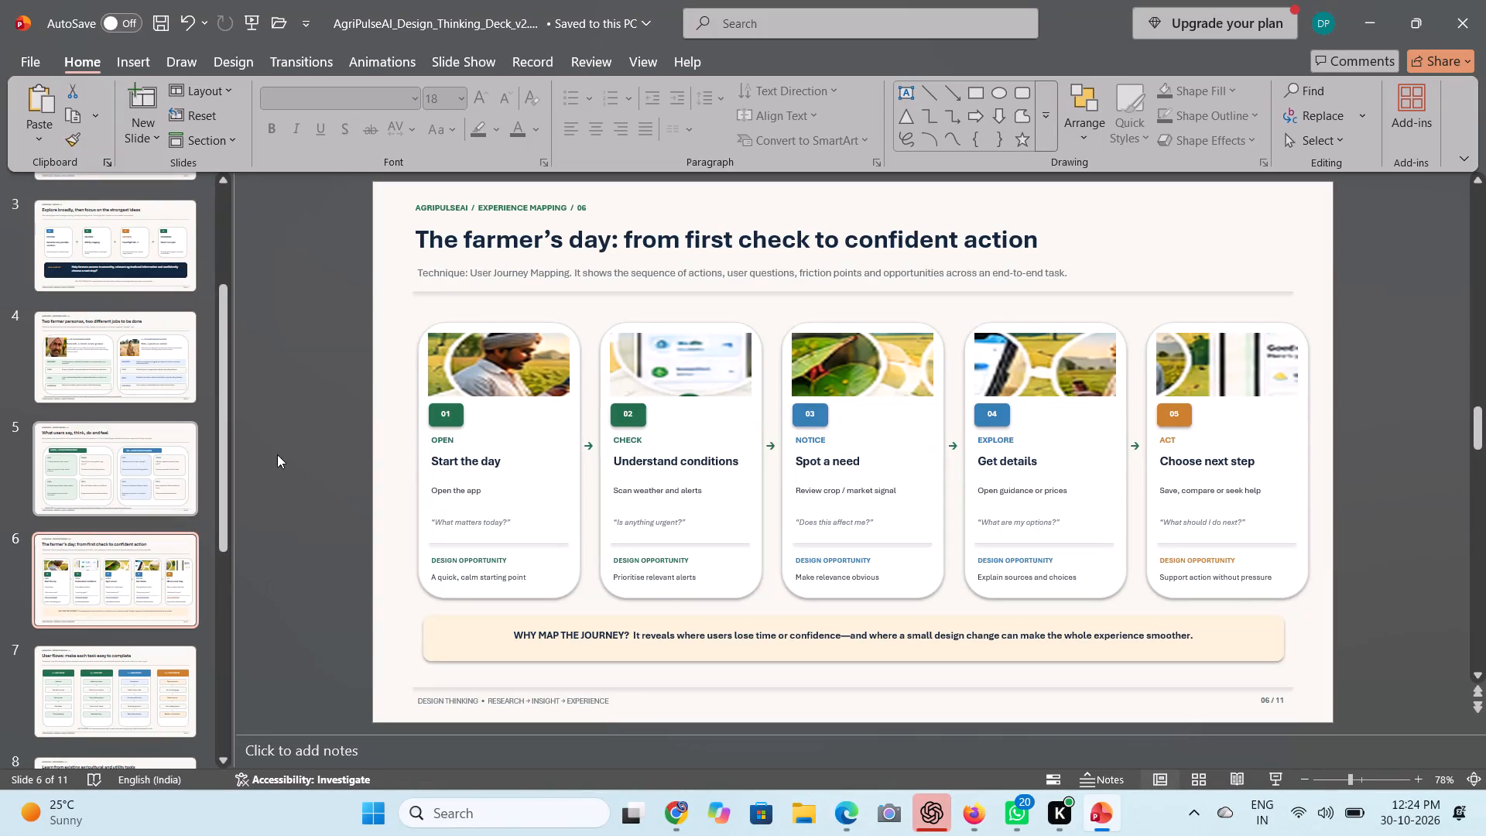
{"action": "left_click", "coordinate": [507, 357]}
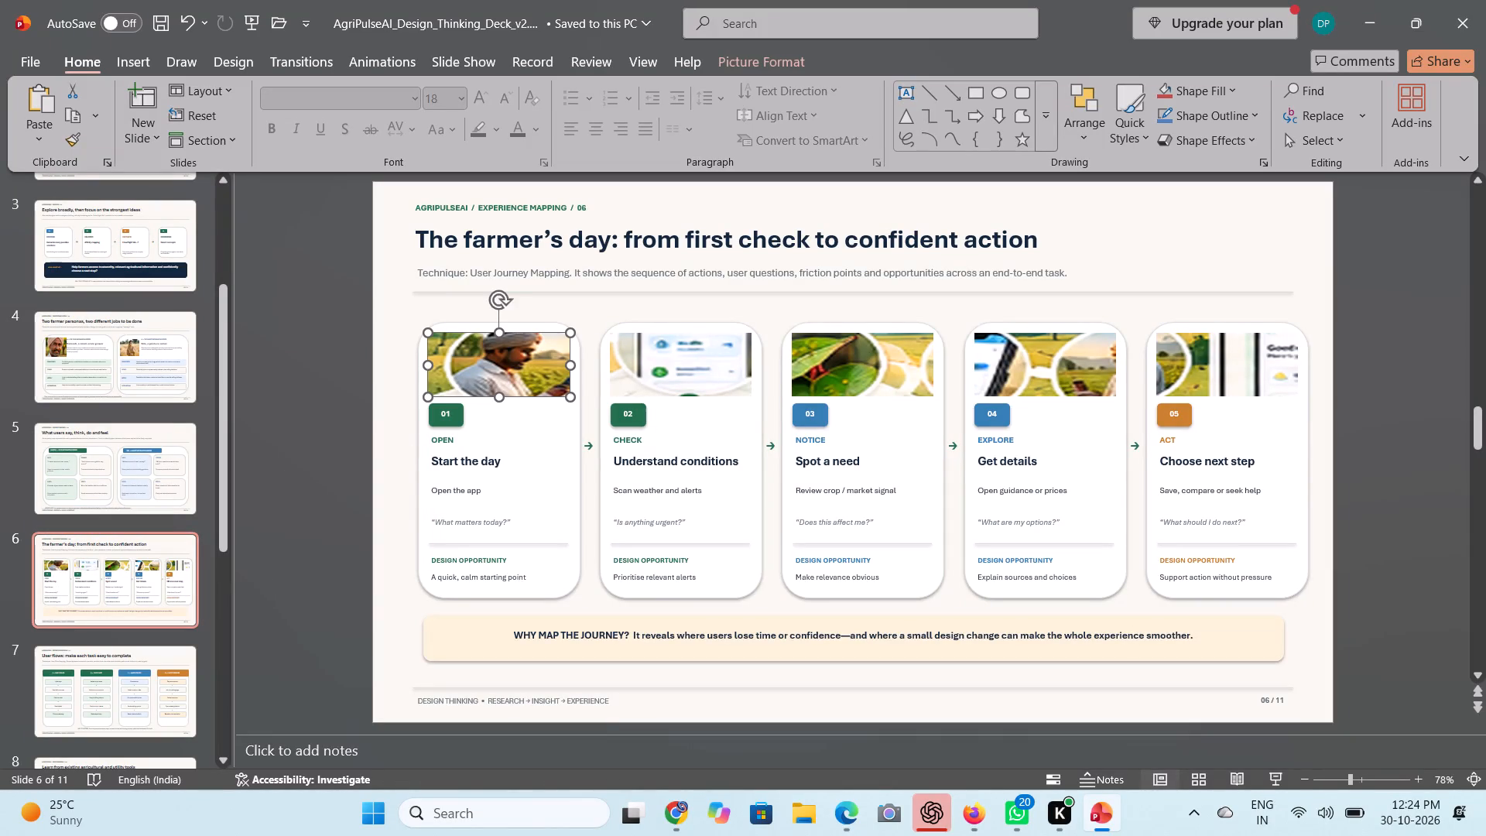
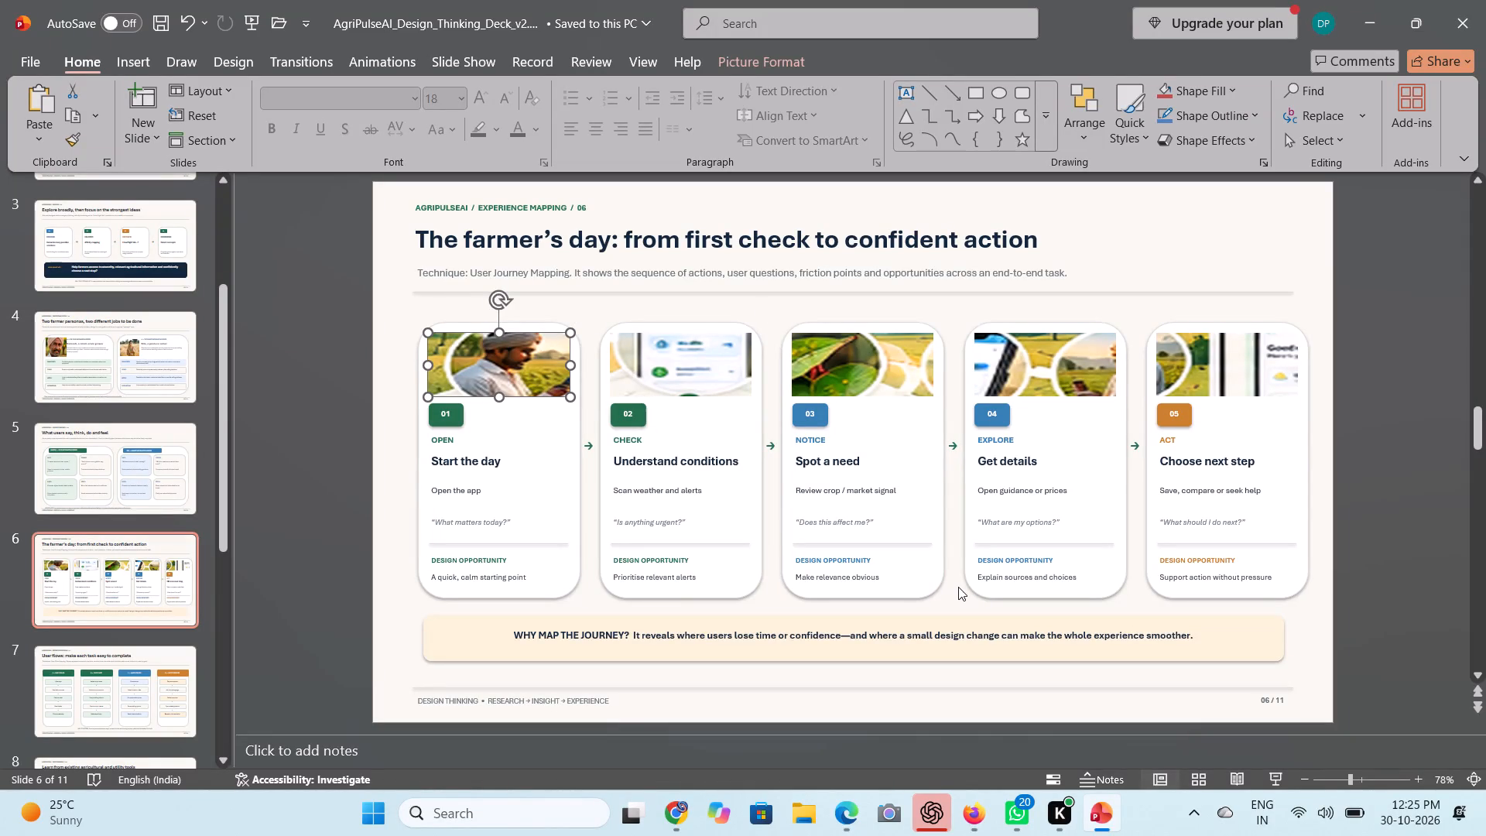
Deselect the journey card photo and advance past slide 7 to the benchmarking slide, slide 8.
{"action": "left_click", "coordinate": [1381, 508]}
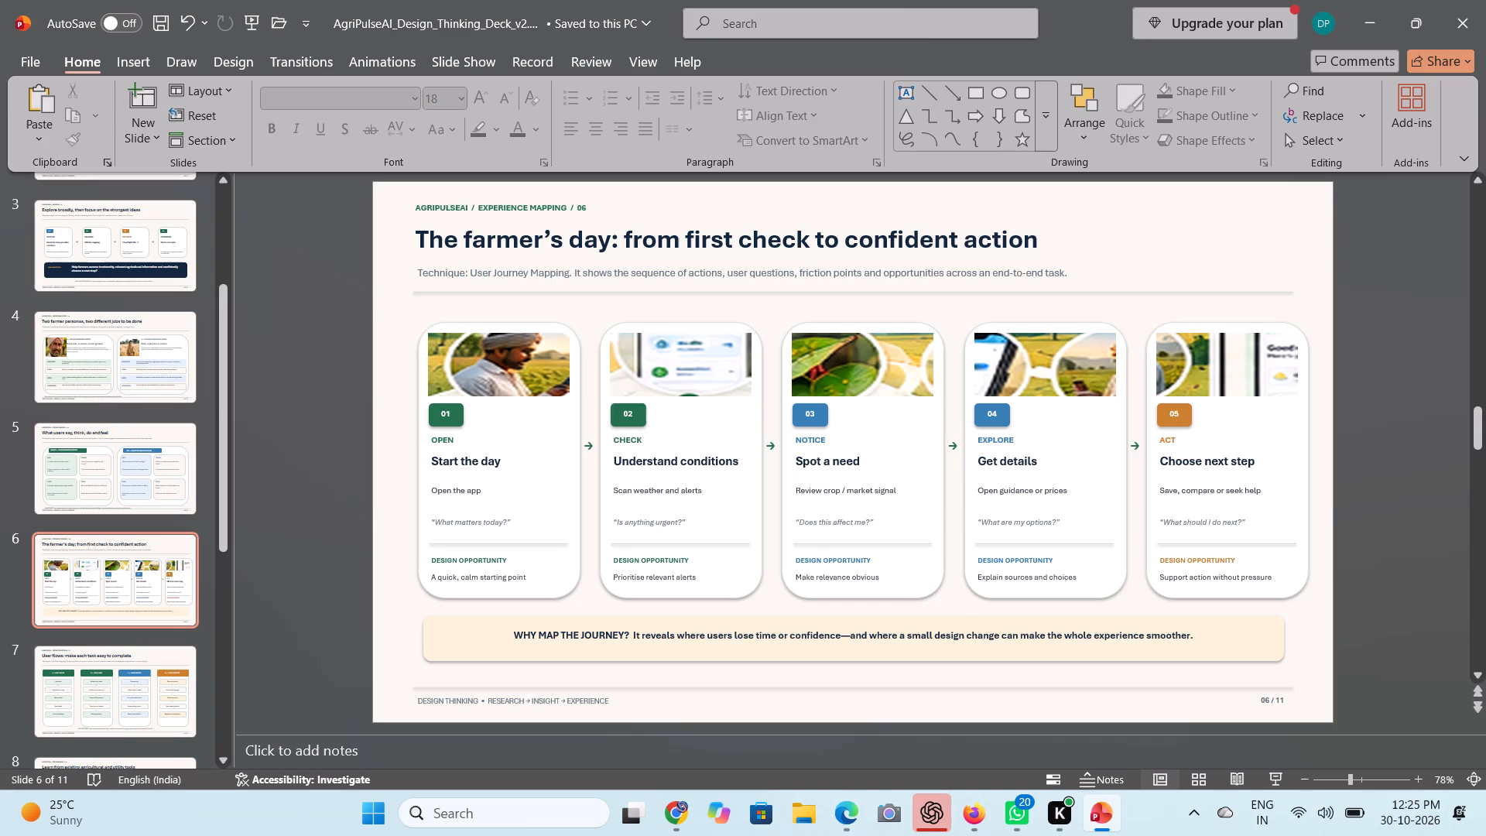
{"action": "key", "text": "Down"}
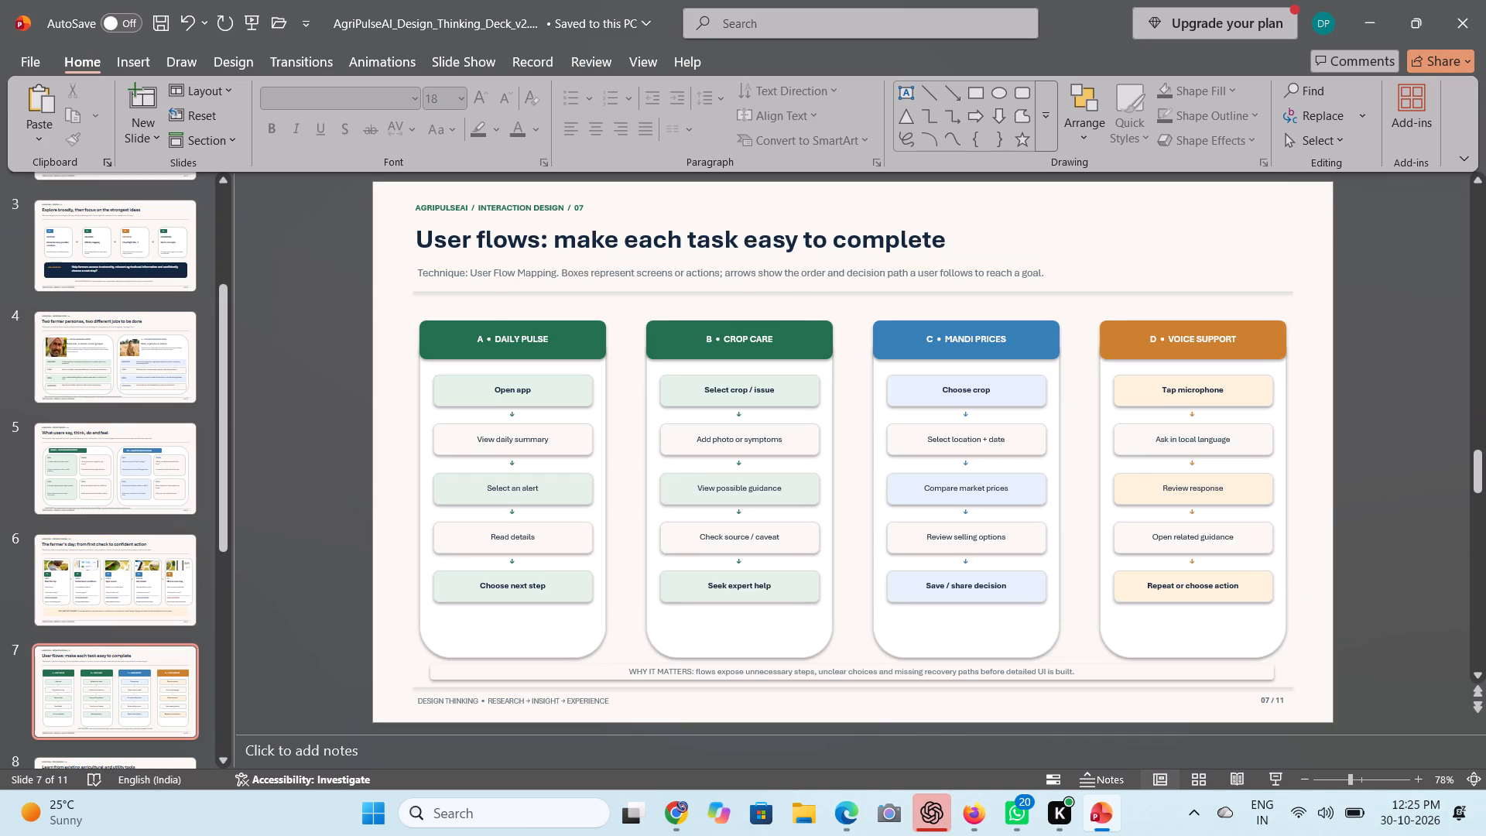
{"action": "key", "text": "Down"}
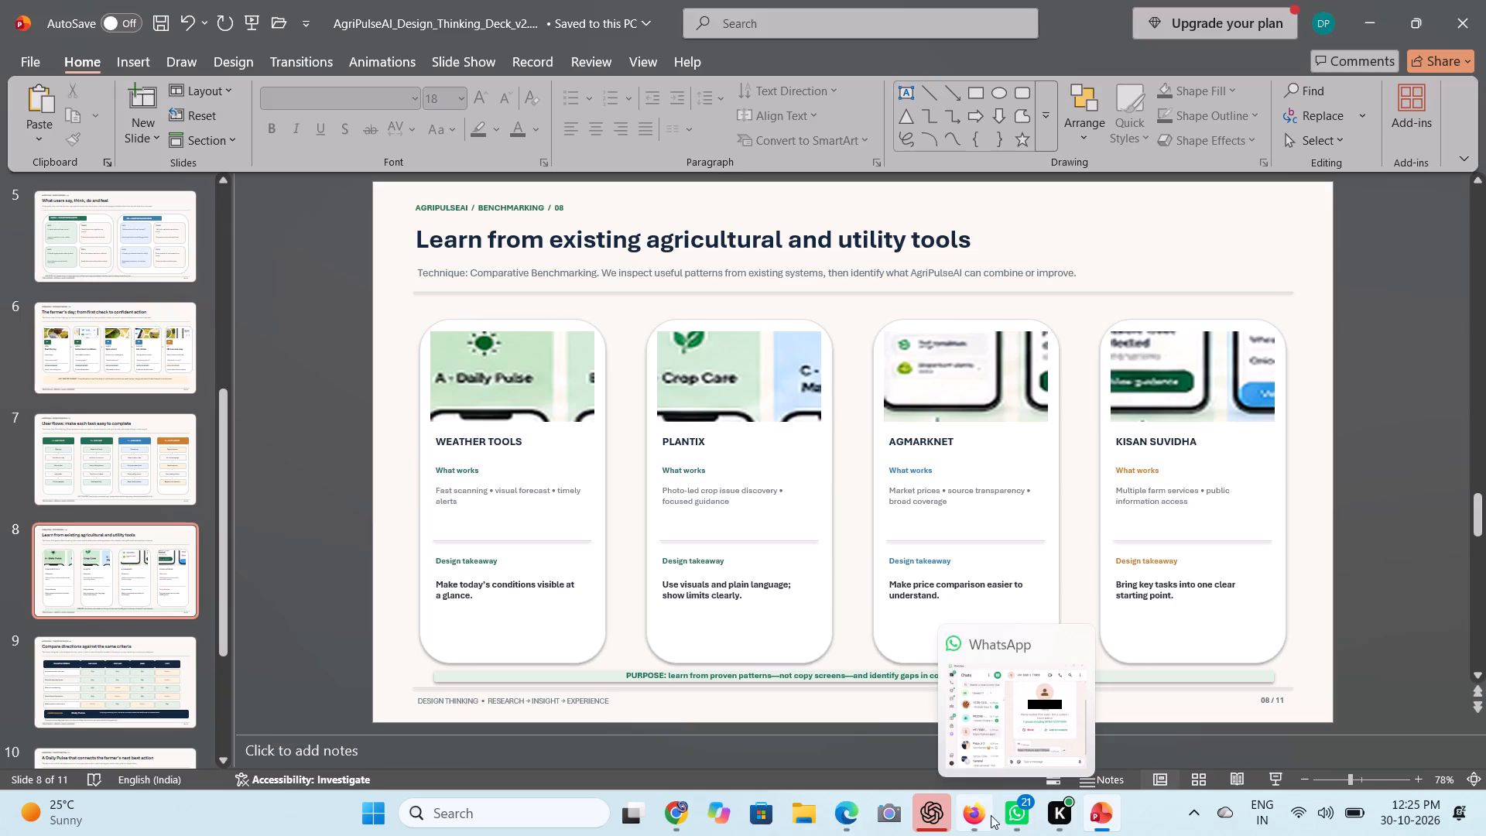
Switch to Chrome and search Google for "weather tools photos" in place of the village women search.
{"action": "left_click", "coordinate": [671, 805]}
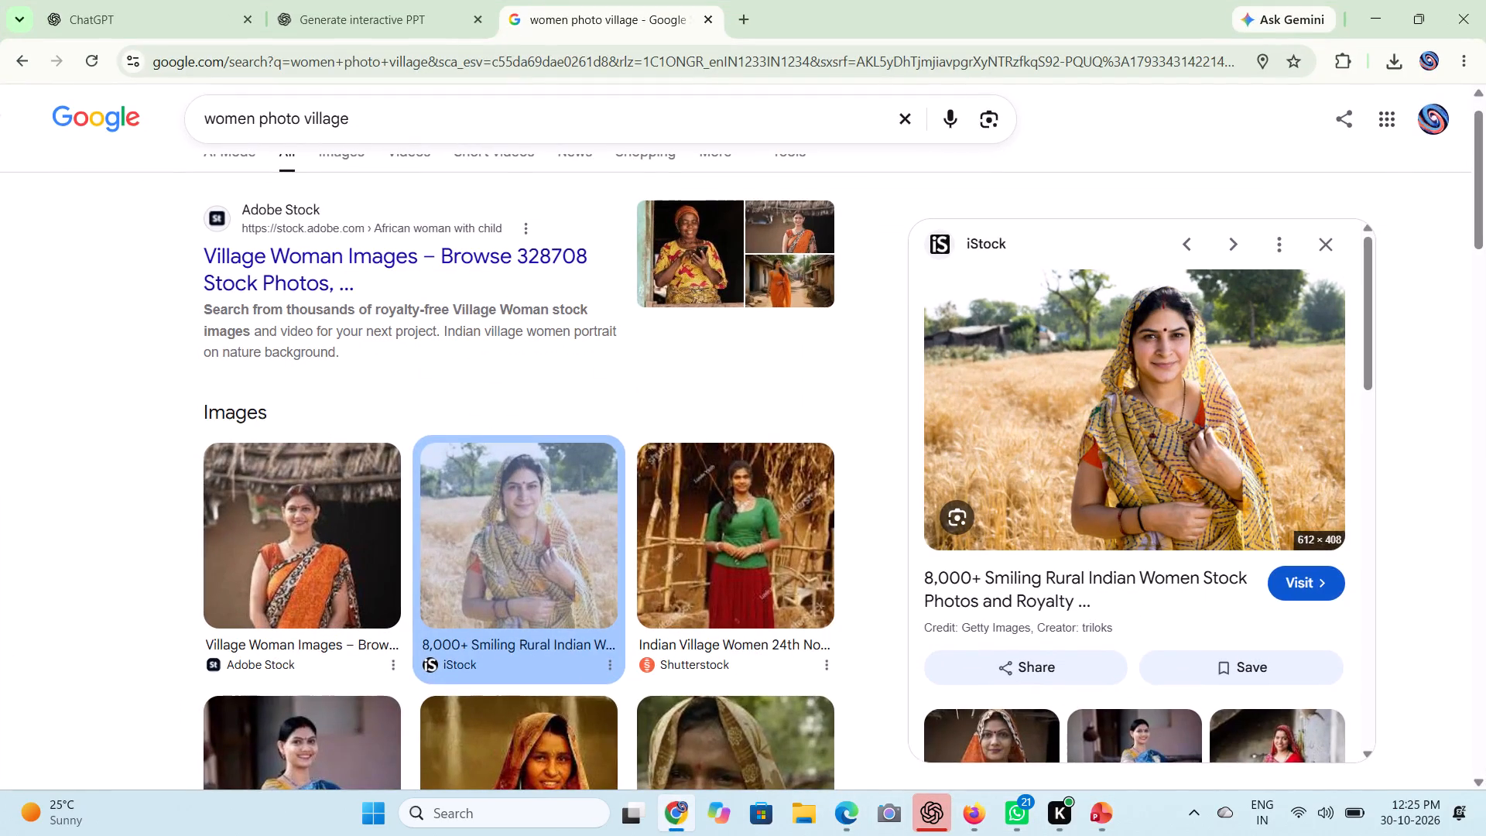
{"action": "left_click", "coordinate": [906, 115]}
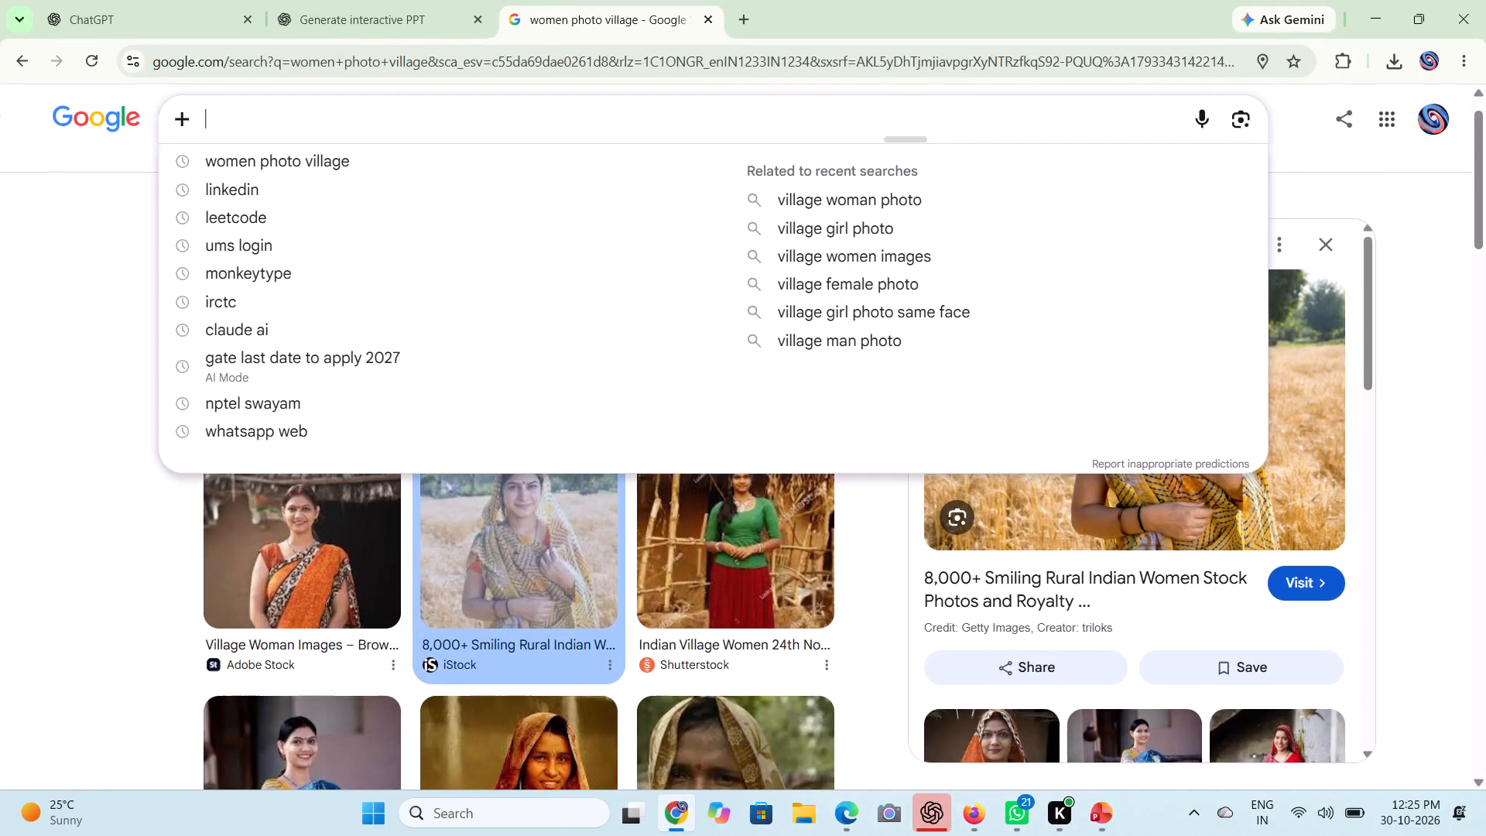
{"action": "type", "text": "weather tools"}
{"action": "key", "text": "space"}
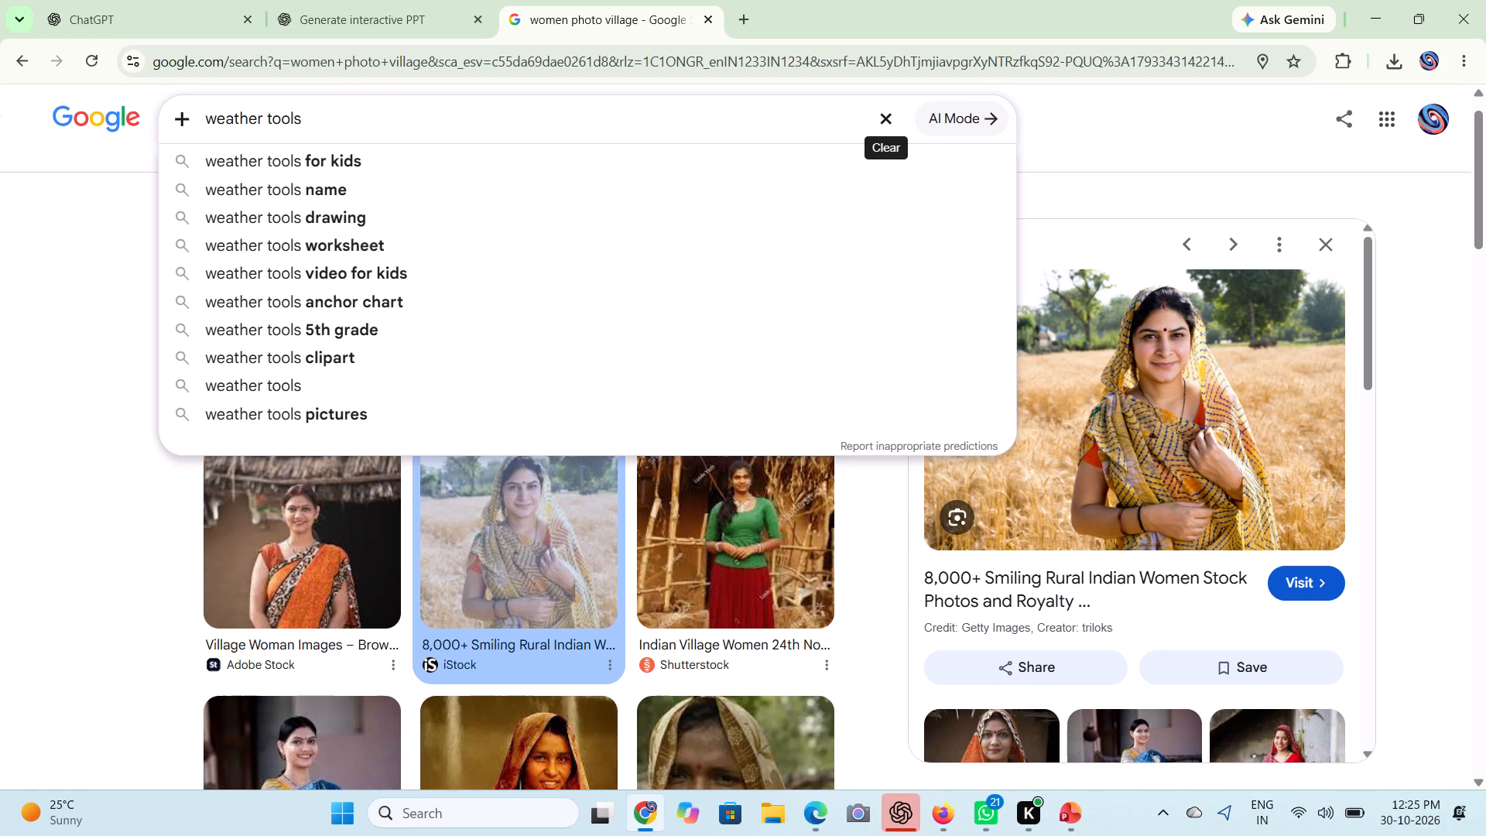
{"action": "type", "text": "photos"}
{"action": "key", "text": "Return"}
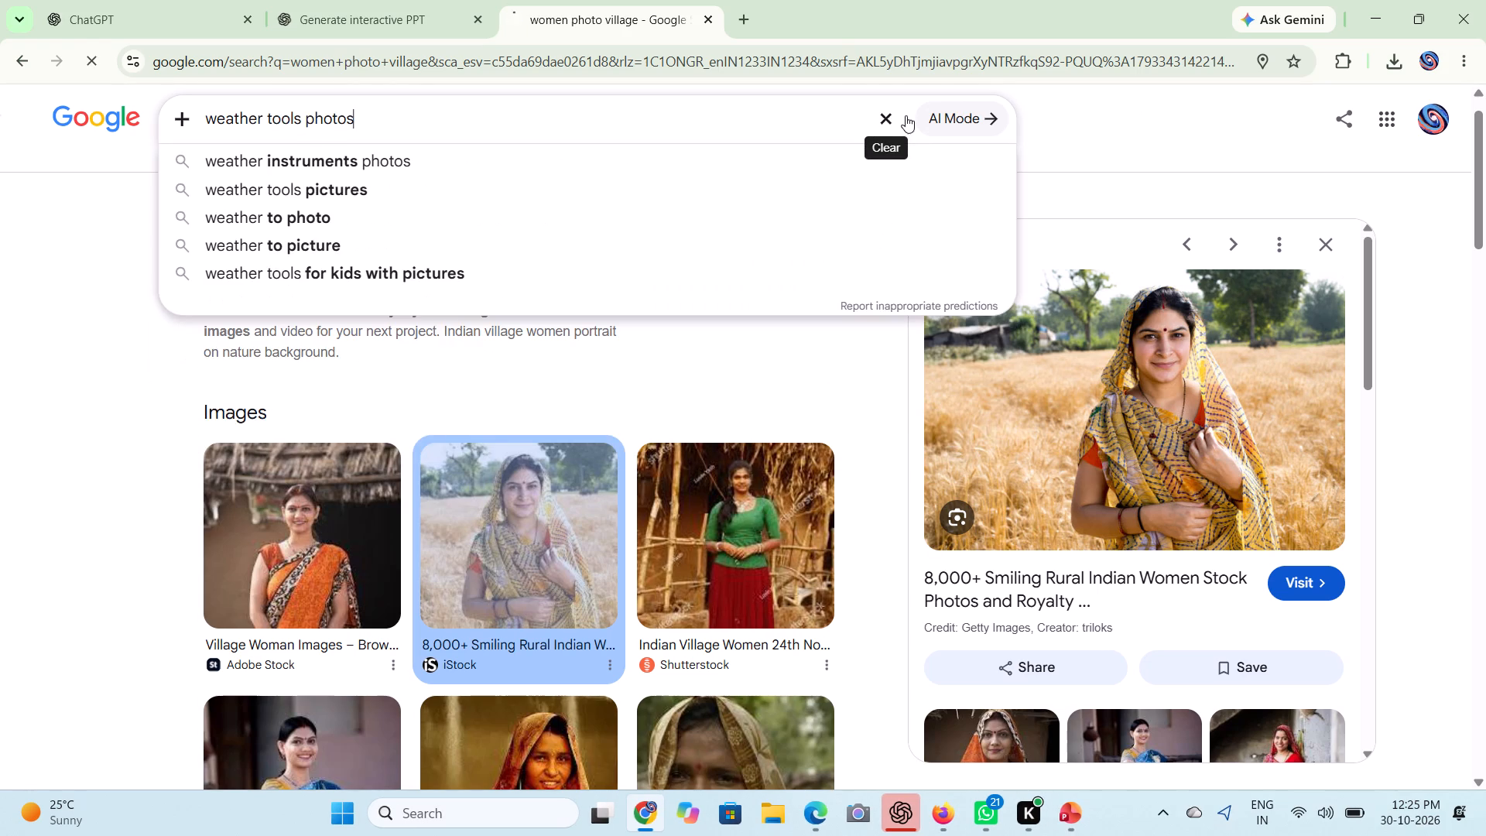
{"action": "key", "text": "Return"}
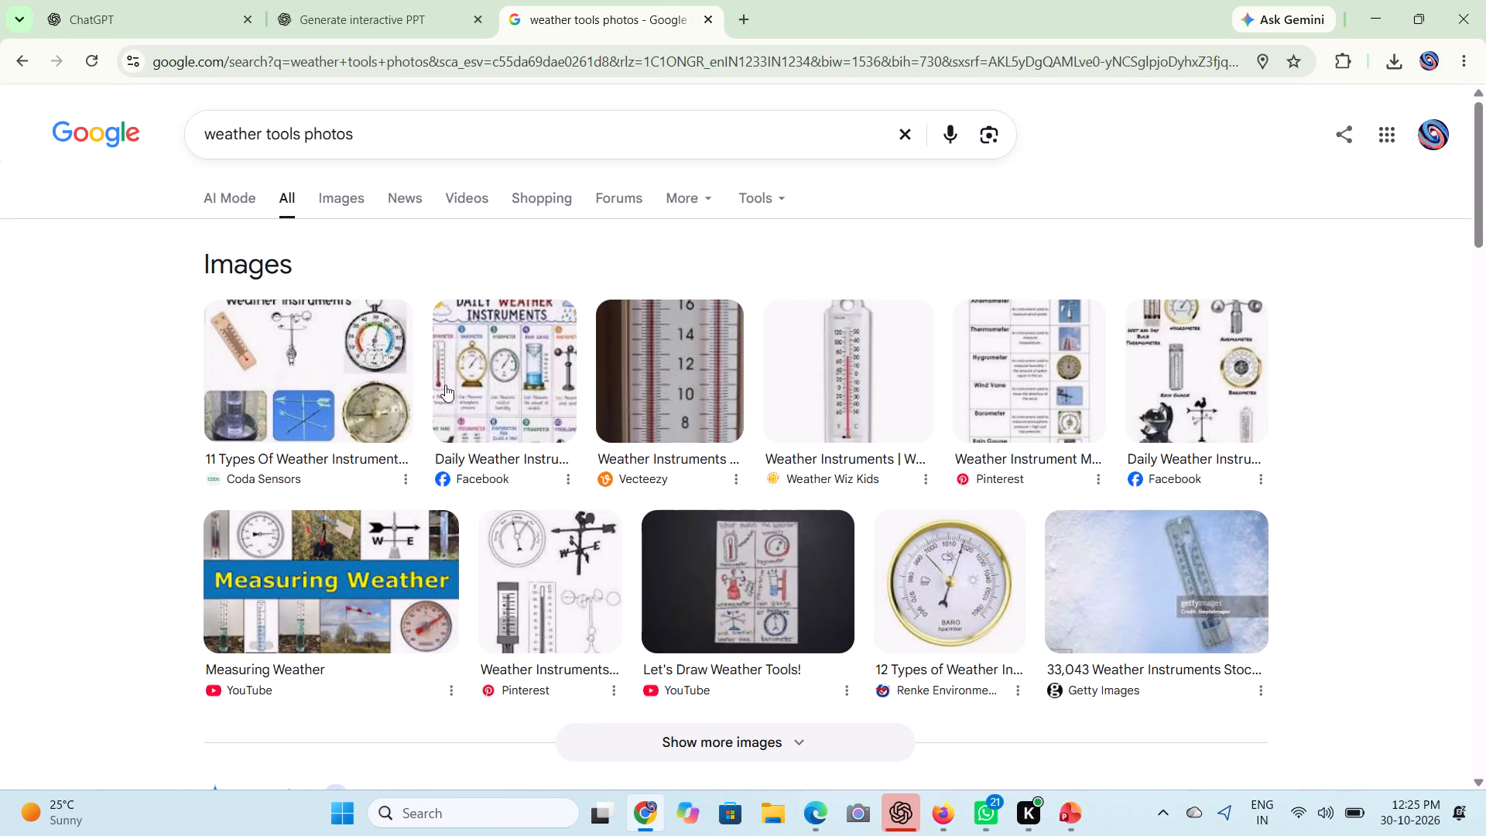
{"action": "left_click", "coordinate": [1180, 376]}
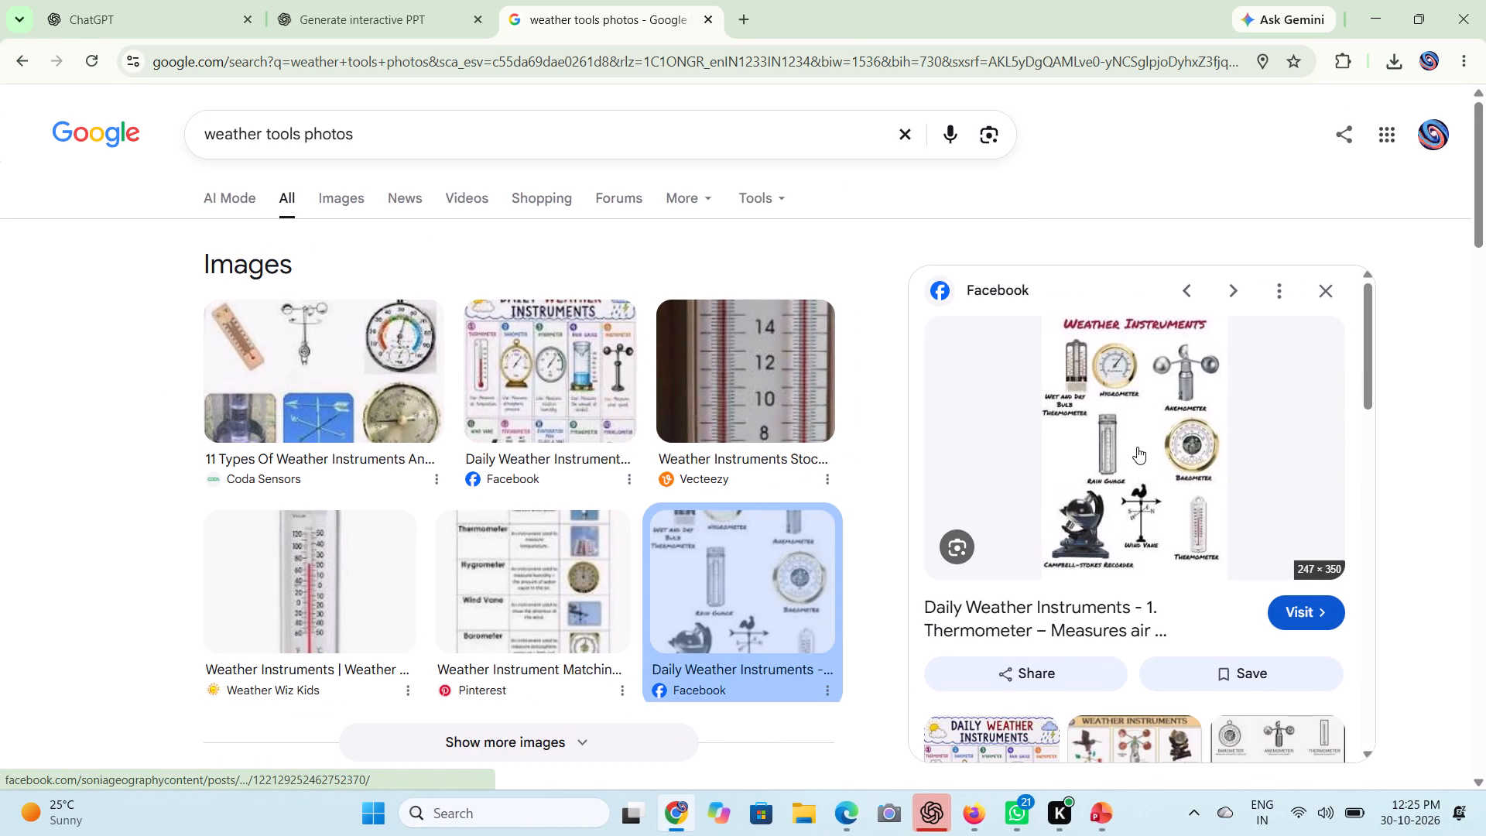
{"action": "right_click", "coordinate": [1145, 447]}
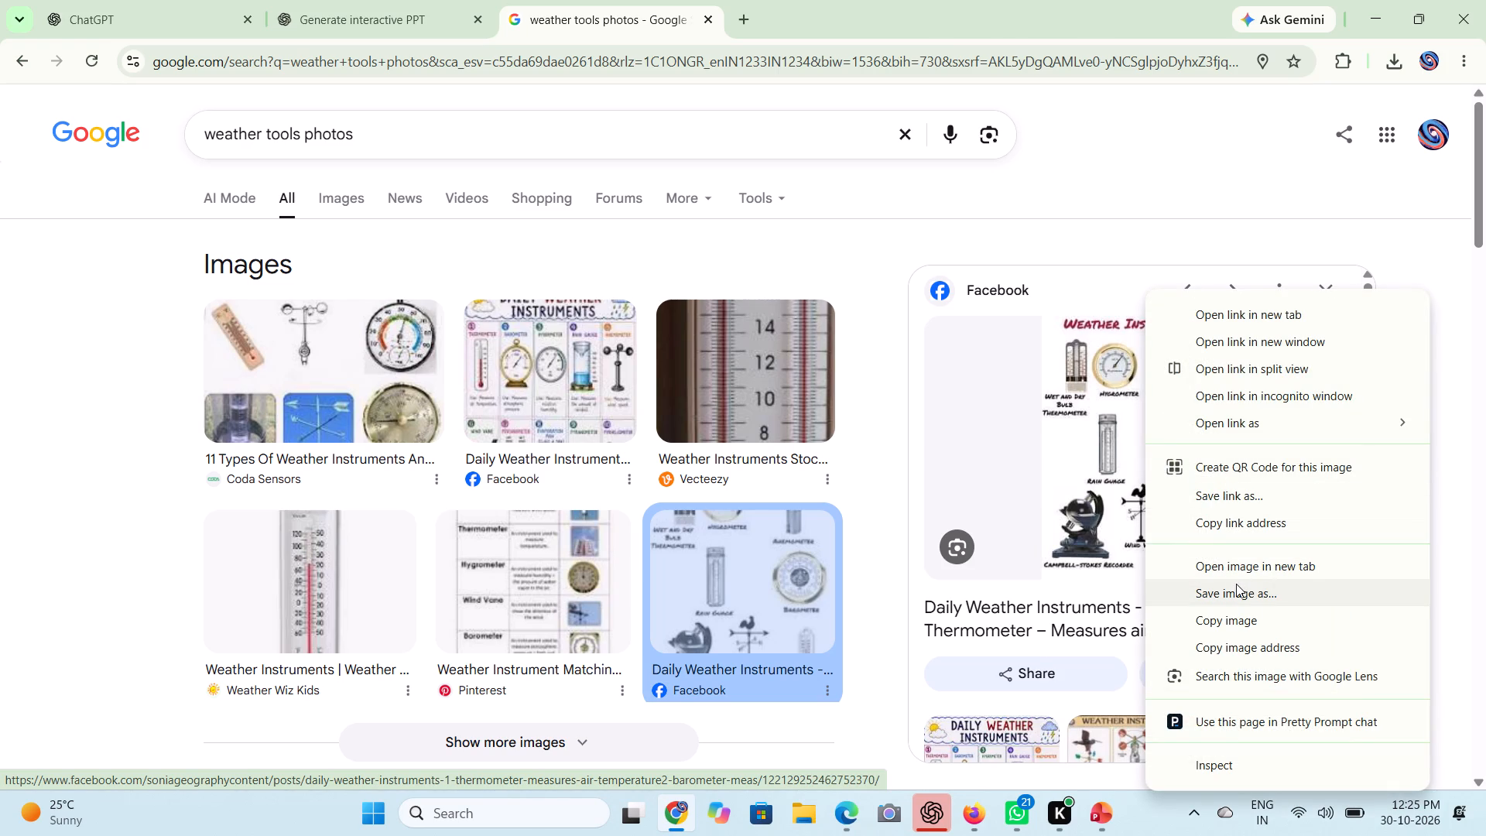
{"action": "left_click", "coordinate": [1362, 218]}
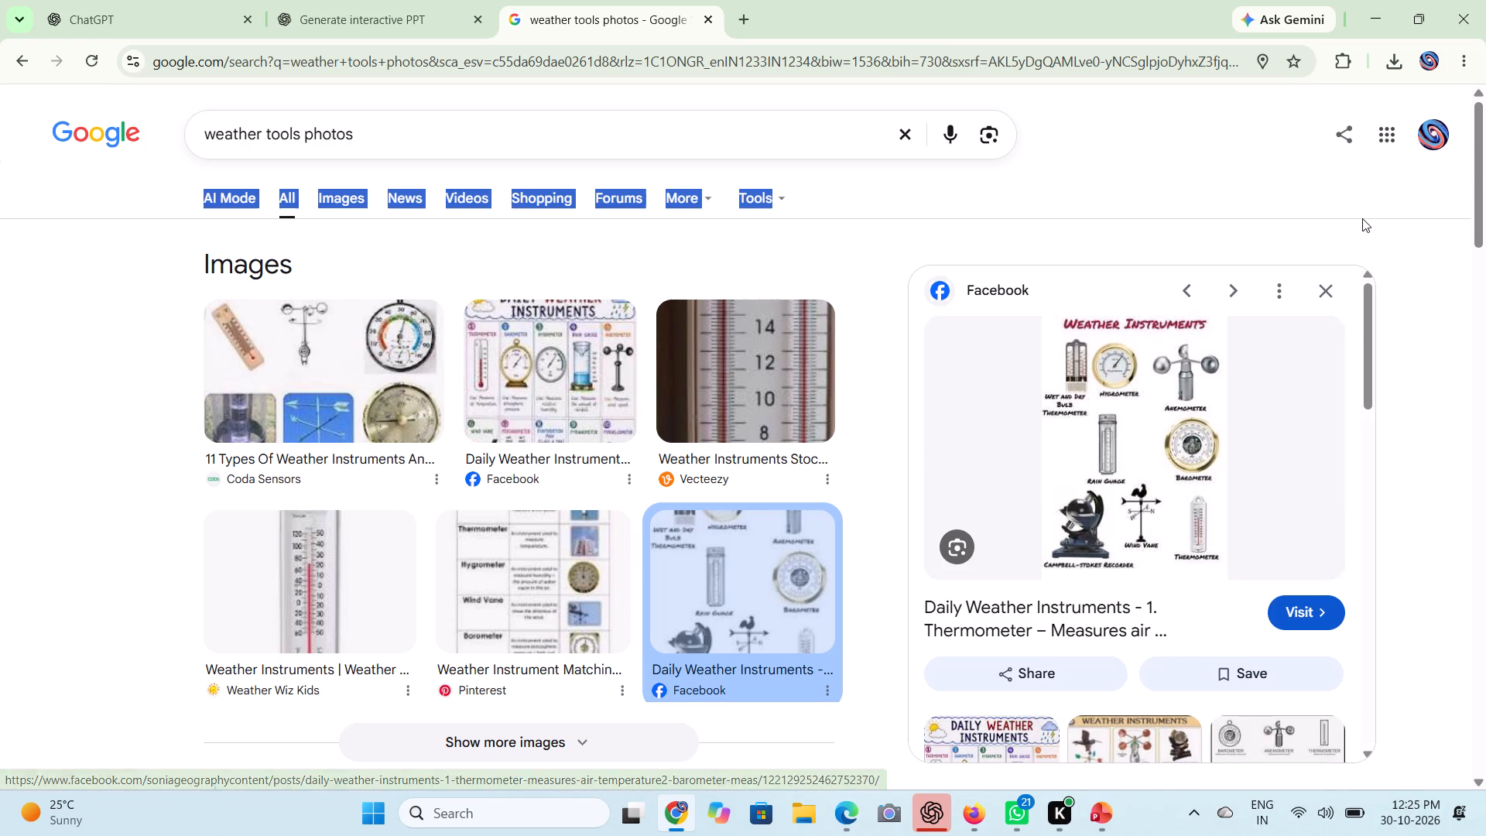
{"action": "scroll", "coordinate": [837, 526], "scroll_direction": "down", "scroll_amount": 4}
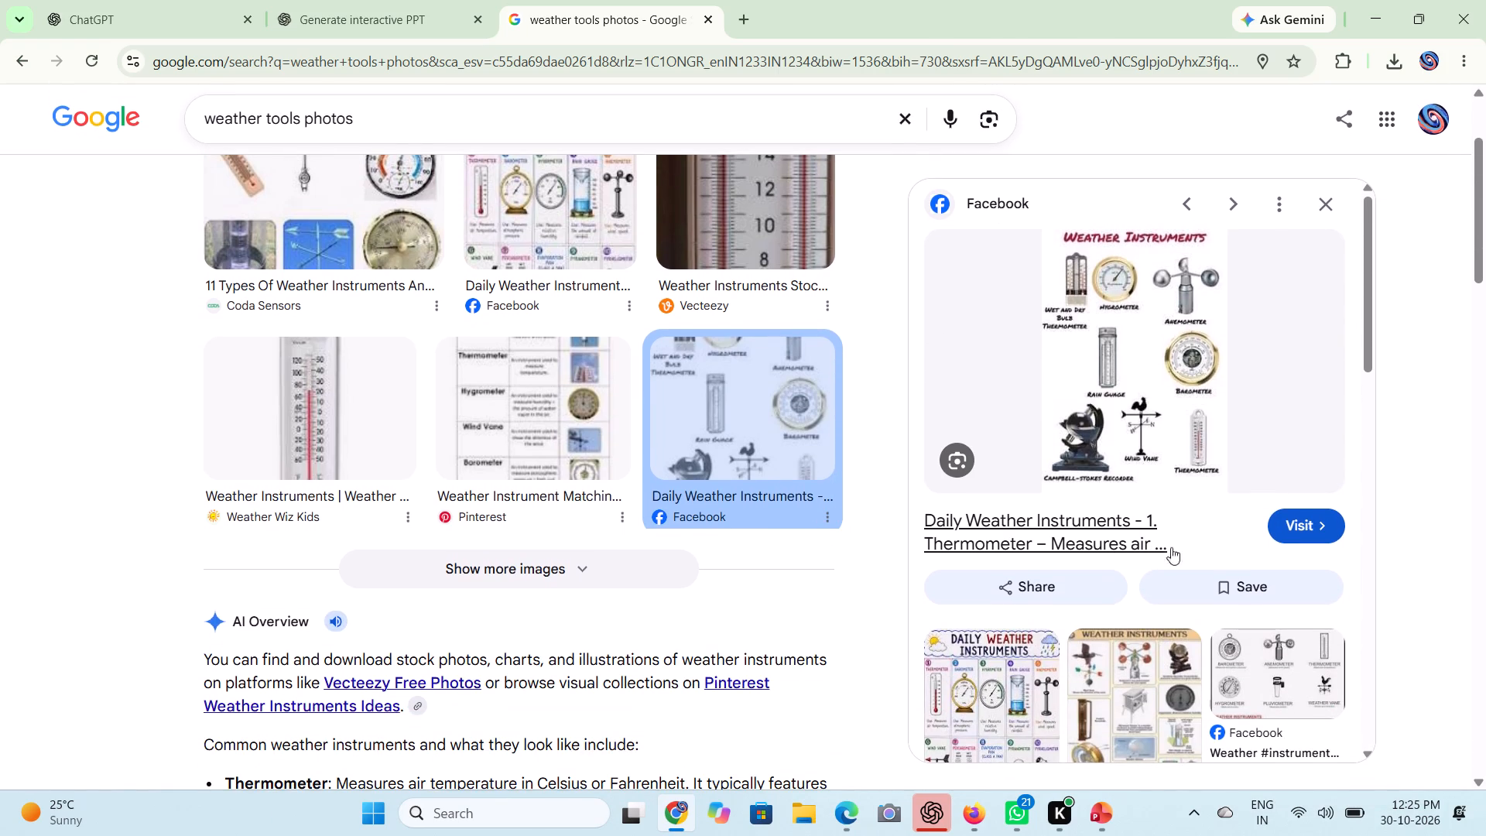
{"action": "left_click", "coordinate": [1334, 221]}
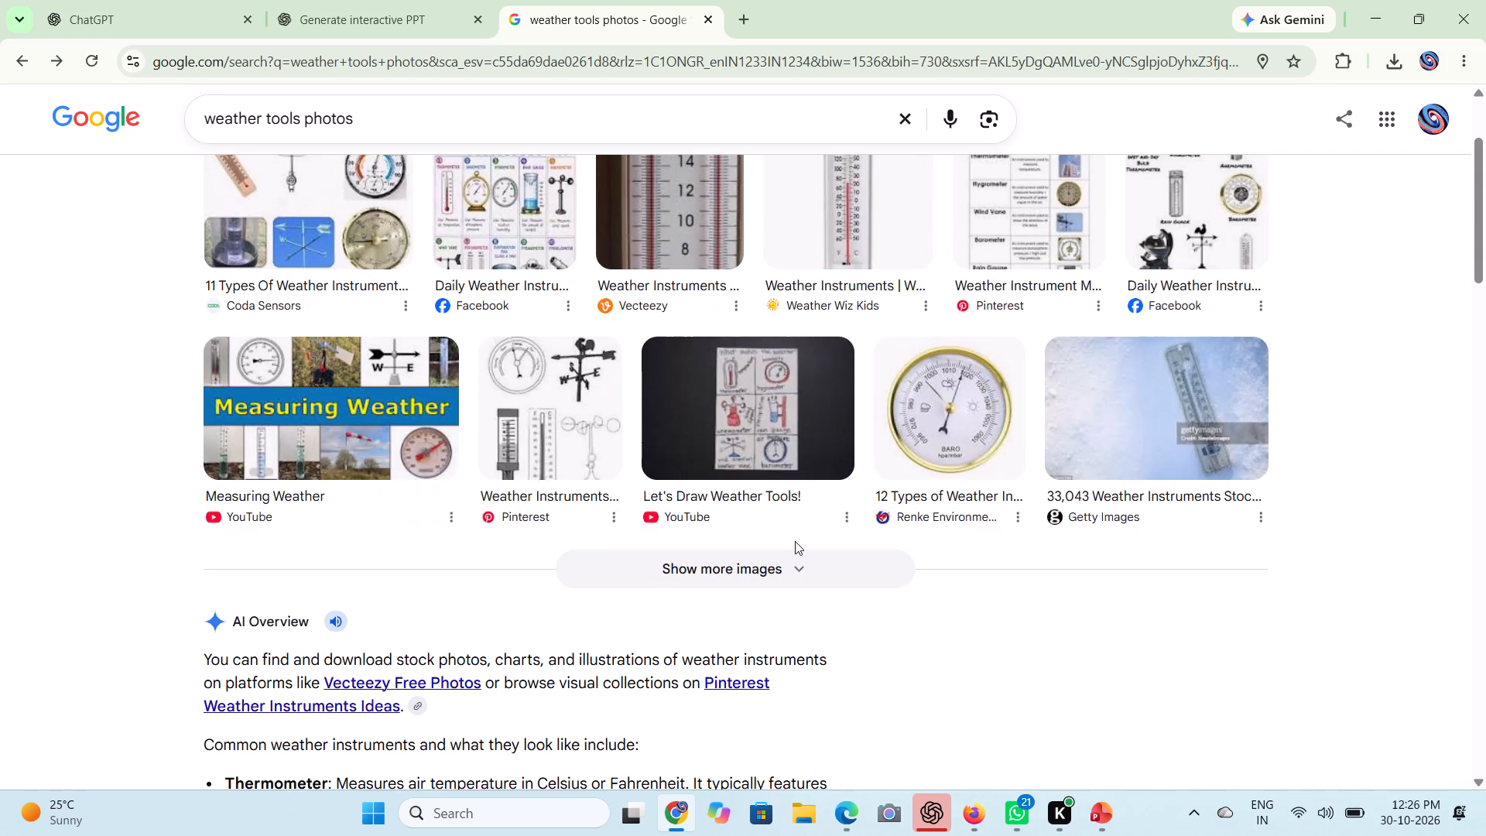
Show only image results for the weather tools search and preview the blue weather instruments picture from within nigeria.
{"action": "scroll", "coordinate": [795, 541], "scroll_direction": "down", "scroll_amount": 5}
{"action": "scroll", "coordinate": [795, 541], "scroll_direction": "up", "scroll_amount": 8}
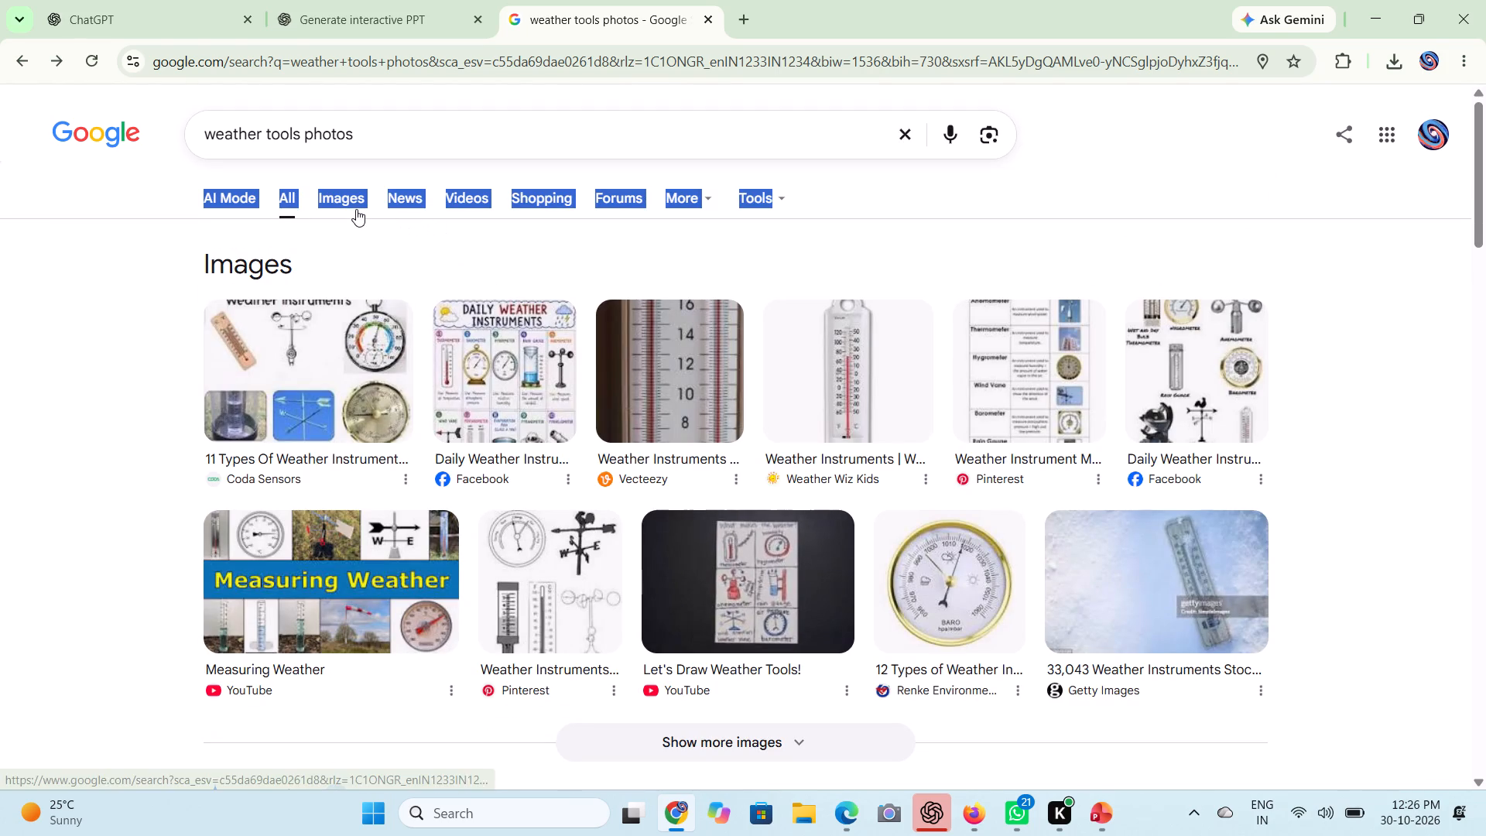
{"action": "left_click", "coordinate": [356, 209]}
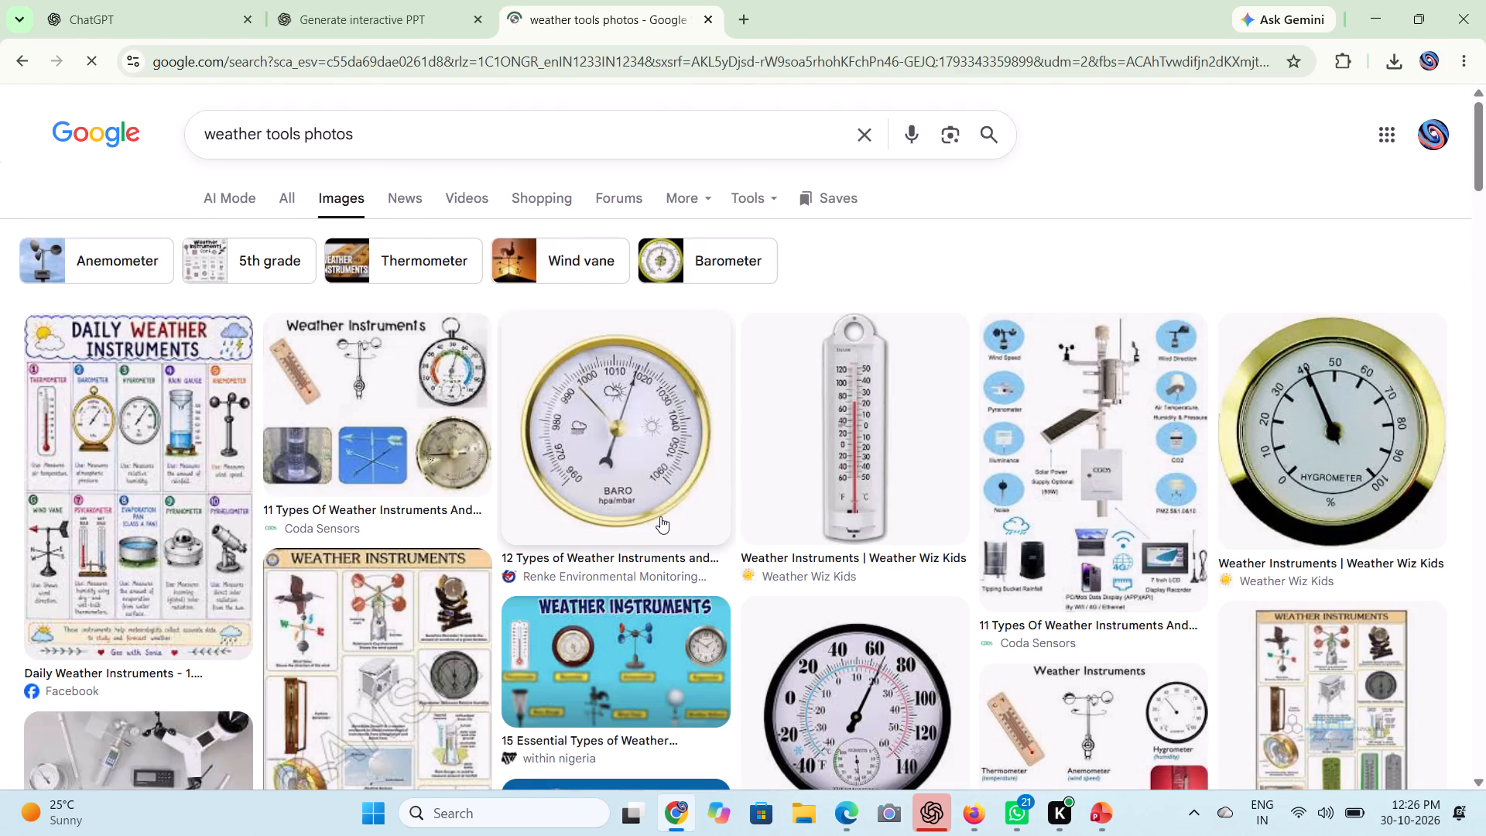
{"action": "scroll", "coordinate": [660, 516], "scroll_direction": "down", "scroll_amount": 4}
{"action": "scroll", "coordinate": [660, 516], "scroll_direction": "right", "scroll_amount": 1}
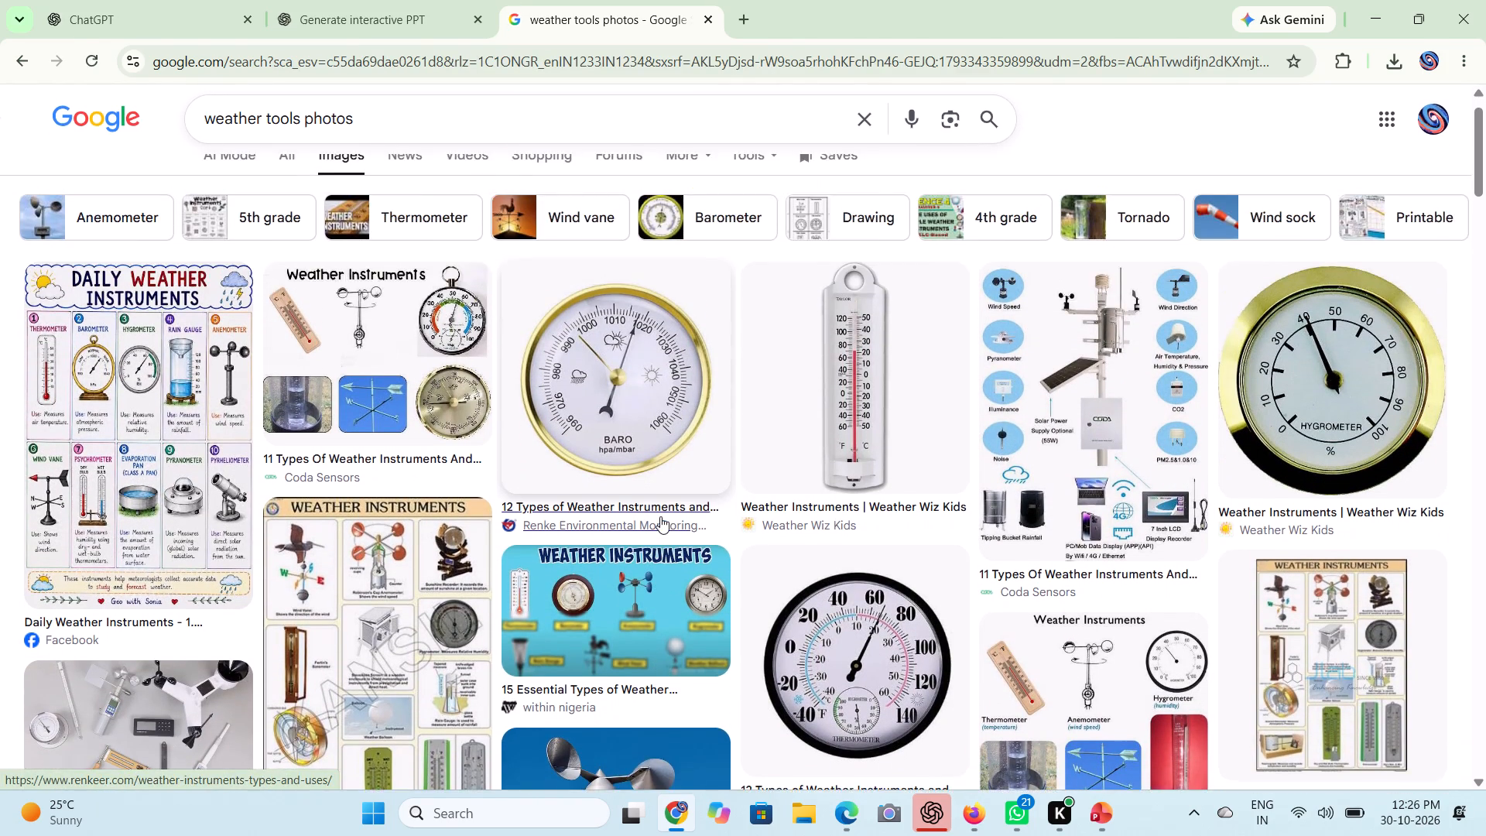
{"action": "scroll", "coordinate": [660, 516], "scroll_direction": "right", "scroll_amount": 1}
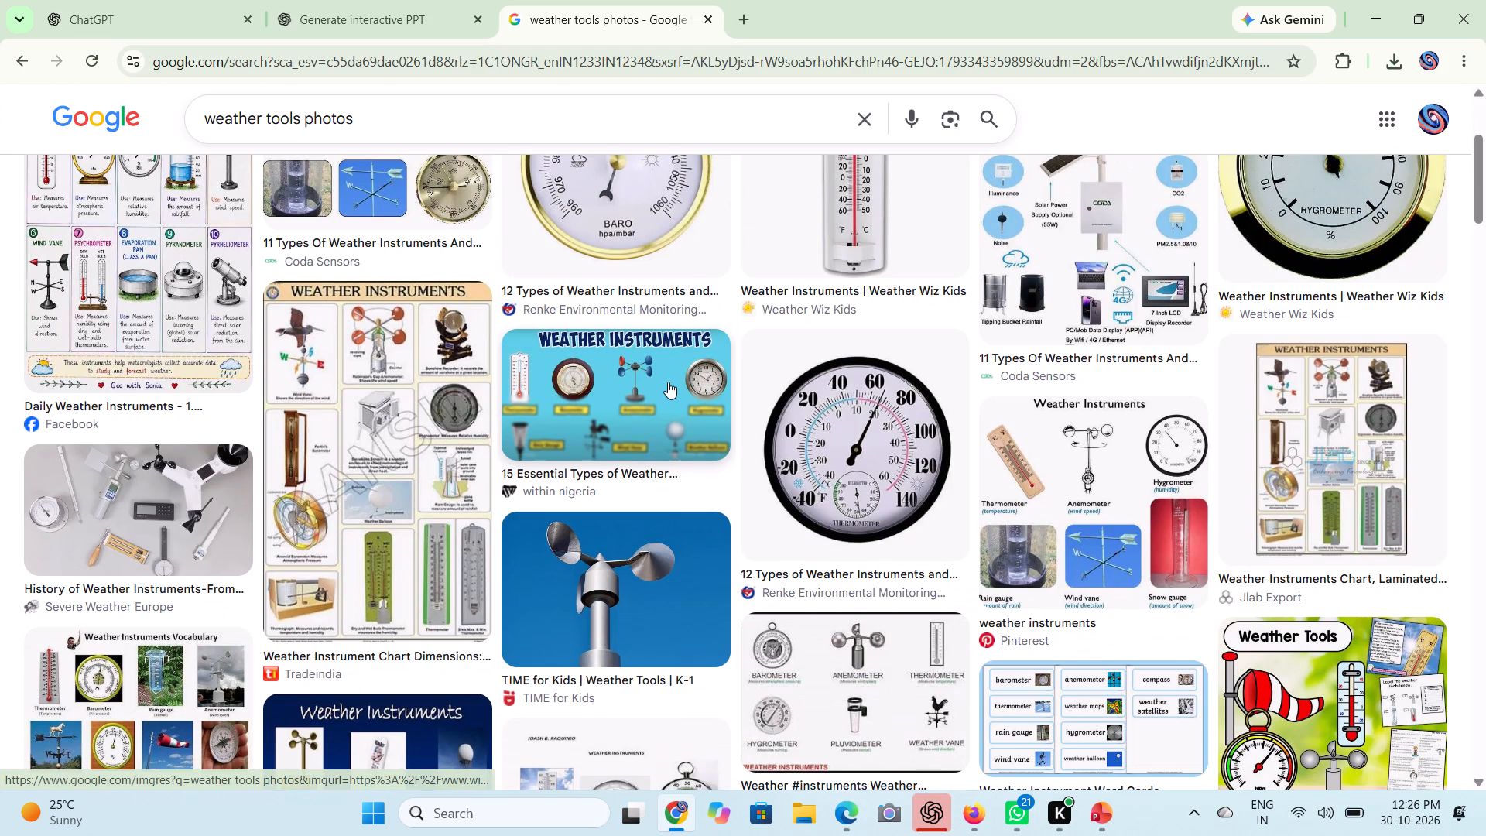
{"action": "left_click", "coordinate": [668, 382]}
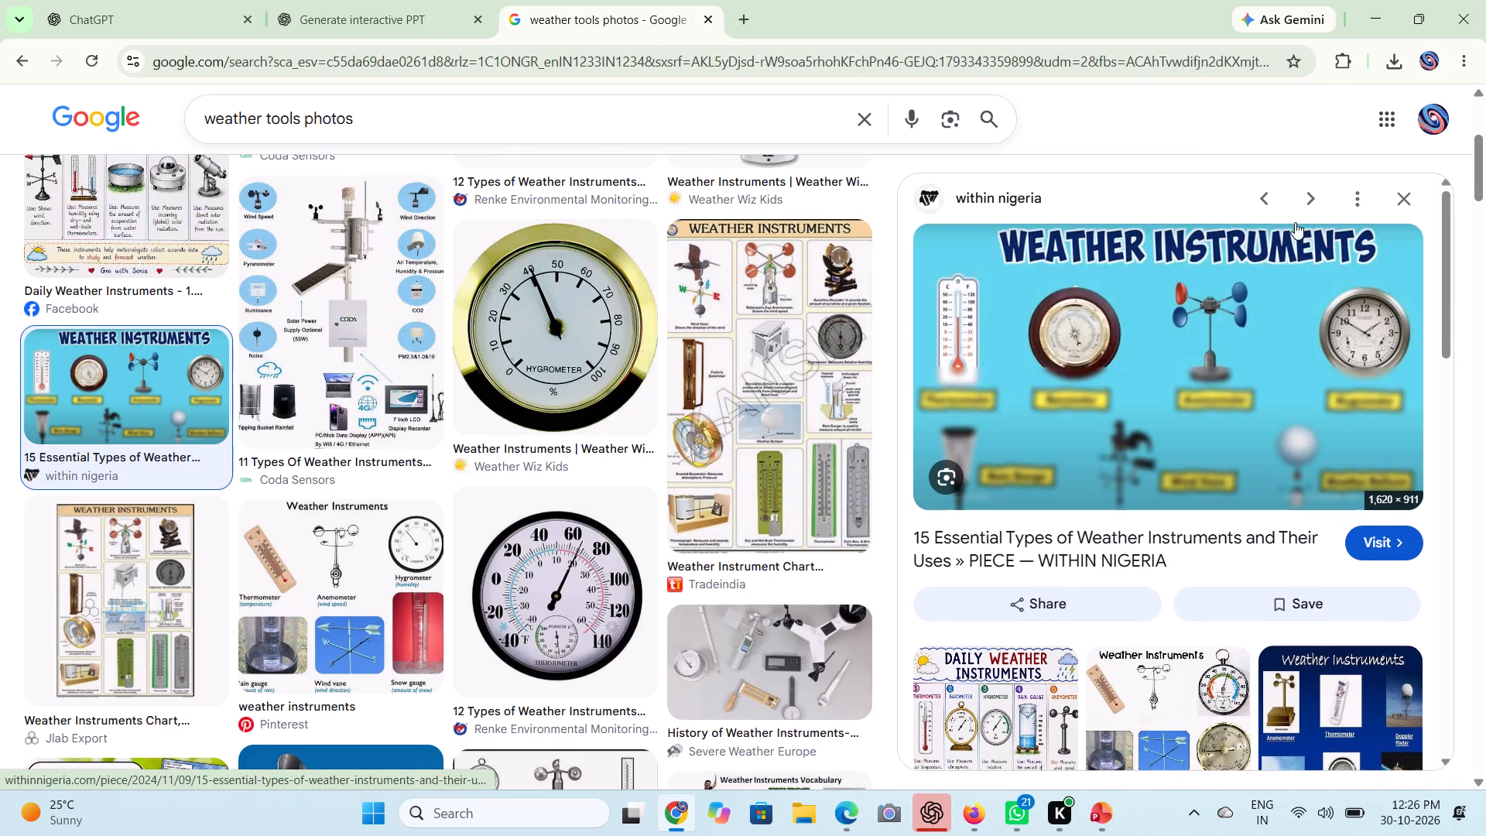
{"action": "left_click", "coordinate": [1399, 201]}
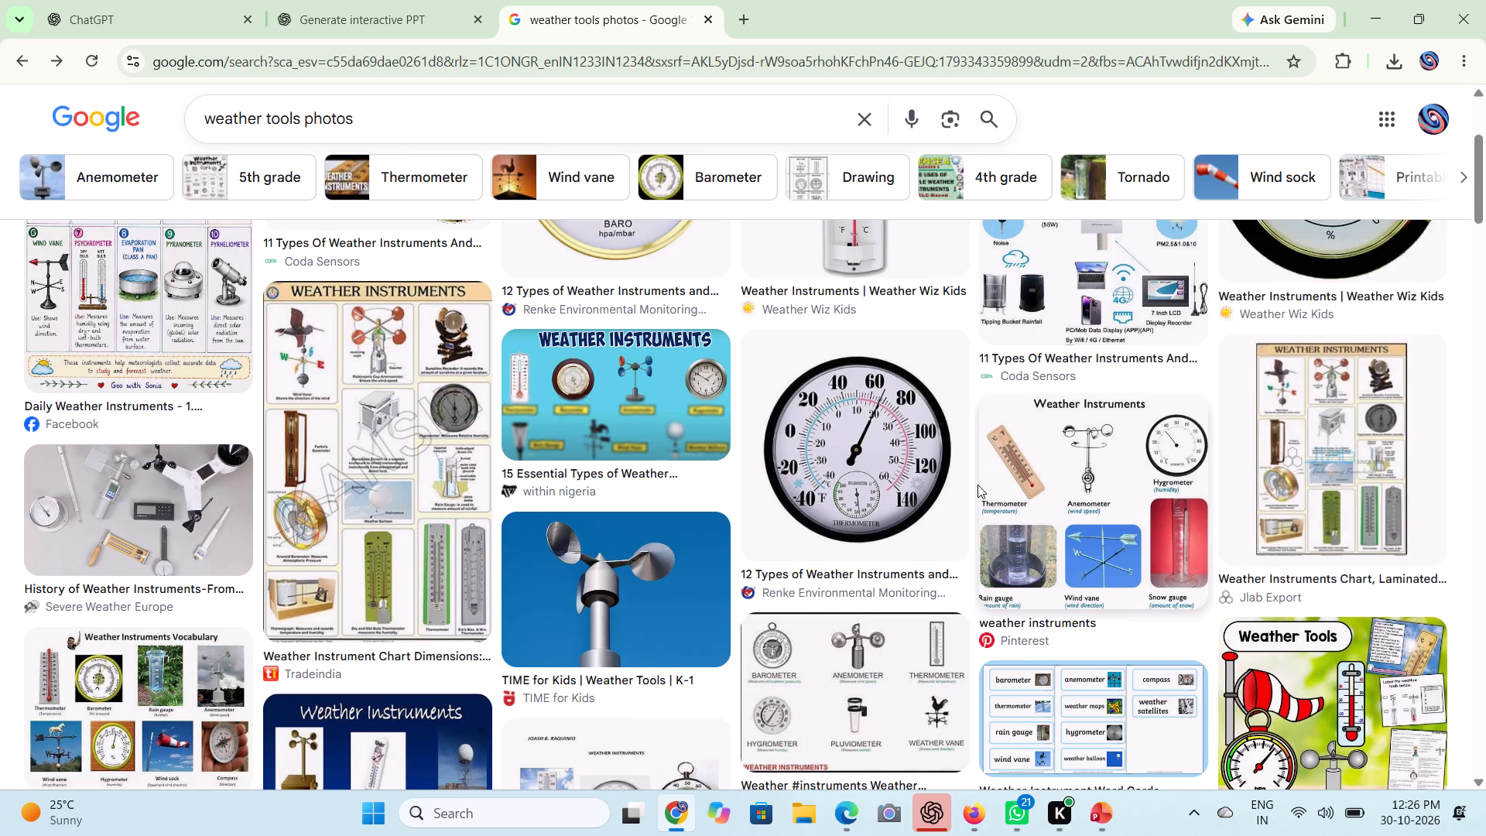
Save the Facebook chart of six weather instruments, barometer to weather vane, in the Pictures folder under its suggested file name.
{"action": "scroll", "coordinate": [978, 485], "scroll_direction": "down", "scroll_amount": 2}
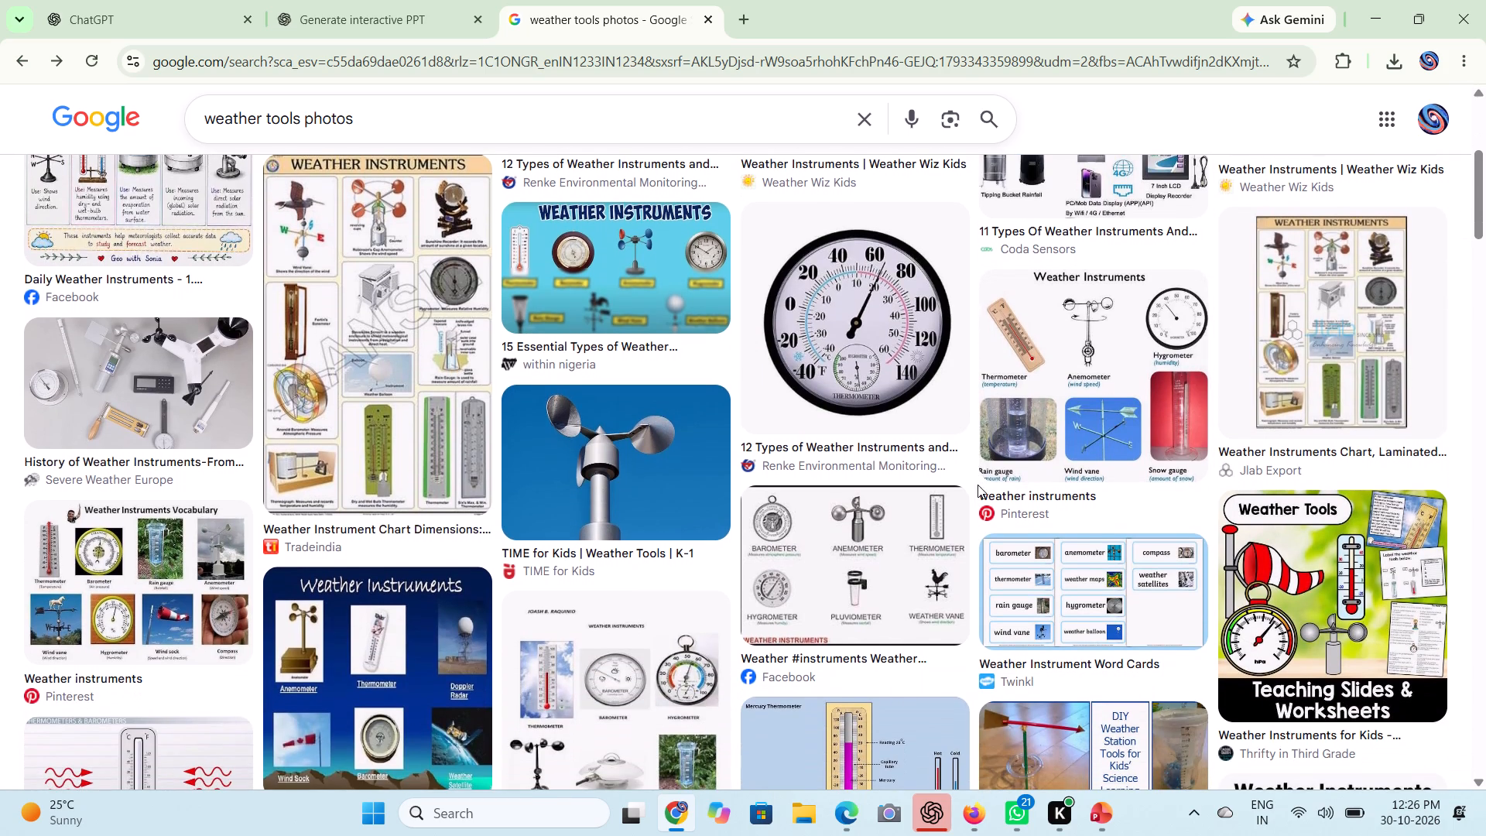
{"action": "left_click", "coordinate": [926, 604]}
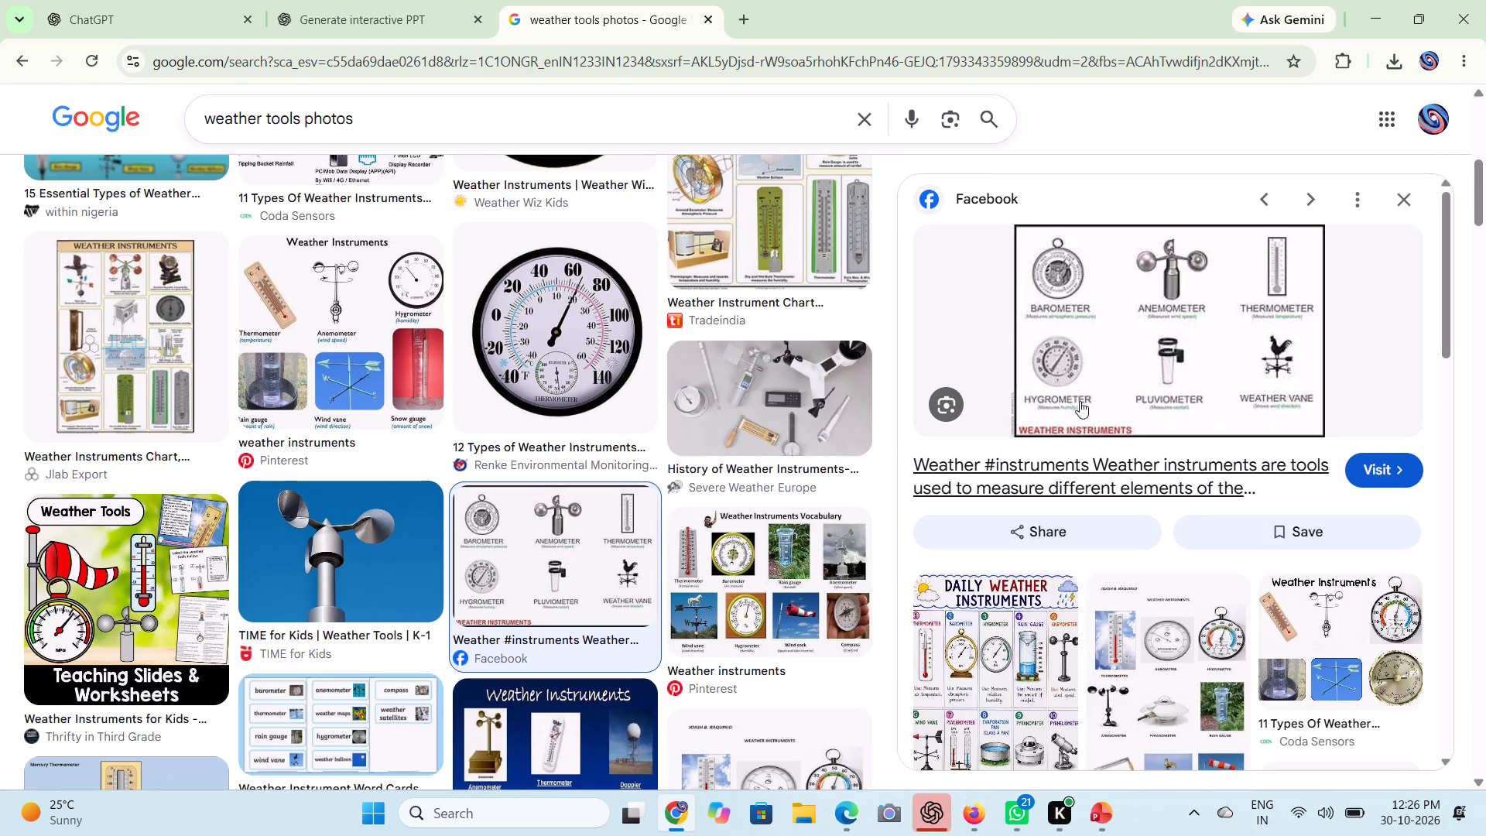
{"action": "right_click", "coordinate": [1237, 325]}
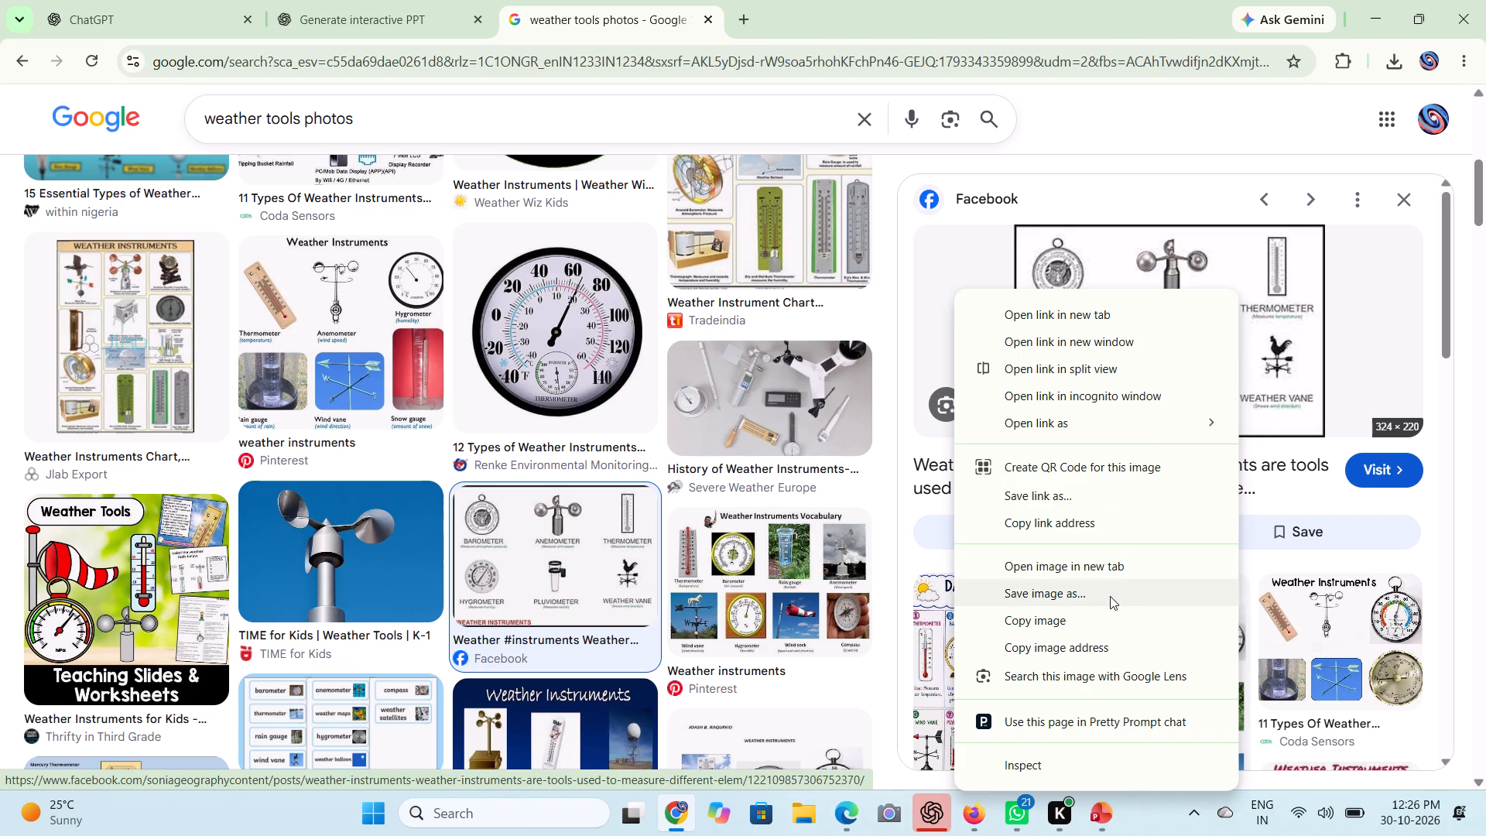
{"action": "left_click", "coordinate": [1094, 601]}
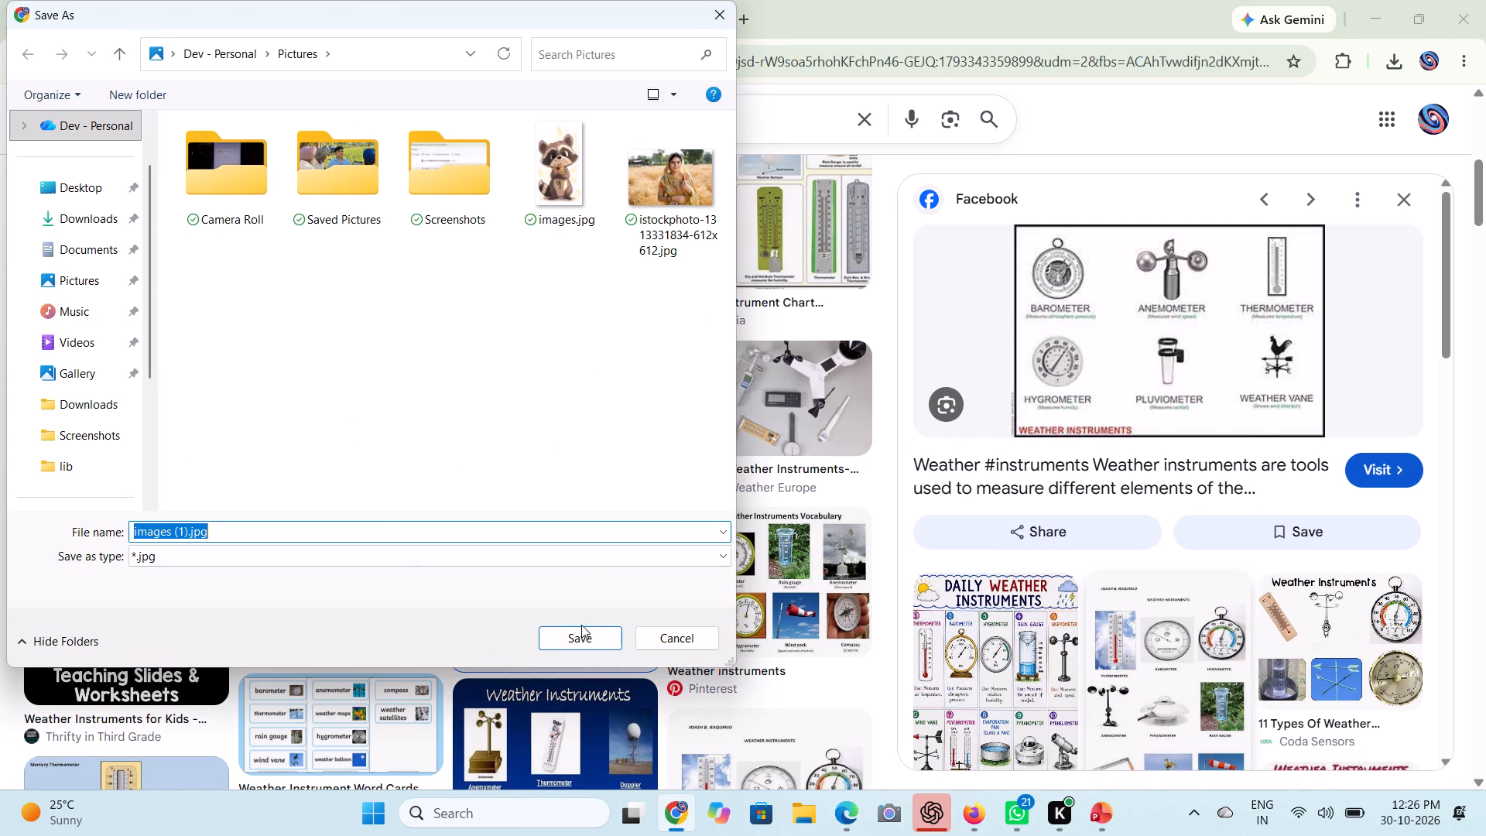
{"action": "left_click", "coordinate": [576, 639]}
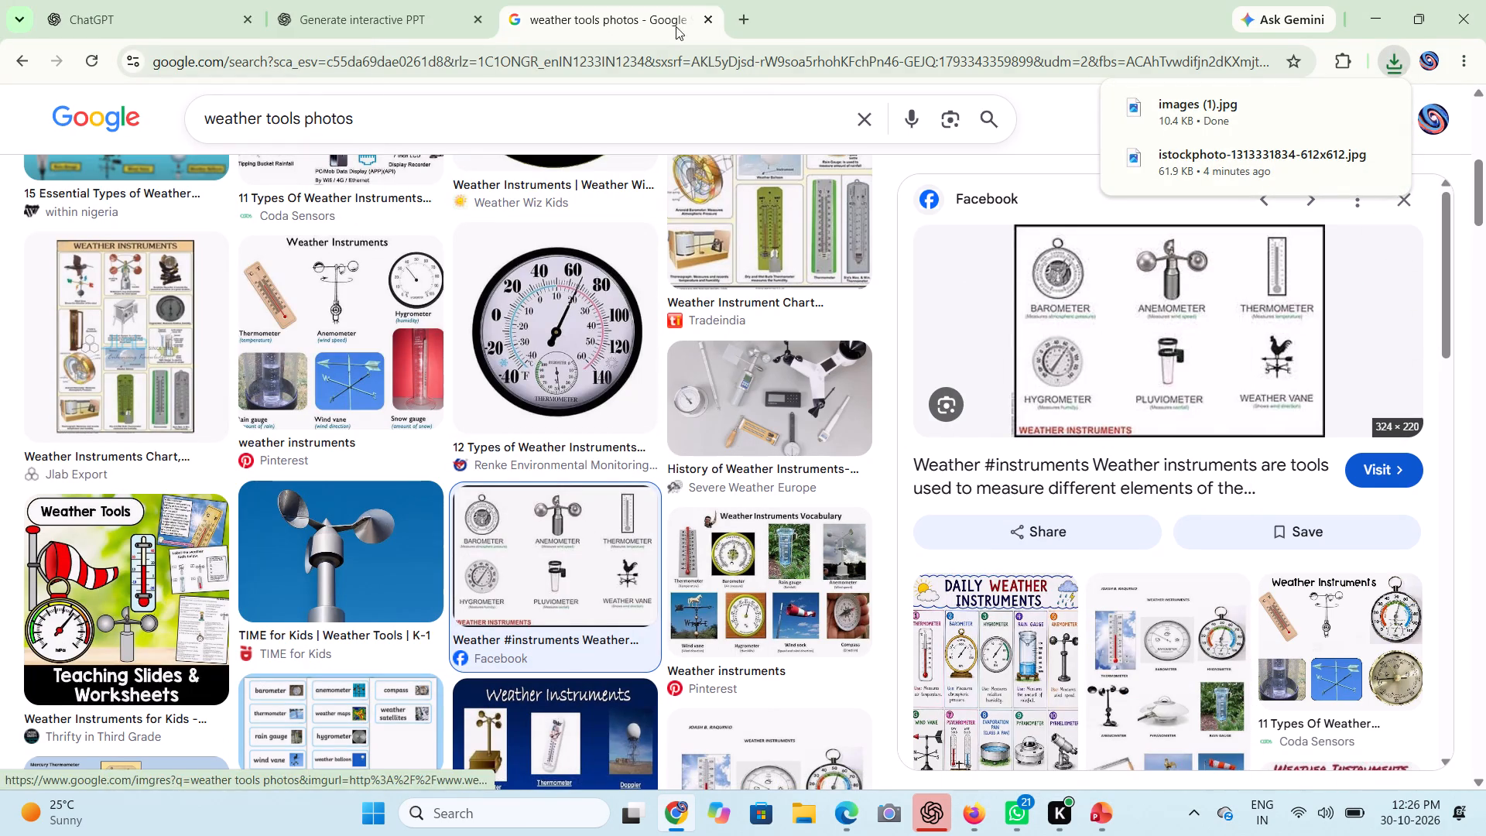
Switch back to the AgriPulseAI deck in PowerPoint, at the benchmarking slide.
{"action": "left_click", "coordinate": [325, 19]}
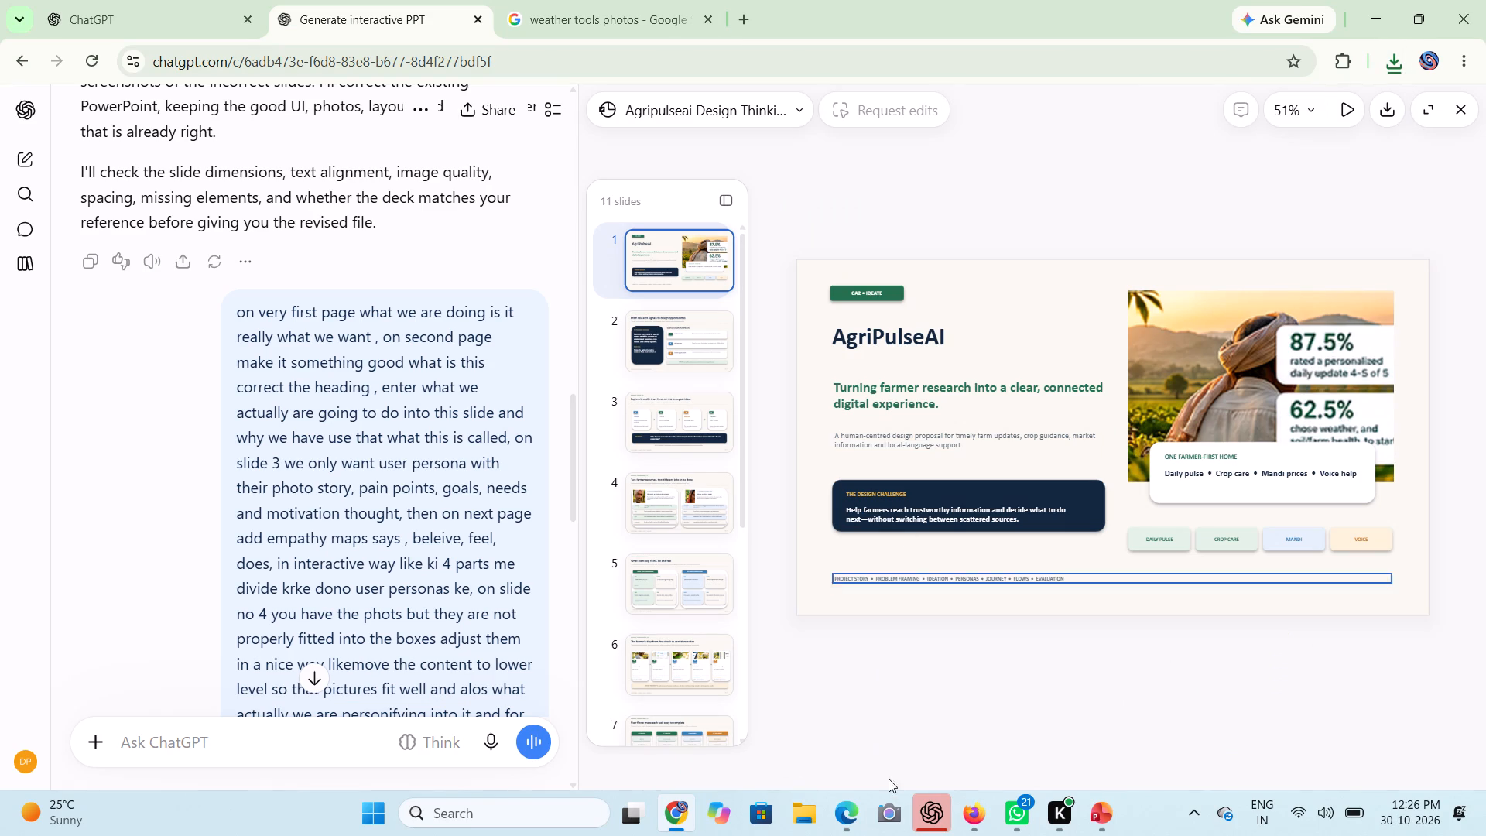
{"action": "left_click", "coordinate": [1099, 821]}
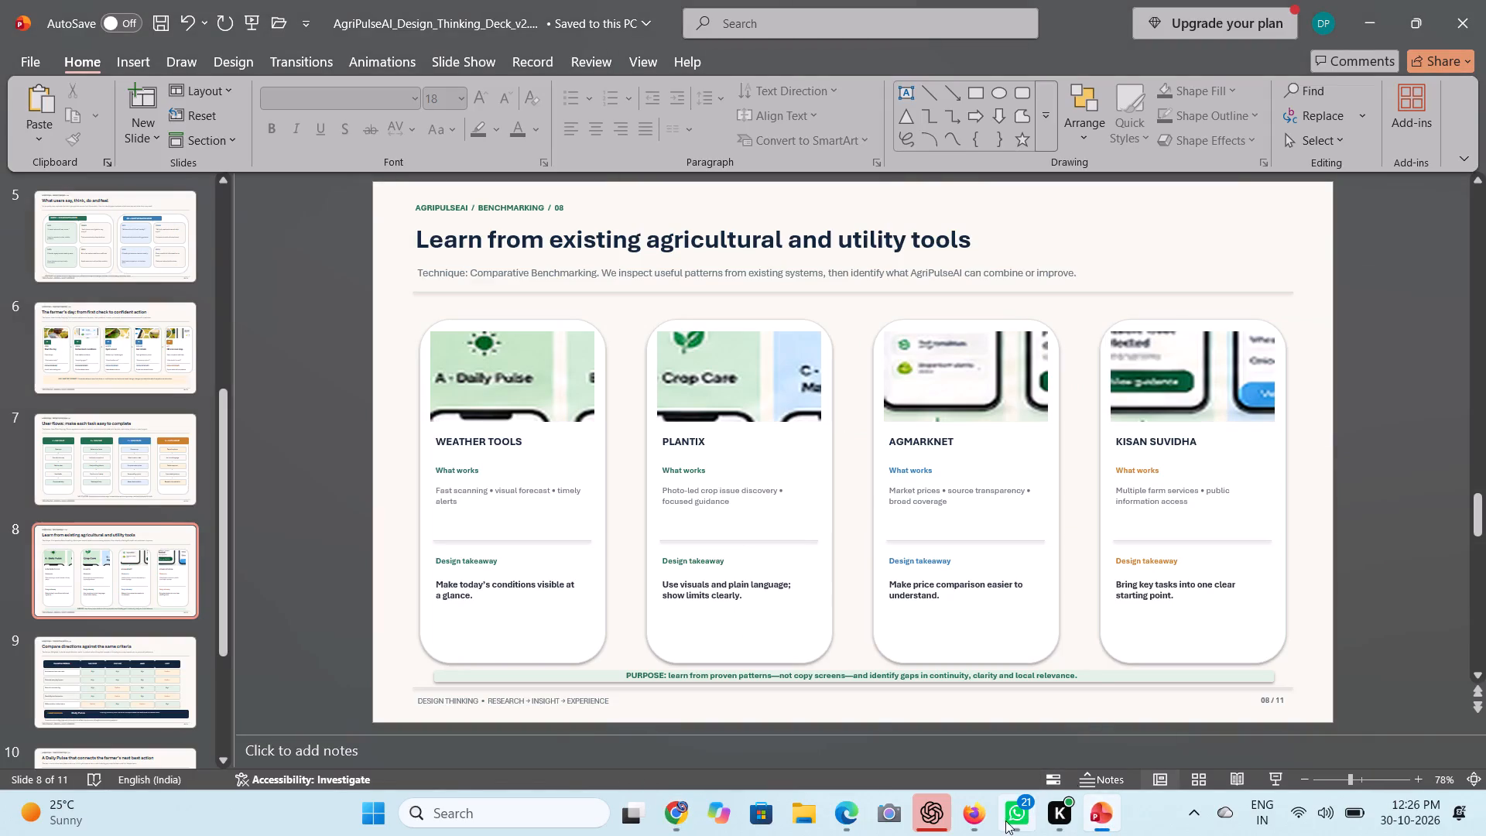
Return to the image search in Chrome and search for "plantix phots" to find a picture for the Plantix card.
{"action": "left_click", "coordinate": [685, 810]}
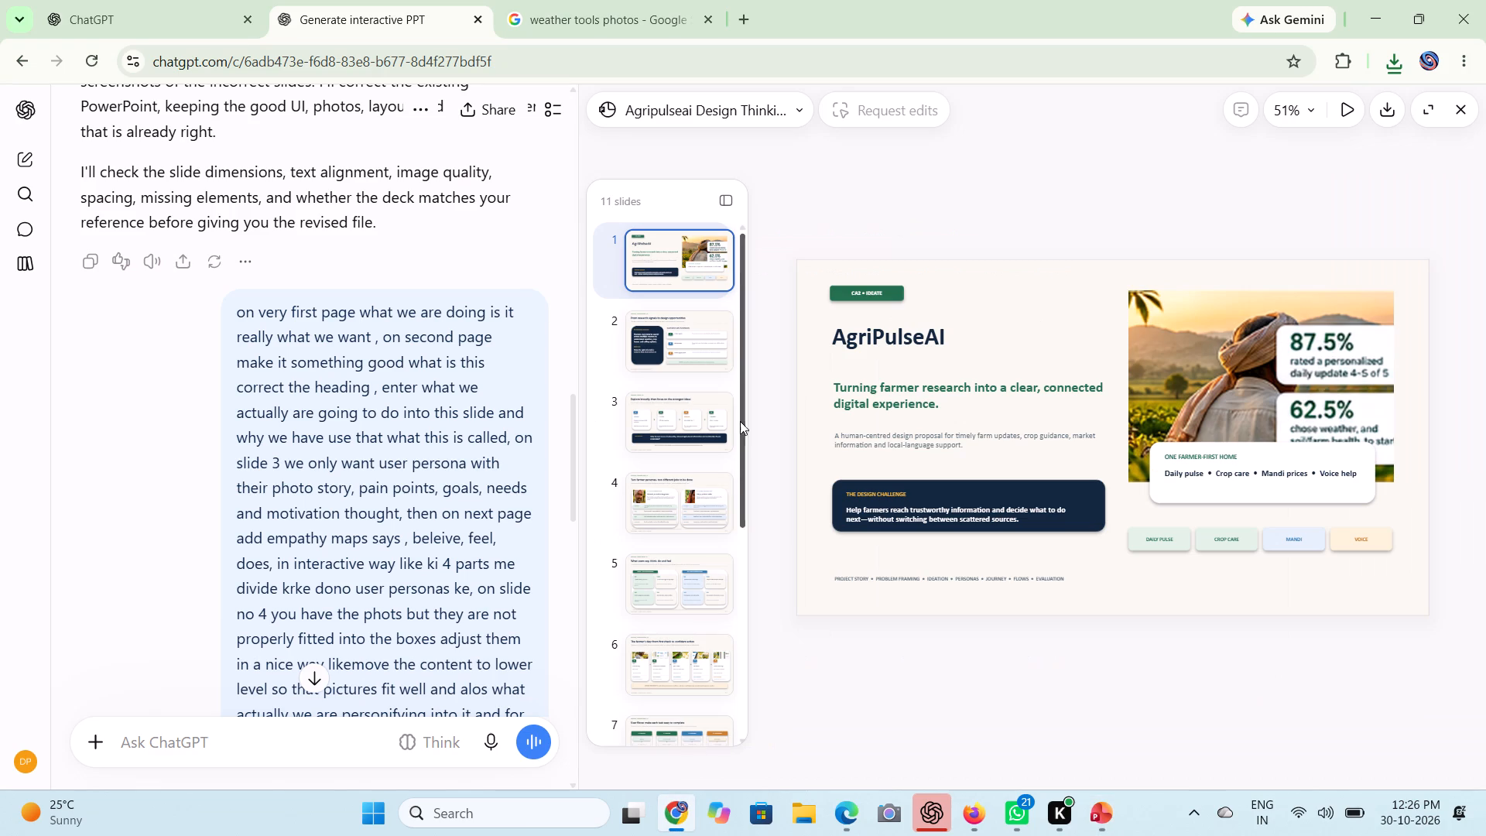
{"action": "left_click", "coordinate": [585, 33]}
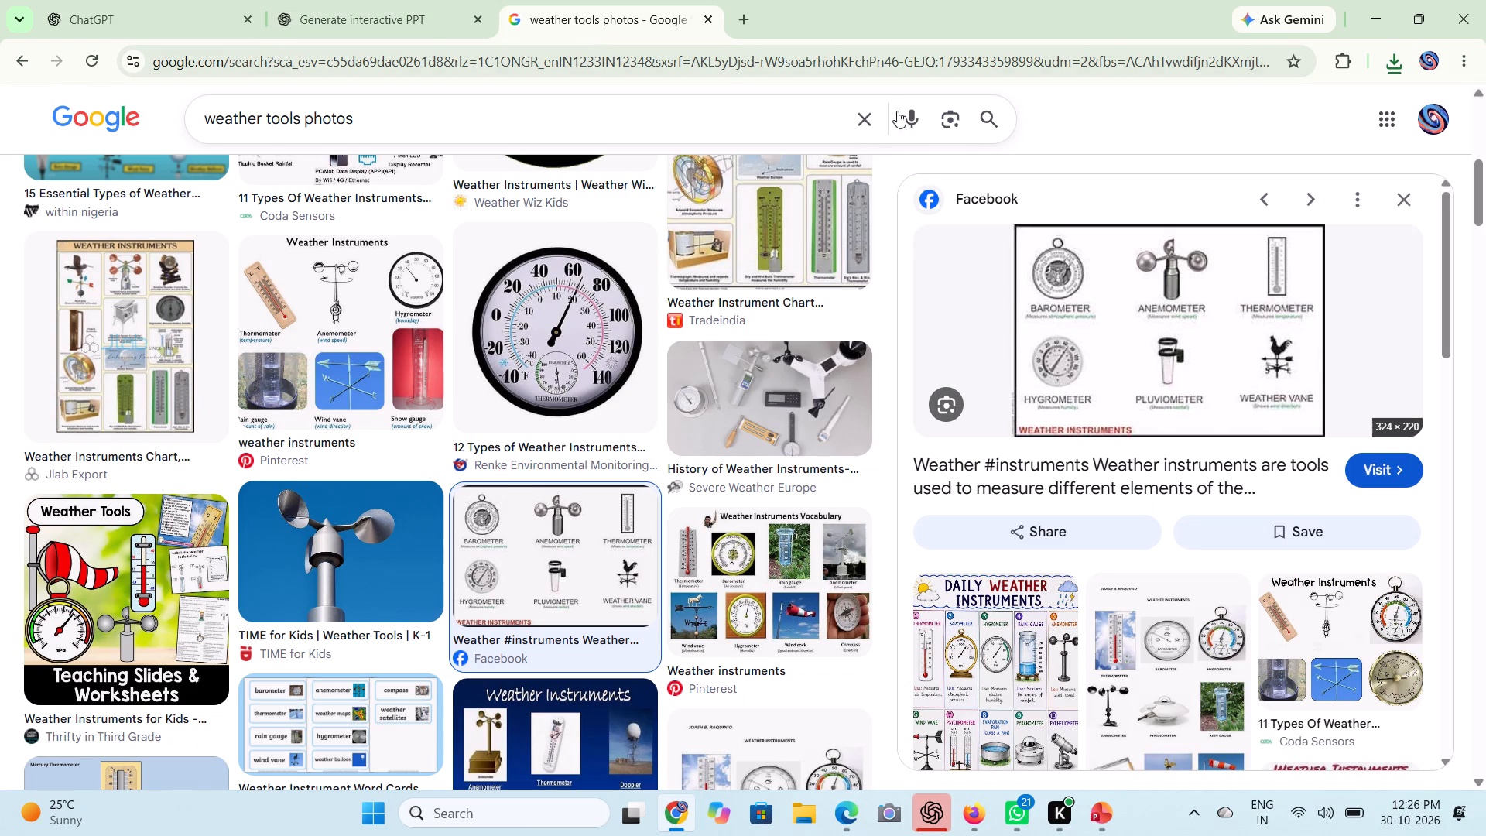
{"action": "left_click", "coordinate": [860, 123]}
{"action": "type", "text": "olantix"}
{"action": "key", "text": "space"}
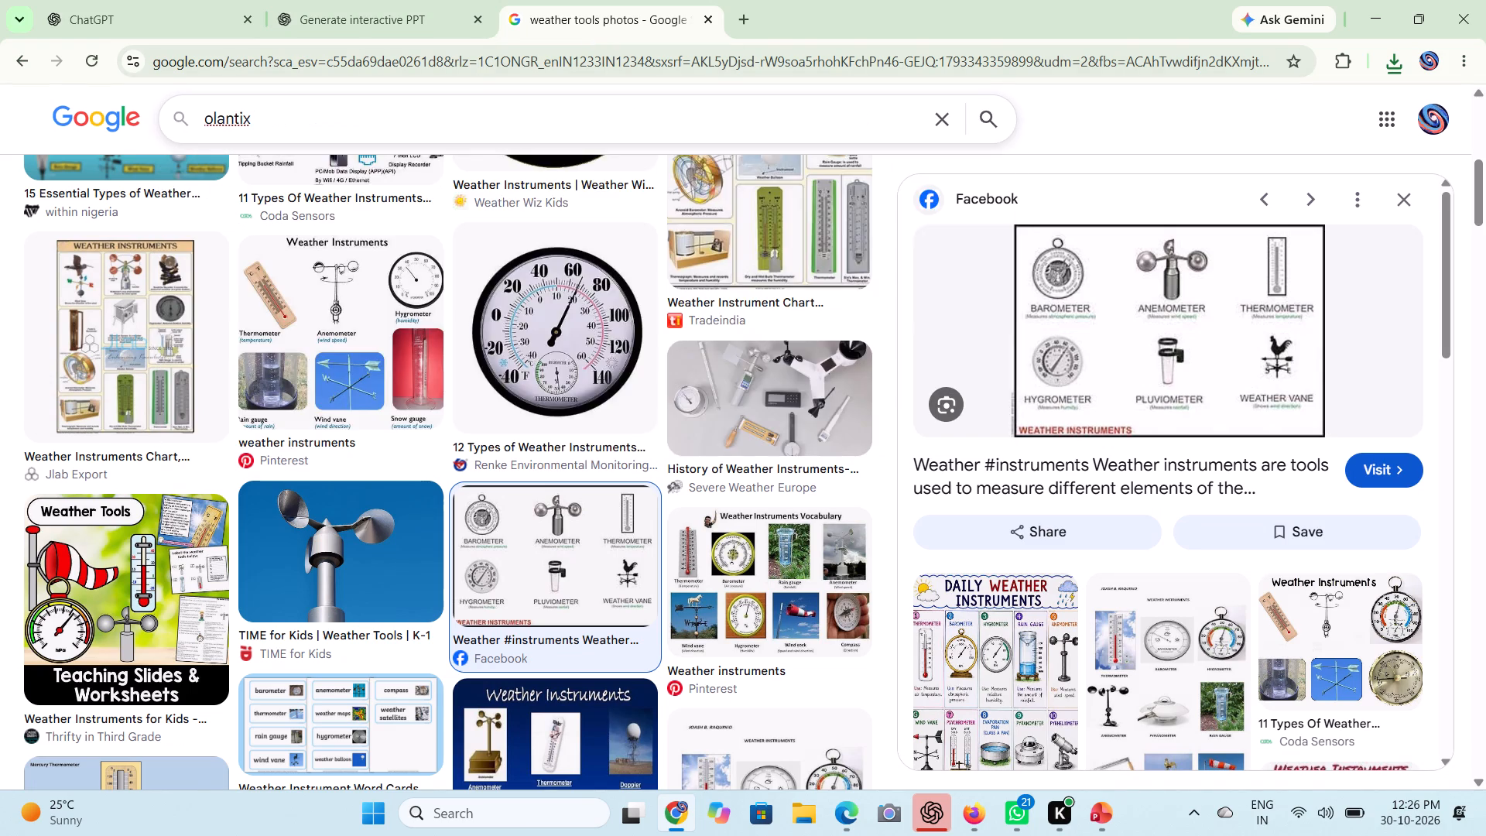
{"action": "key", "text": "BackSpace"}
{"action": "key", "text": "BackSpace"}
{"action": "key", "text": "BackSpace"}
{"action": "key", "text": "BackSpace"}
{"action": "key", "text": "BackSpace"}
{"action": "key", "text": "BackSpace"}
{"action": "key", "text": "BackSpace"}
{"action": "key", "text": "BackSpace"}
{"action": "key", "text": "BackSpace"}
{"action": "type", "text": "plantix"}
{"action": "key", "text": "space"}
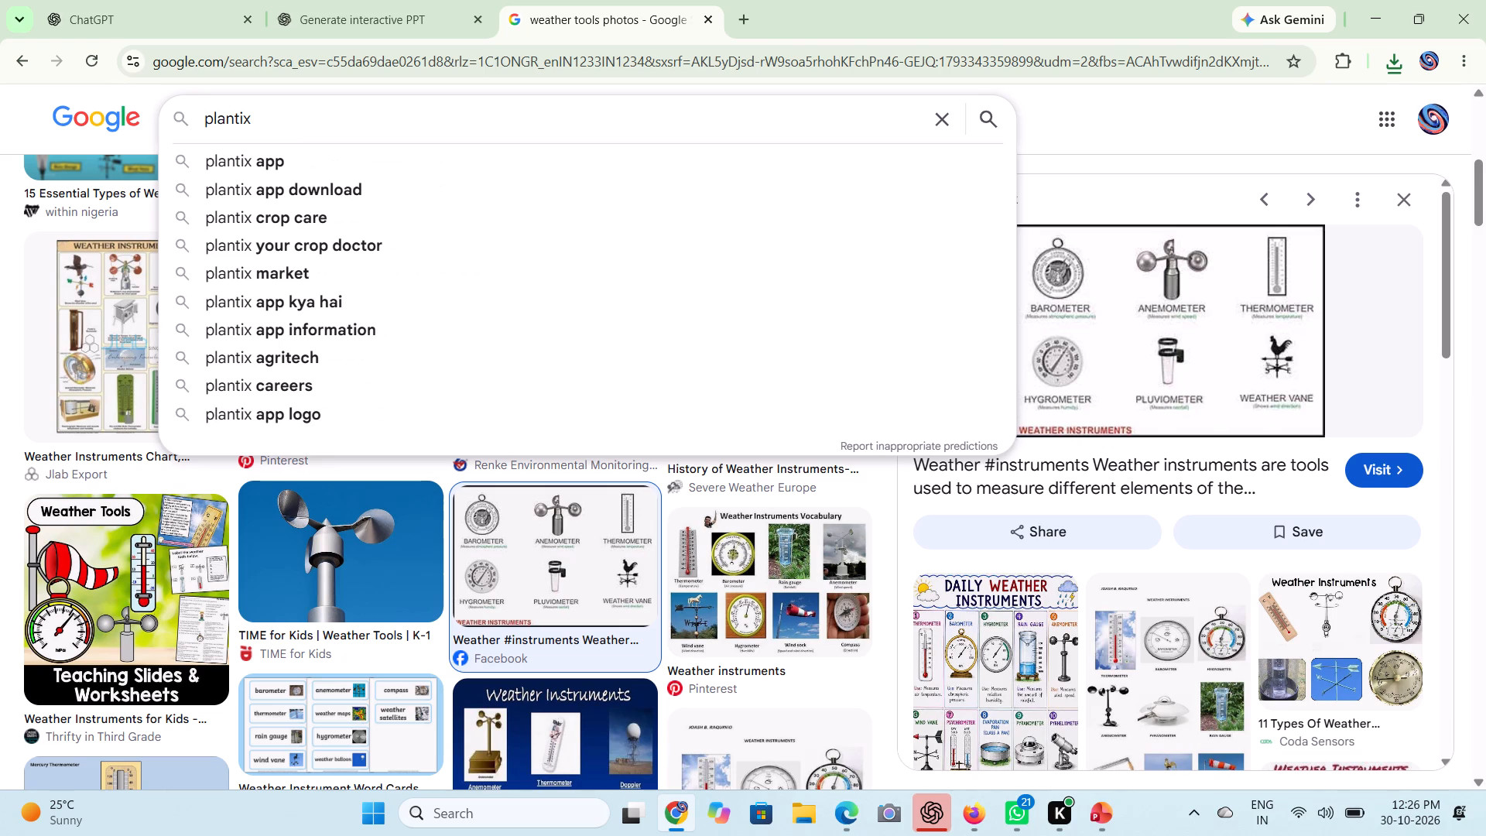
{"action": "type", "text": "phots"}
{"action": "key", "text": "Return"}
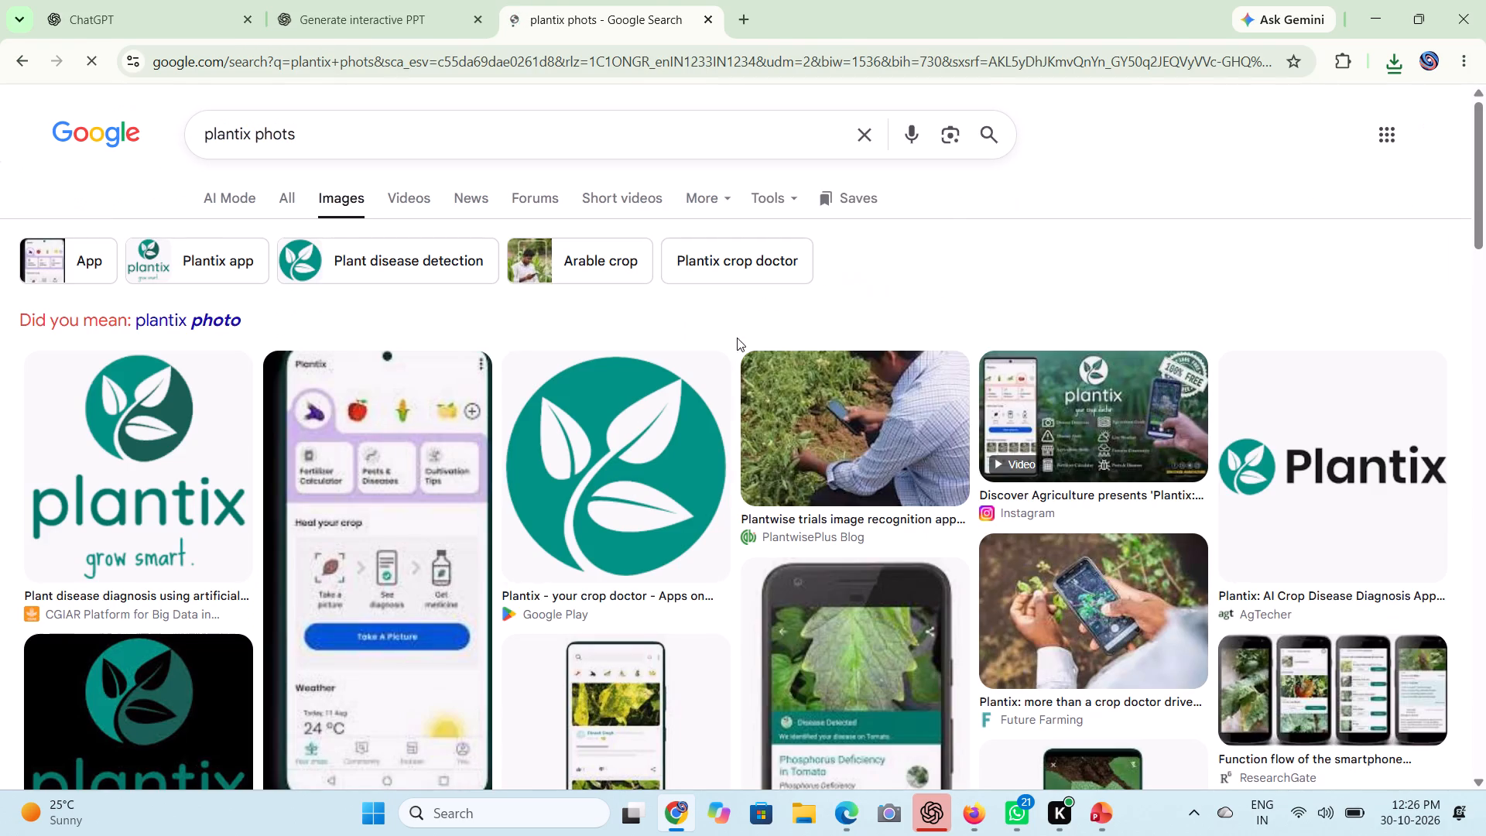
Save the Future Farming Plantix photo of hands holding a phone over a plant into the Pictures folder.
{"action": "right_click", "coordinate": [573, 490]}
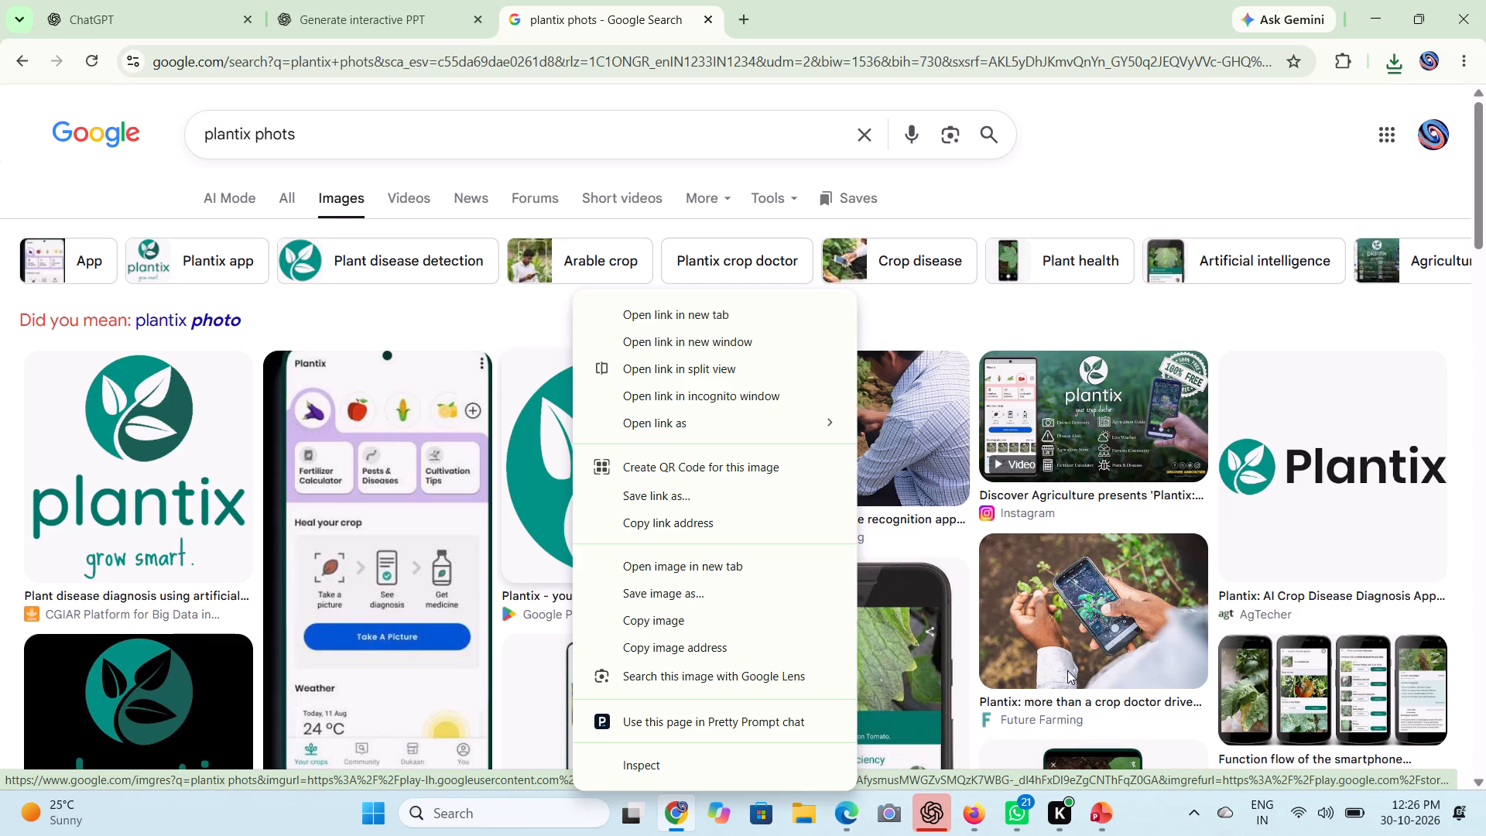
{"action": "scroll", "coordinate": [1067, 670], "scroll_direction": "down", "scroll_amount": 1}
{"action": "left_click", "coordinate": [1106, 604]}
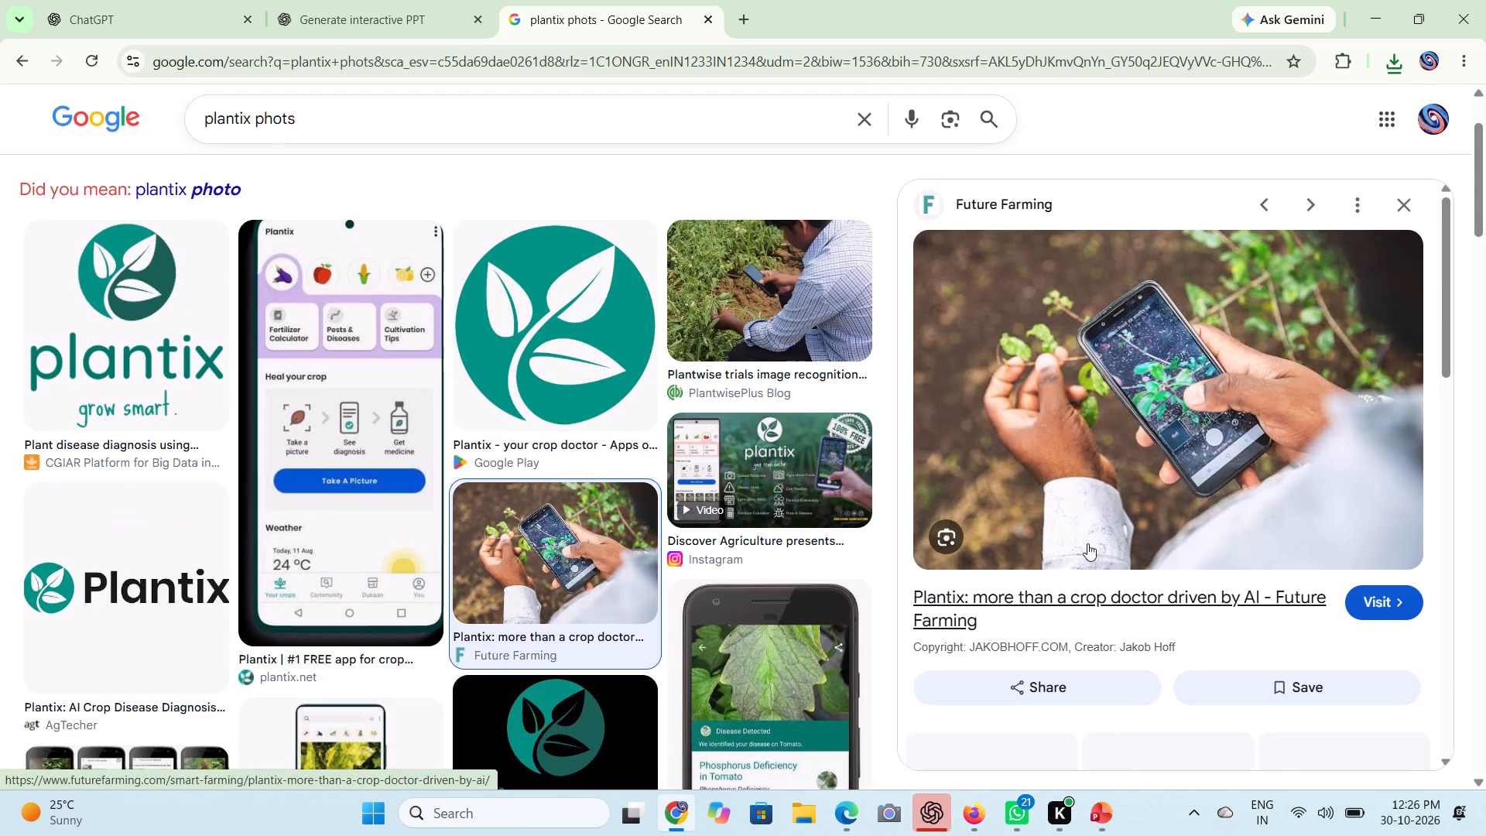
{"action": "right_click", "coordinate": [1131, 382]}
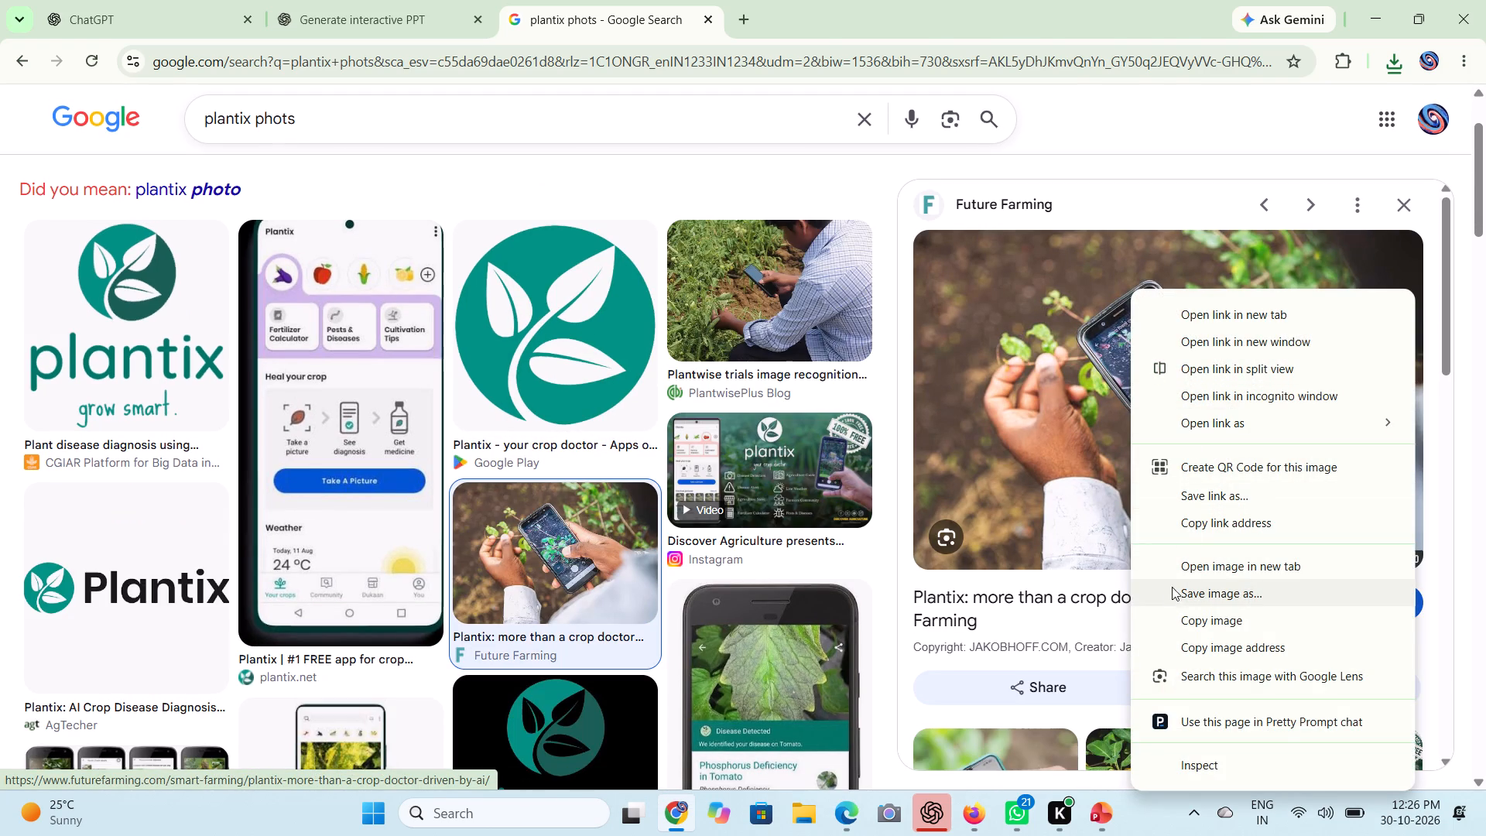
{"action": "left_click", "coordinate": [1168, 594]}
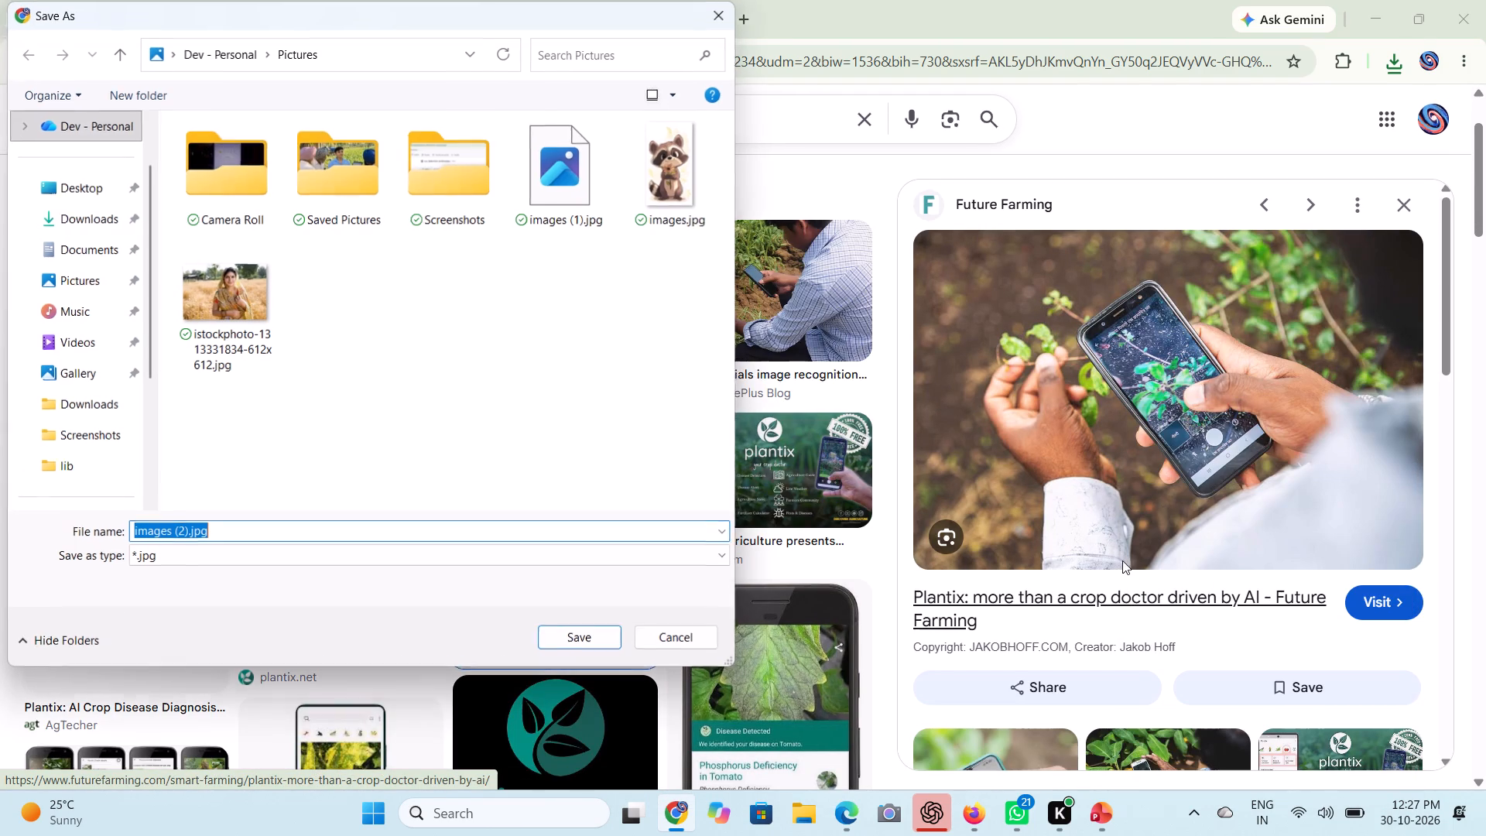
{"action": "left_click", "coordinate": [575, 641]}
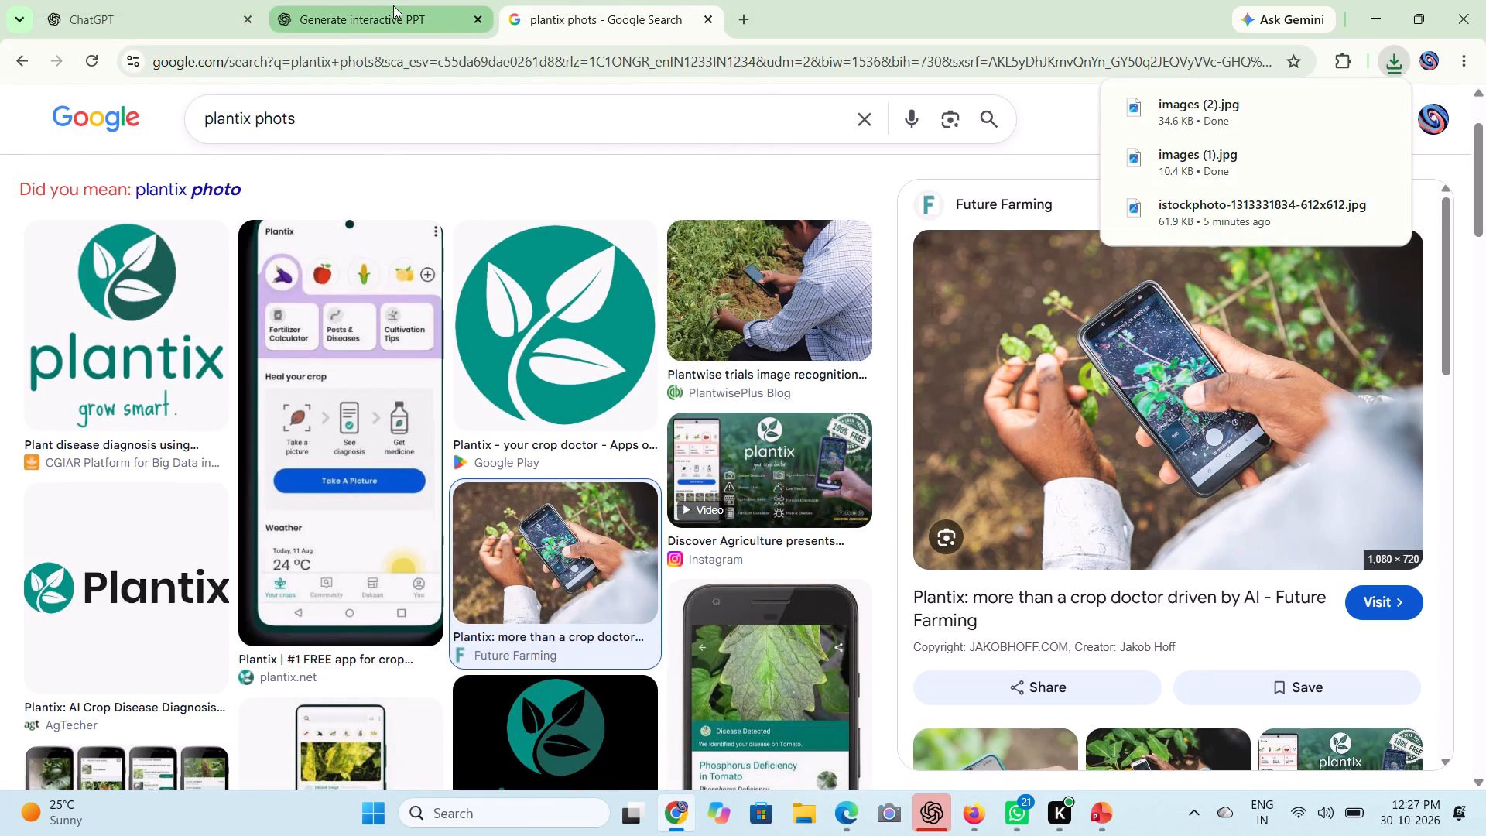
Check the next tool's name on slide 8 in PowerPoint, and search Google Images in Chrome for "agmarket".
{"action": "left_click", "coordinate": [1094, 795]}
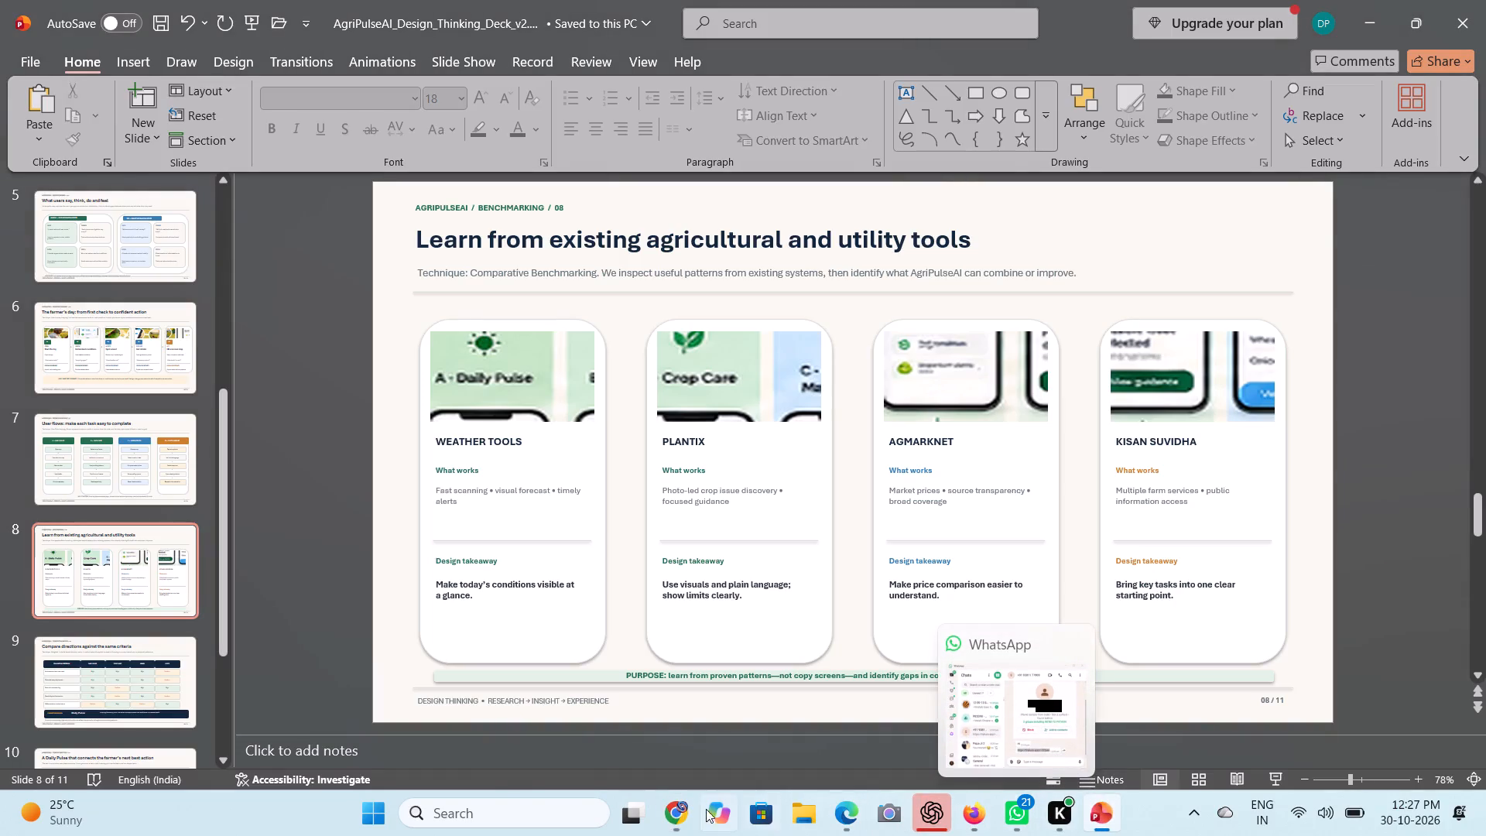
{"action": "left_click", "coordinate": [676, 815]}
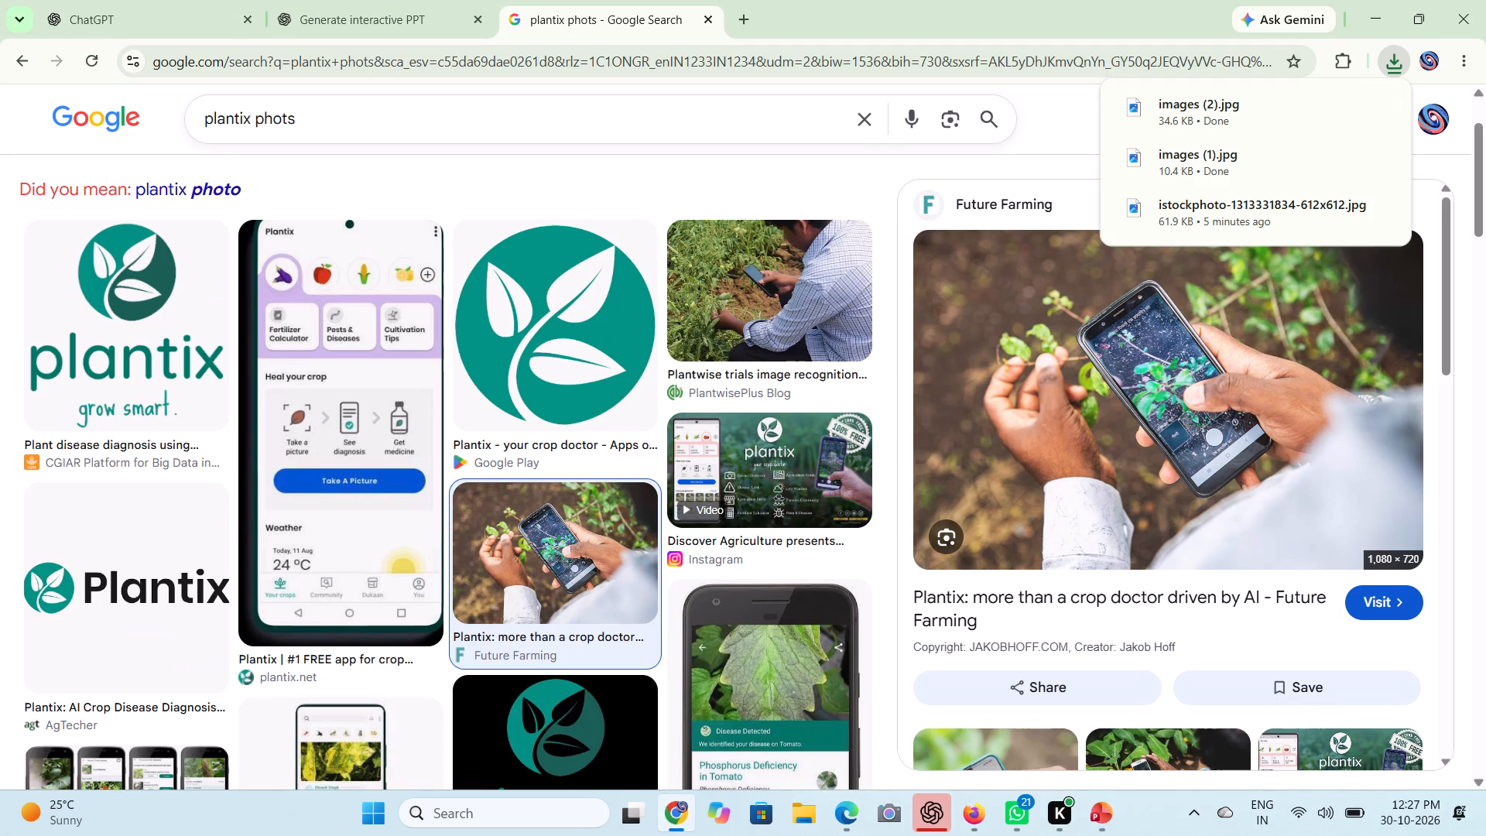
{"action": "left_click", "coordinate": [858, 125]}
{"action": "type", "text": "agmak"}
{"action": "key", "text": "BackSpace"}
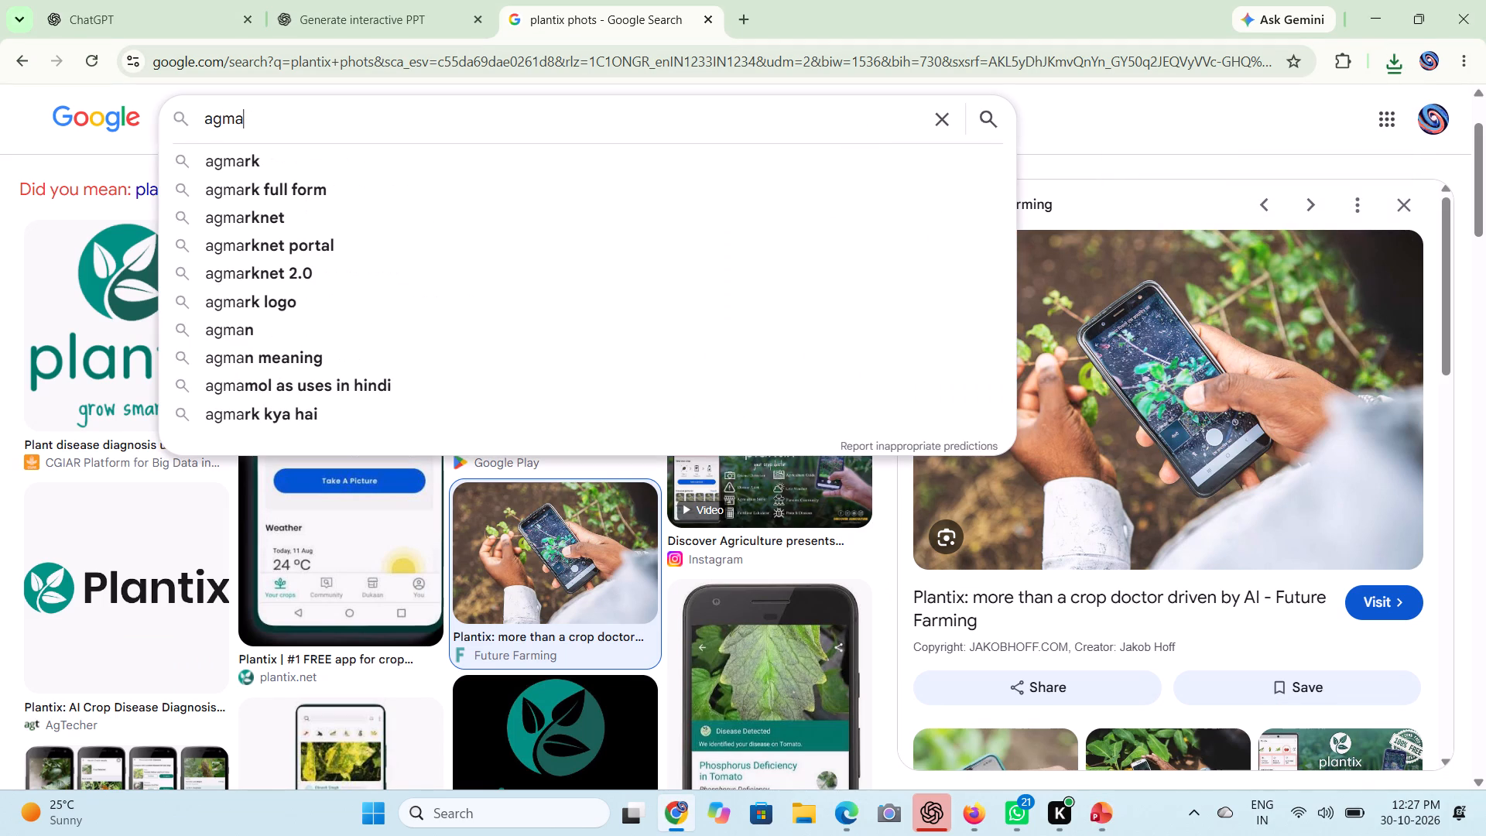
{"action": "type", "text": "rket"}
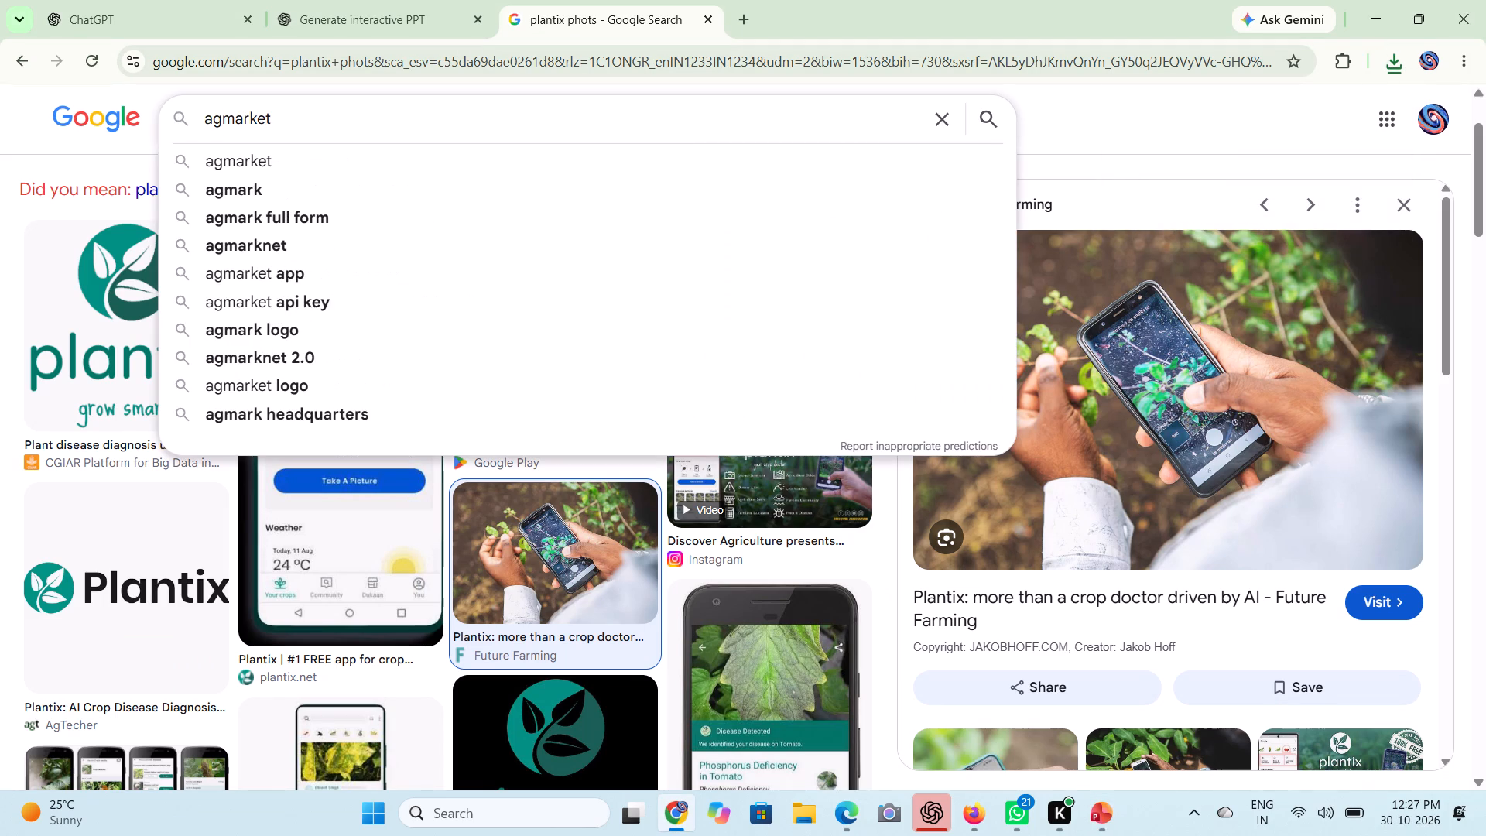
{"action": "left_click", "coordinate": [850, 173]}
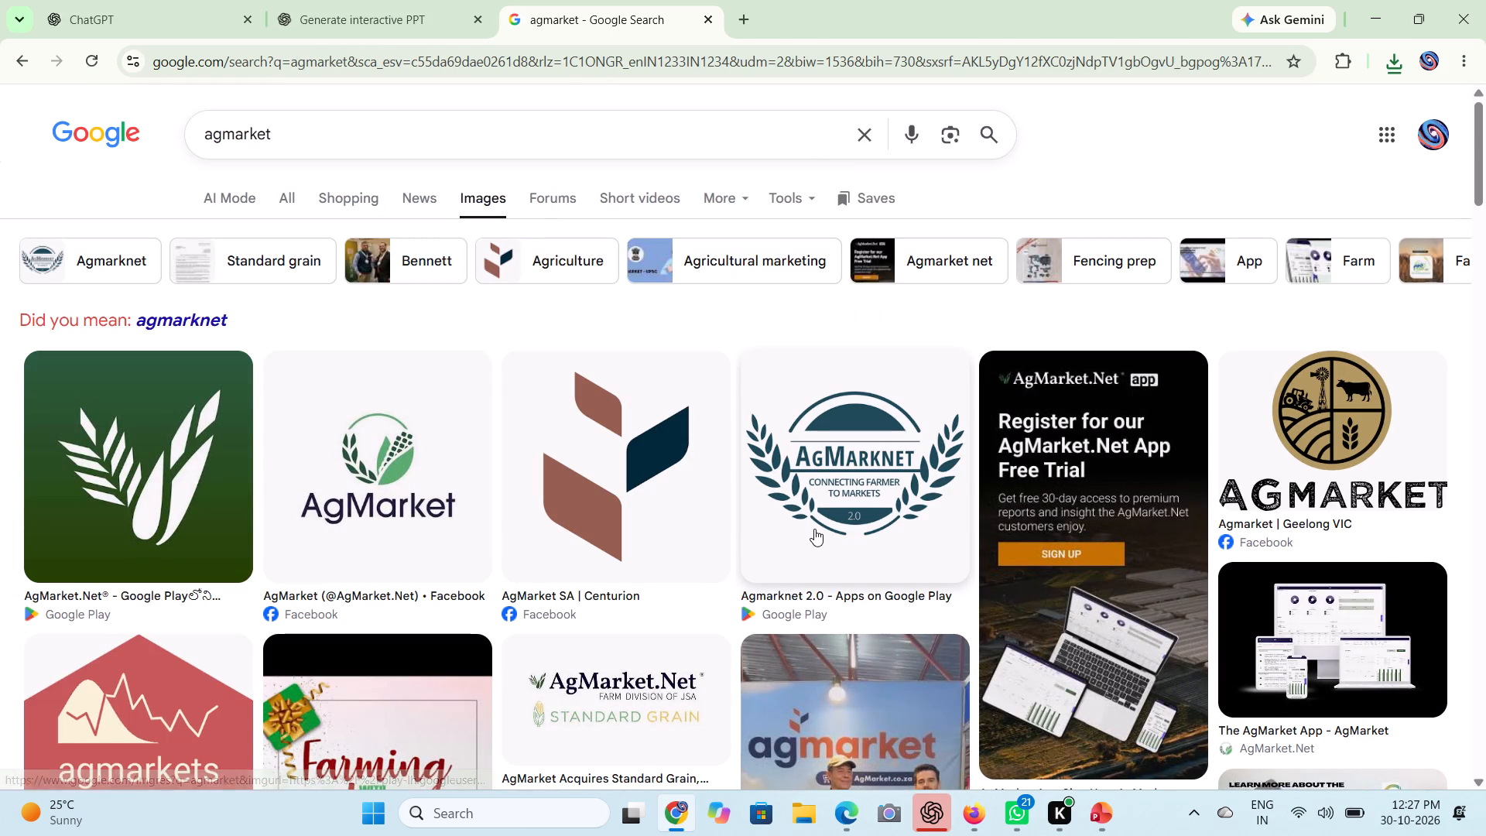
Examine the agmarket image results for a suitable picture, previewing the Agmarknet 2.0 logo.
{"action": "scroll", "coordinate": [814, 529], "scroll_direction": "down", "scroll_amount": 1}
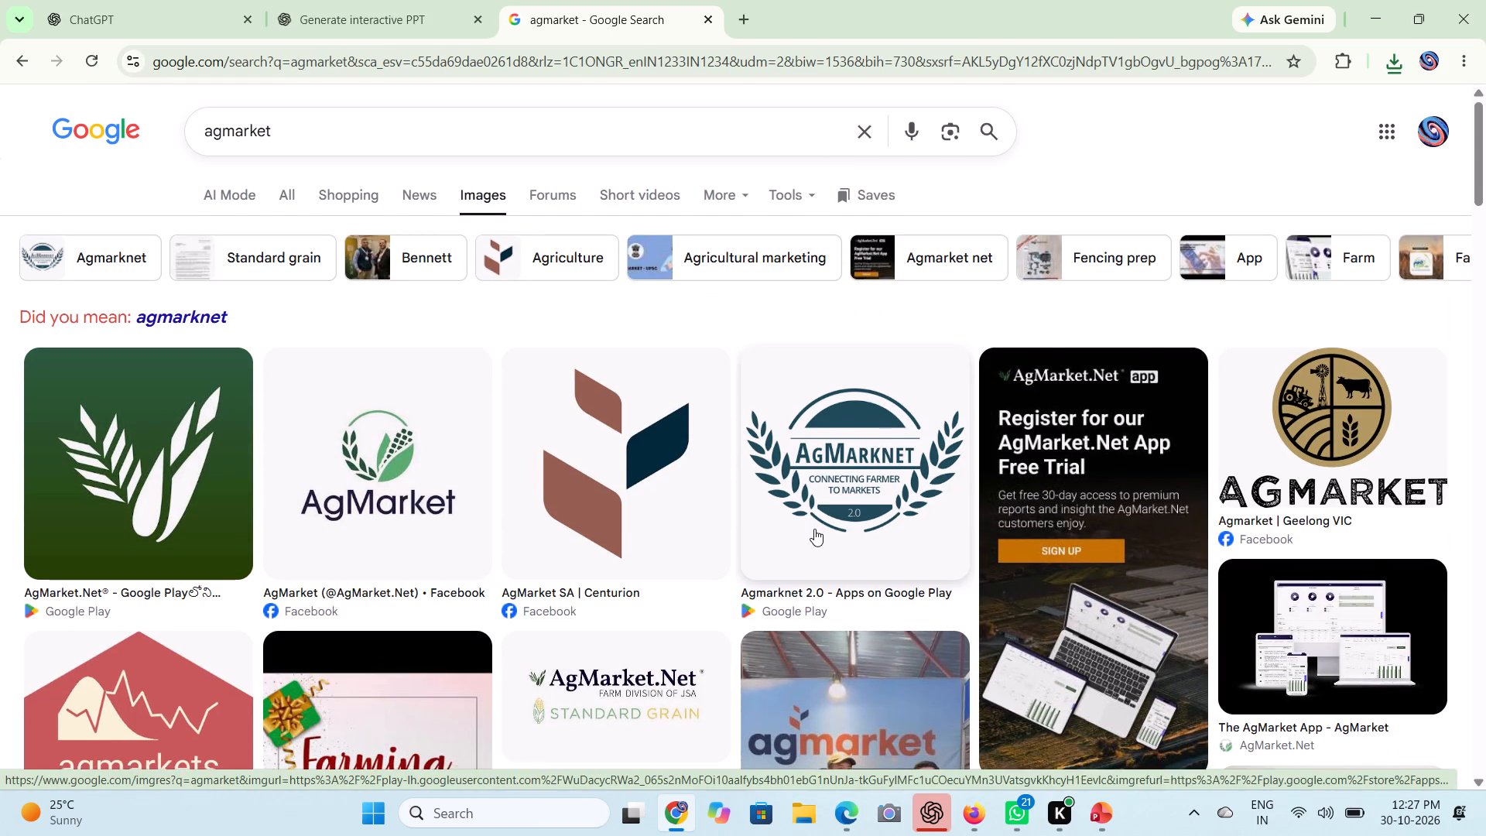
{"action": "scroll", "coordinate": [814, 529], "scroll_direction": "down", "scroll_amount": 3}
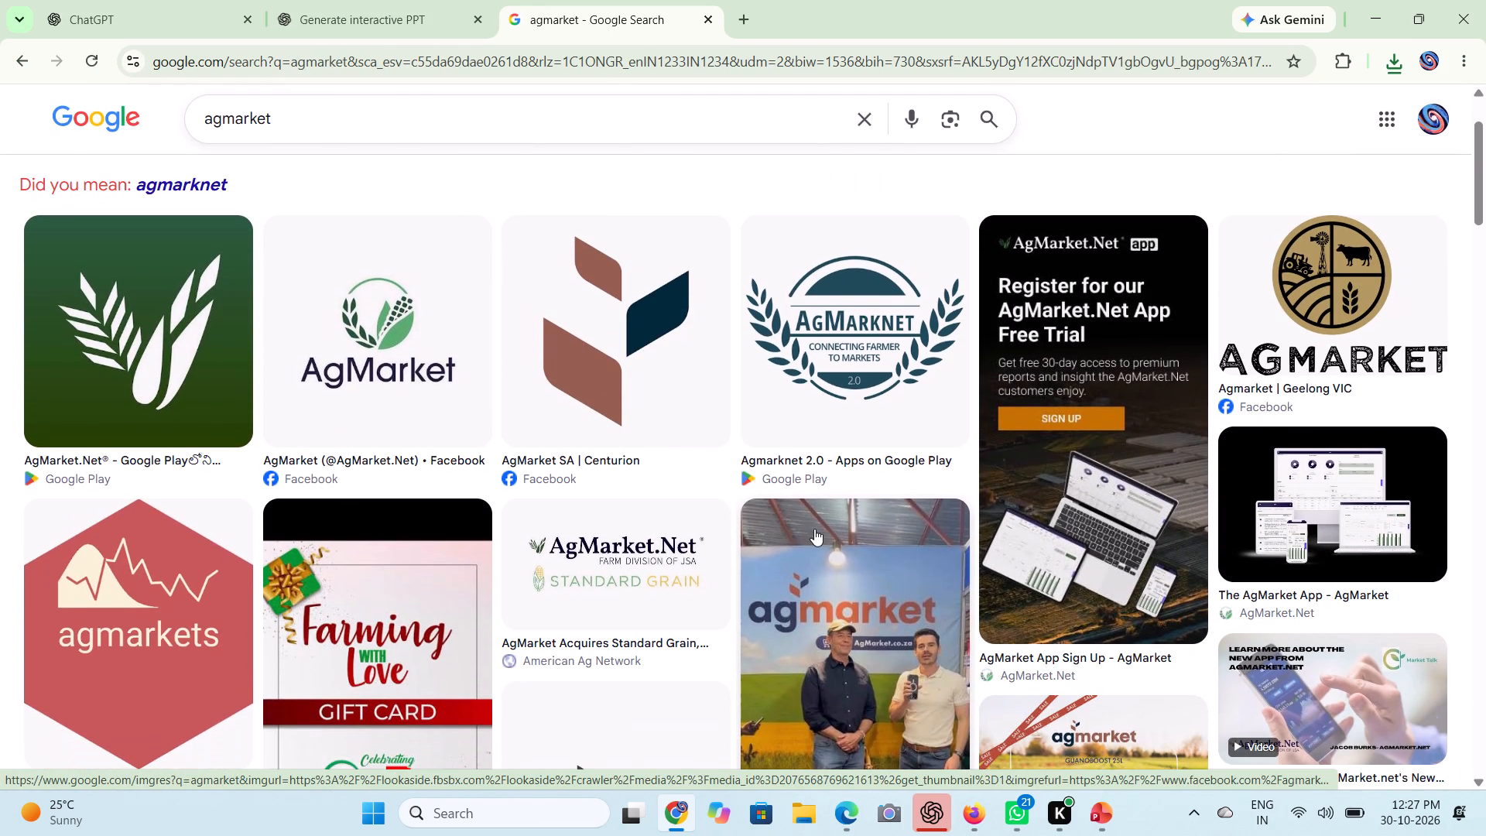
{"action": "scroll", "coordinate": [814, 529], "scroll_direction": "right", "scroll_amount": 1}
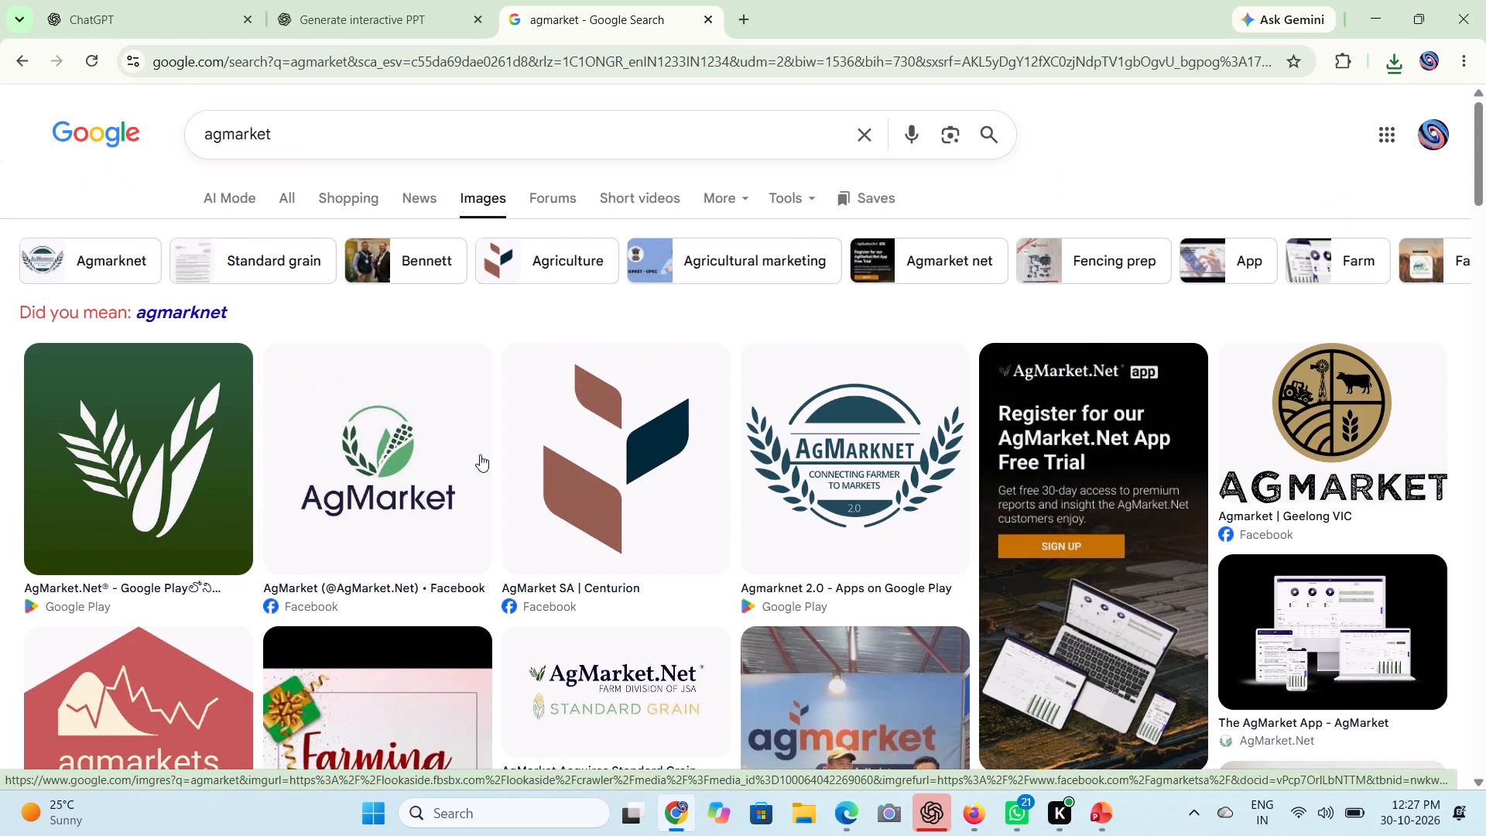
{"action": "left_click", "coordinate": [838, 442]}
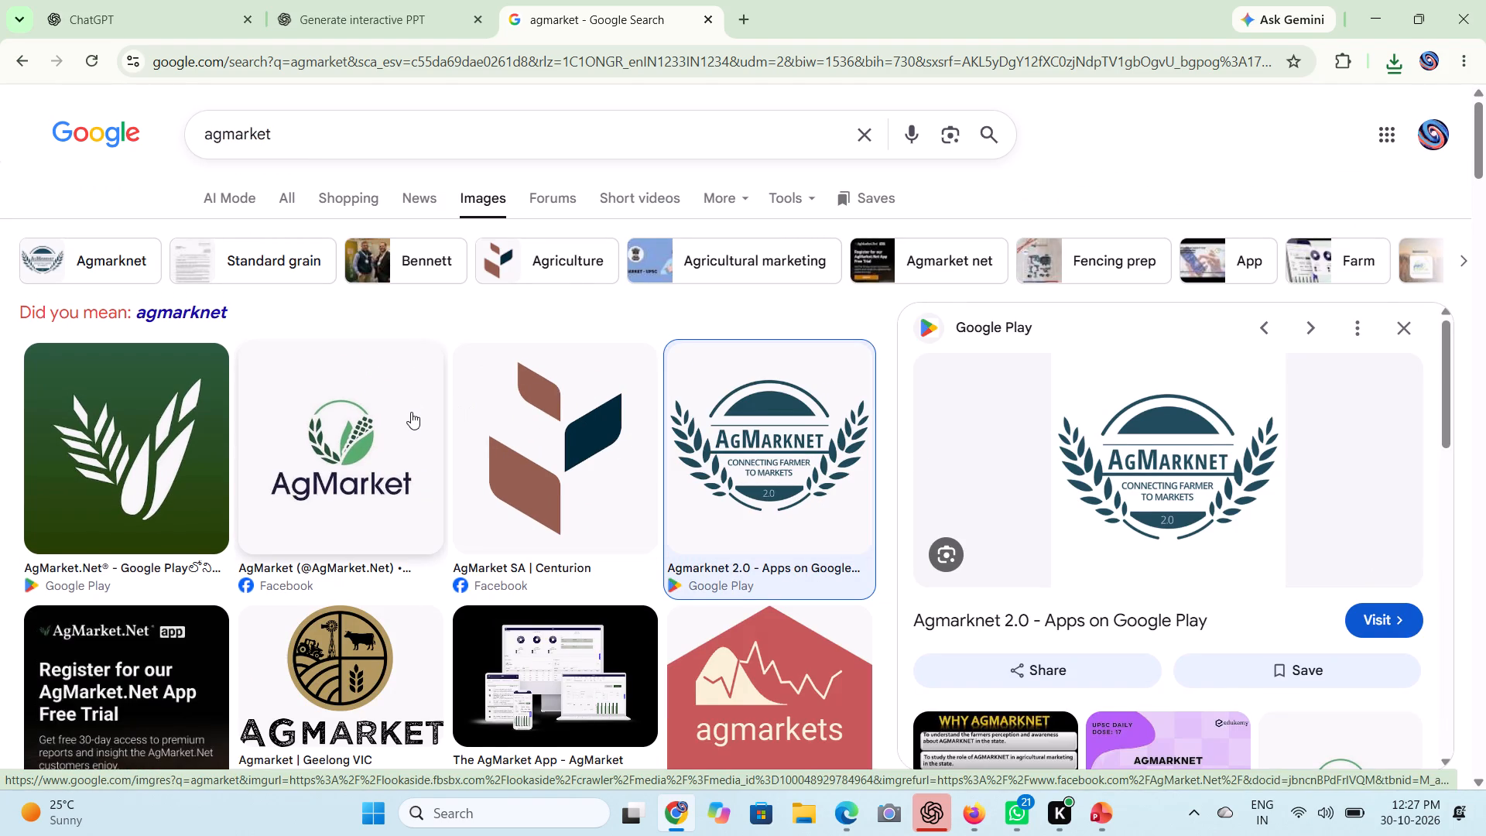
{"action": "scroll", "coordinate": [411, 412], "scroll_direction": "down", "scroll_amount": 6}
{"action": "scroll", "coordinate": [725, 488], "scroll_direction": "down", "scroll_amount": 2}
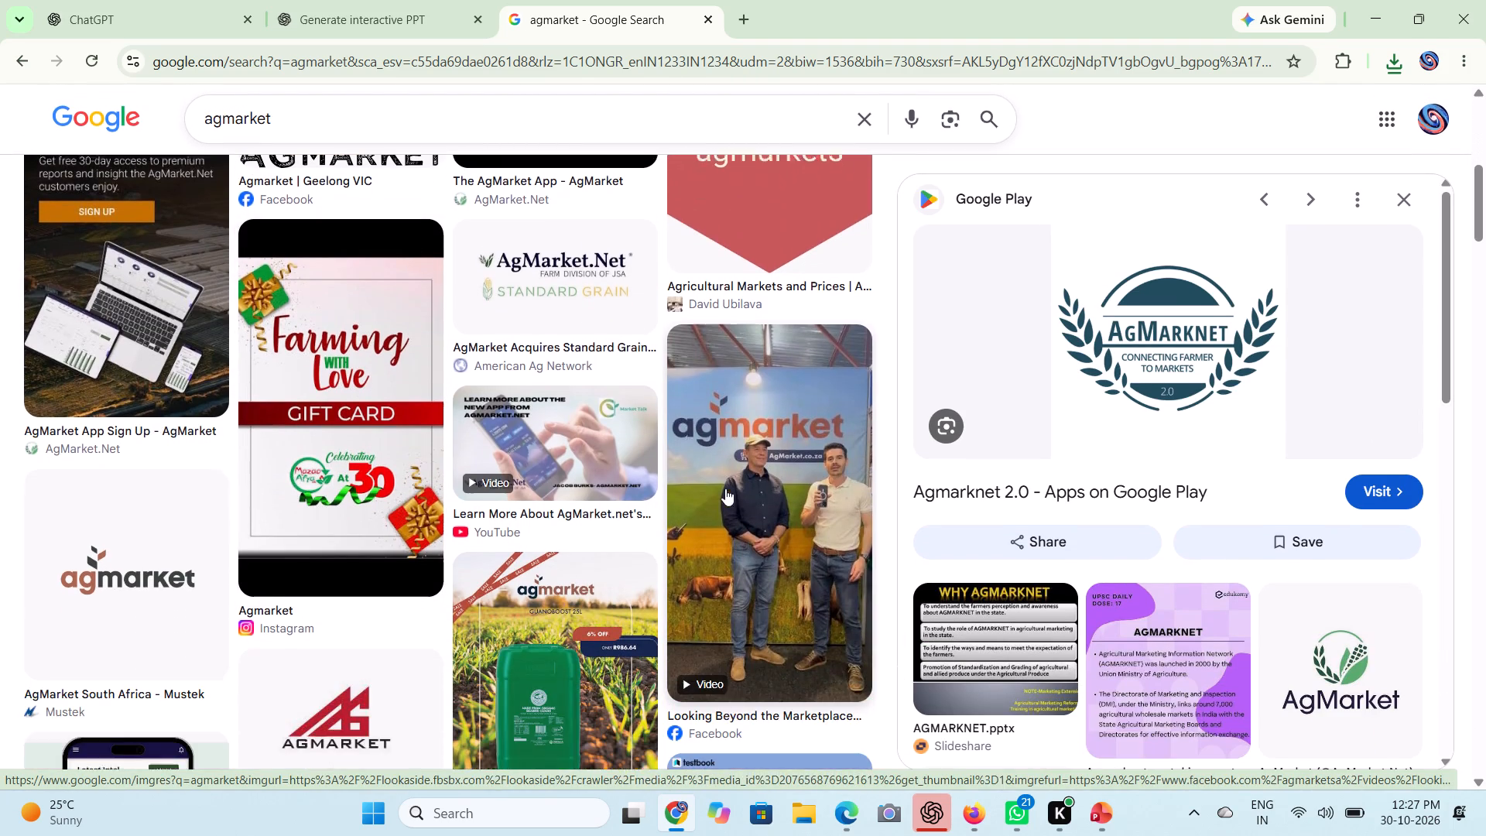
{"action": "scroll", "coordinate": [725, 488], "scroll_direction": "down", "scroll_amount": 6}
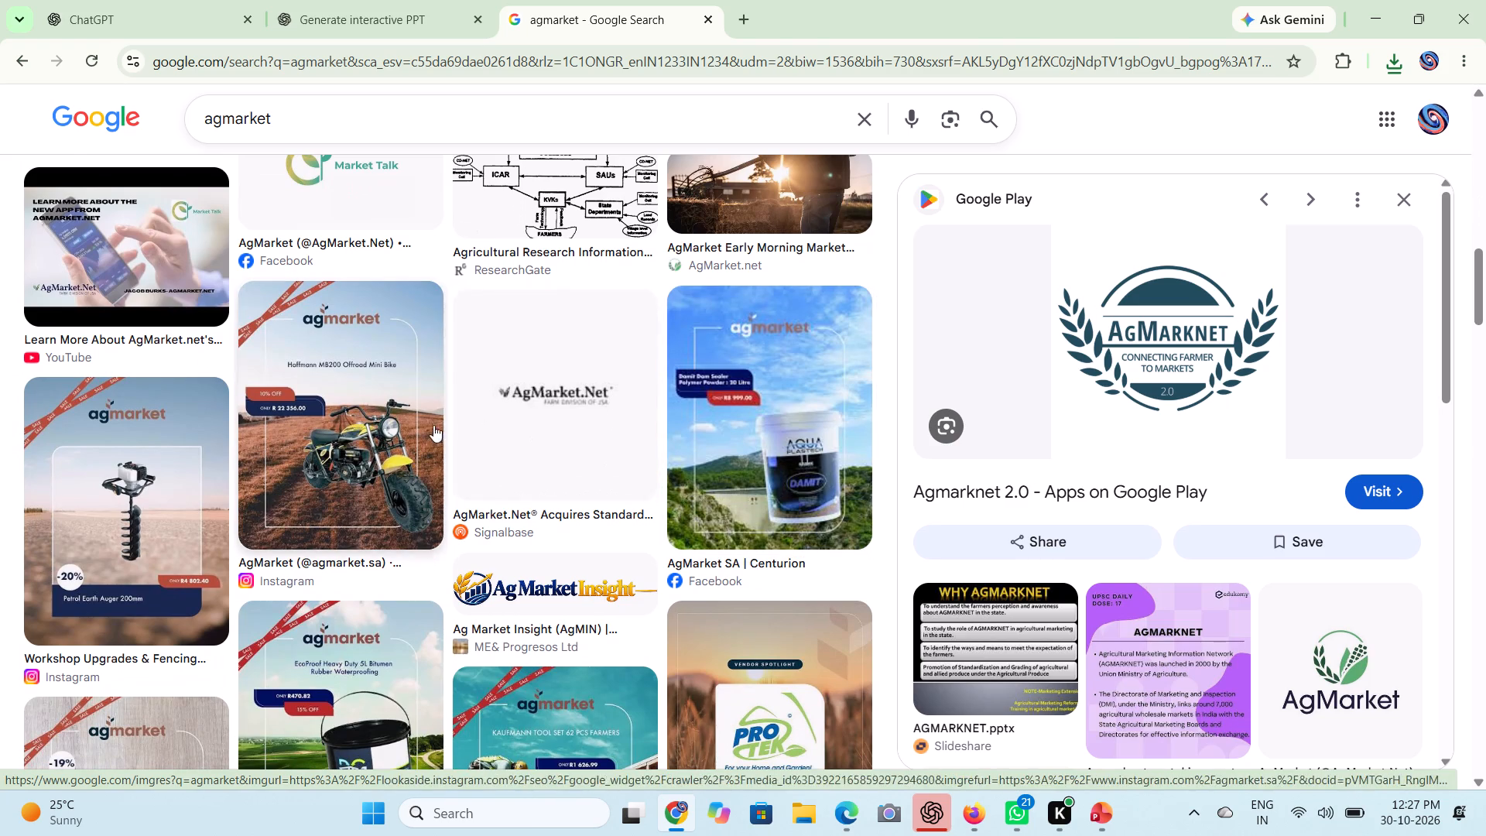
{"action": "scroll", "coordinate": [608, 464], "scroll_direction": "down", "scroll_amount": 4}
Refine the image search to "agmarket photos".
{"action": "left_click", "coordinate": [437, 129]}
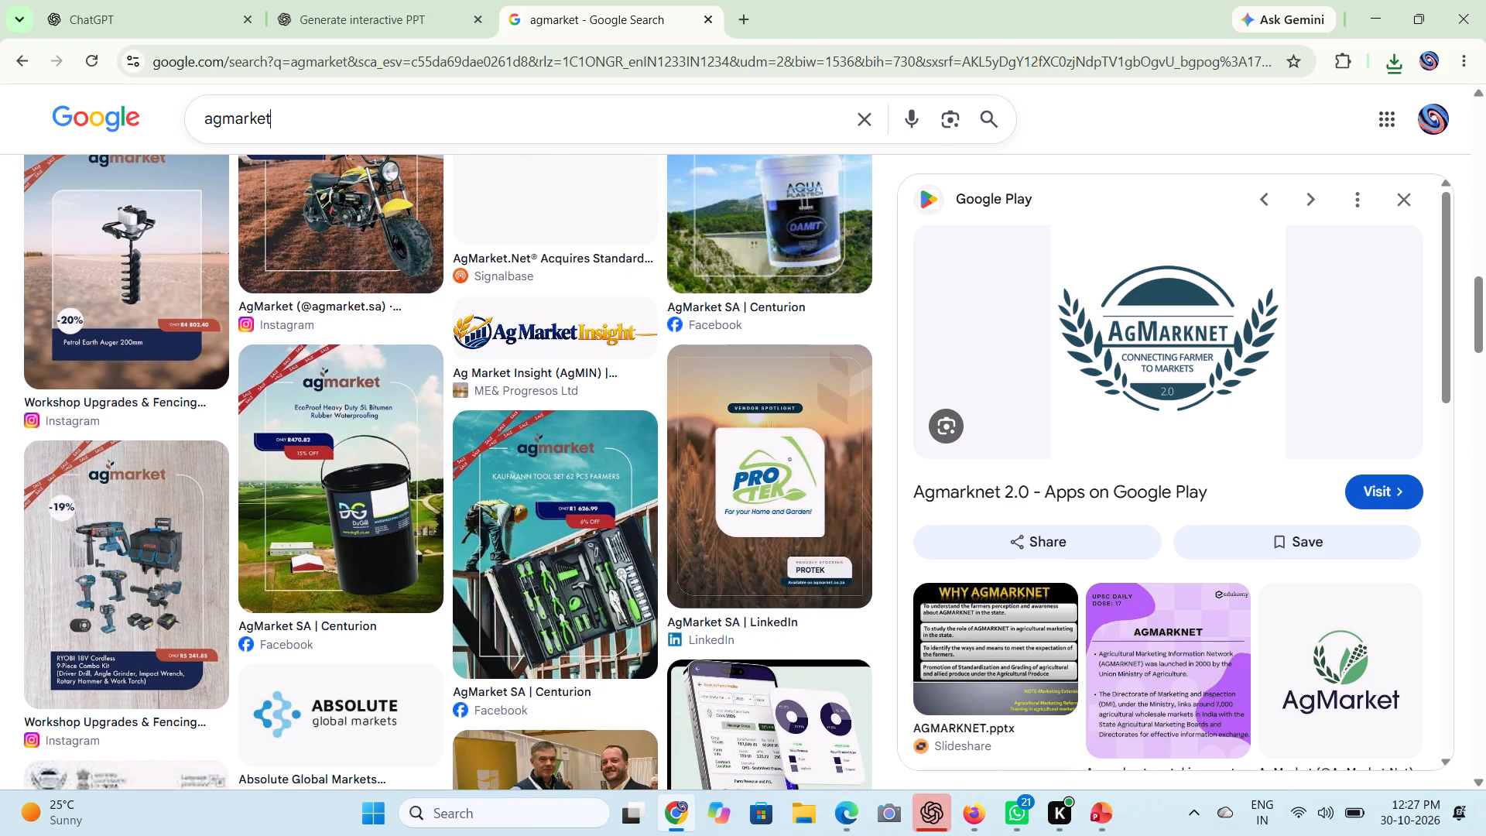
{"action": "key", "text": "space"}
{"action": "type", "text": "photos"}
{"action": "key", "text": "Return"}
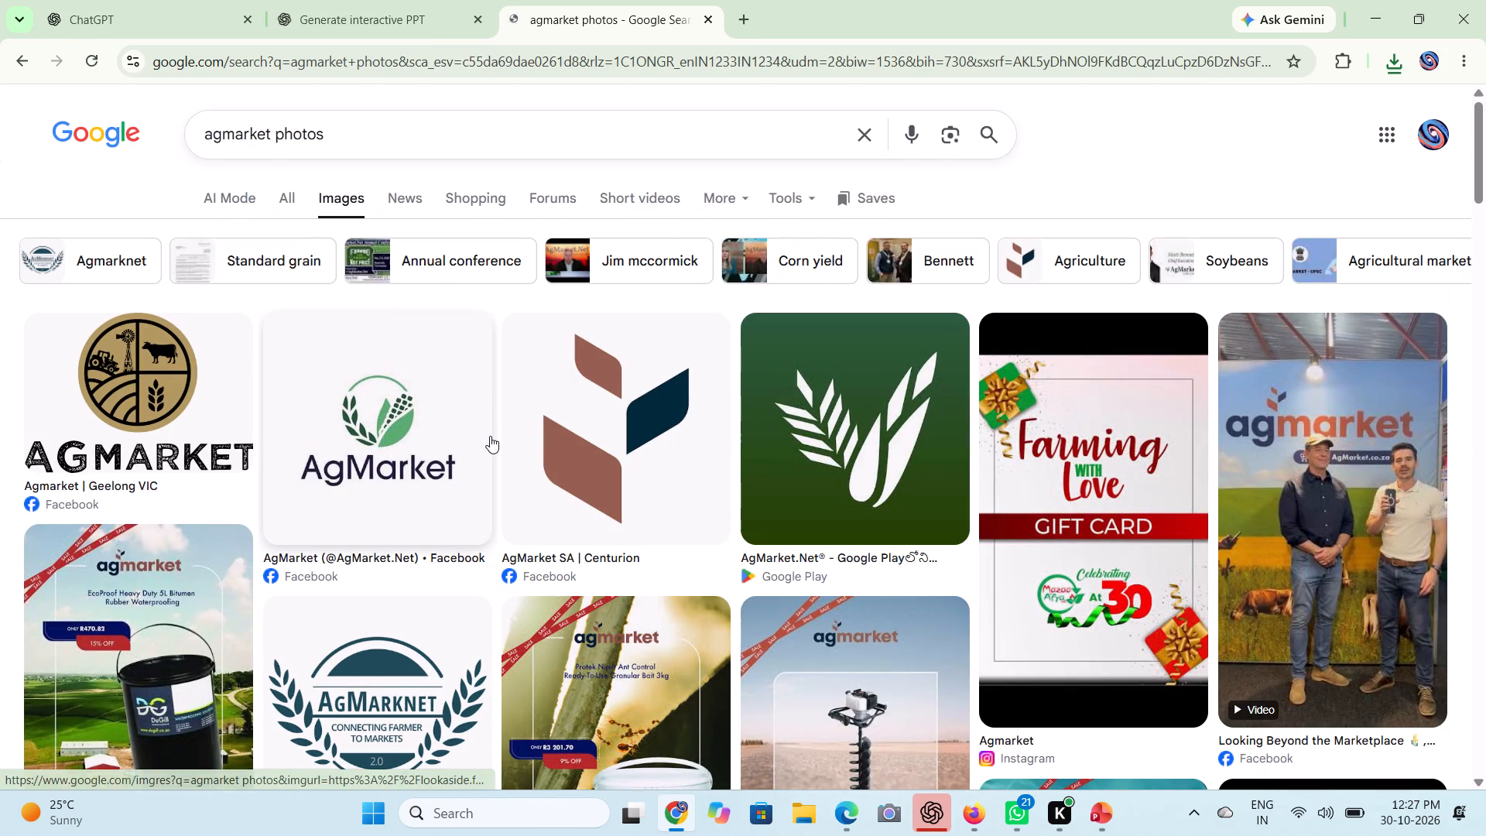
Preview the circular "Agmarket | Geelong VIC" farm logo from the image results and save the image to the computer.
{"action": "scroll", "coordinate": [490, 436], "scroll_direction": "down", "scroll_amount": 1}
{"action": "scroll", "coordinate": [490, 436], "scroll_direction": "right", "scroll_amount": 1}
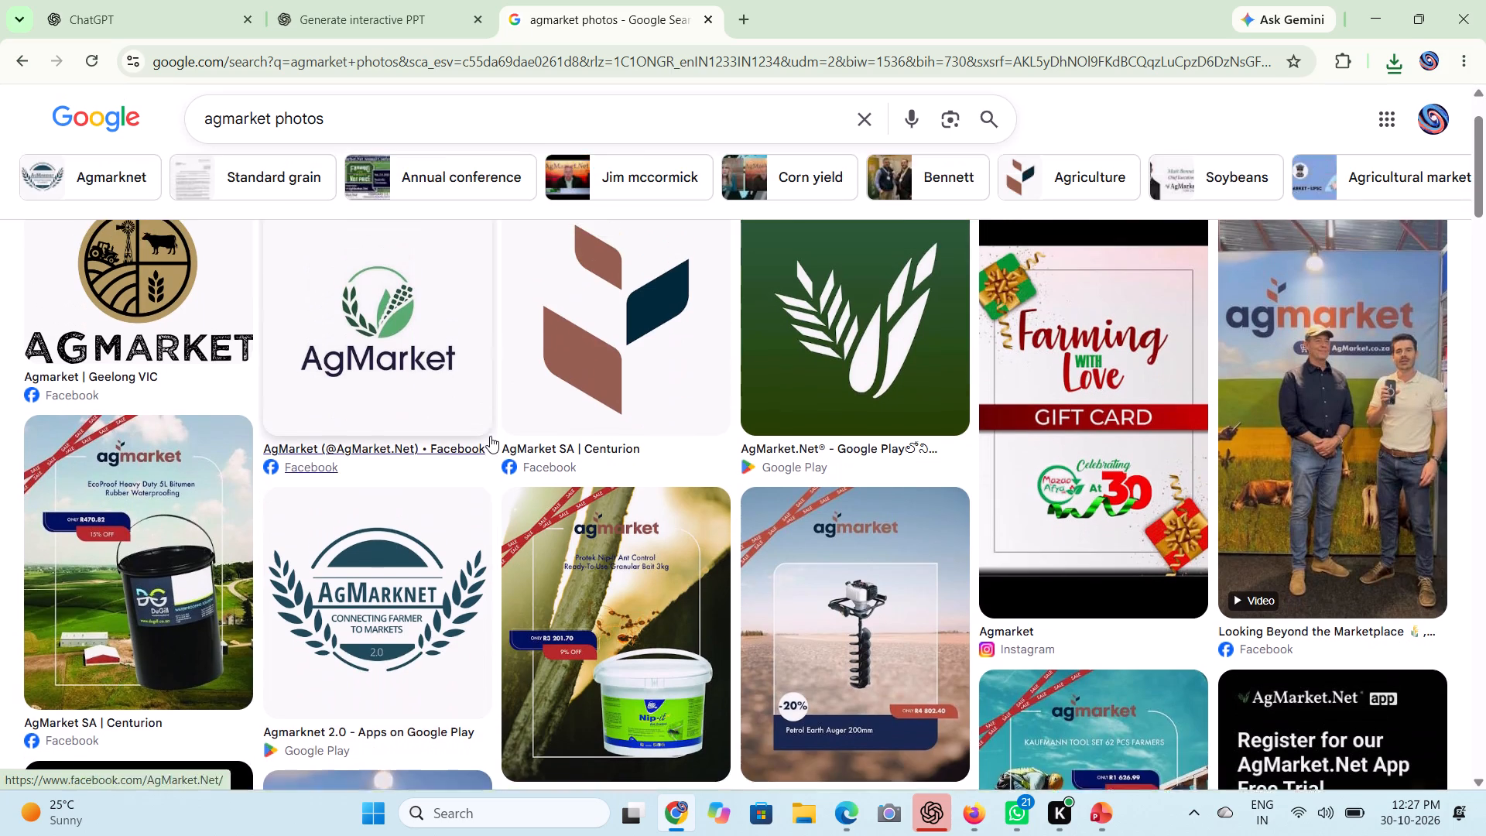
{"action": "scroll", "coordinate": [490, 436], "scroll_direction": "right", "scroll_amount": 1}
{"action": "left_click", "coordinate": [149, 375]}
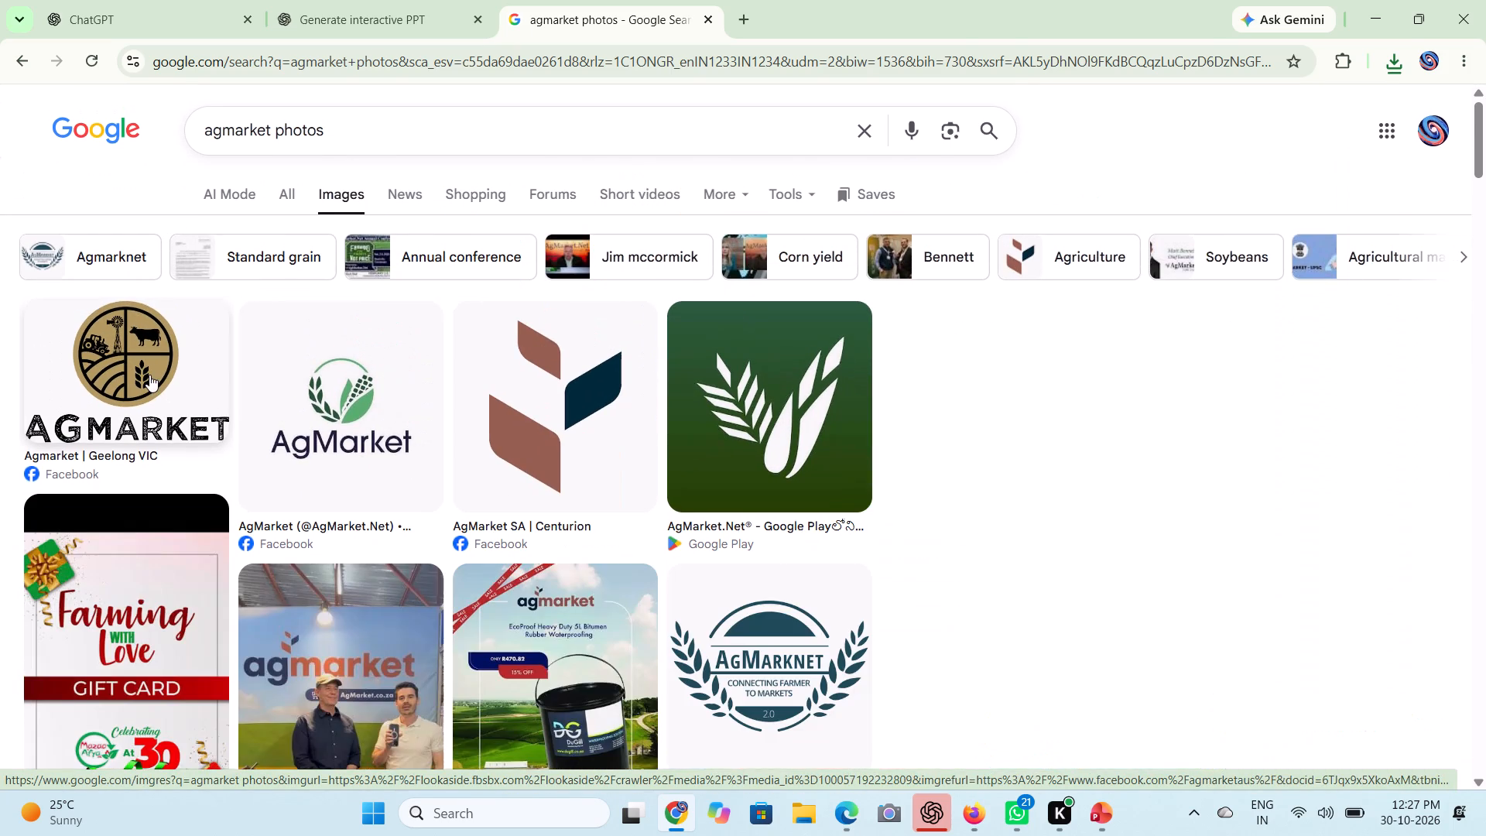
{"action": "right_click", "coordinate": [1170, 475]}
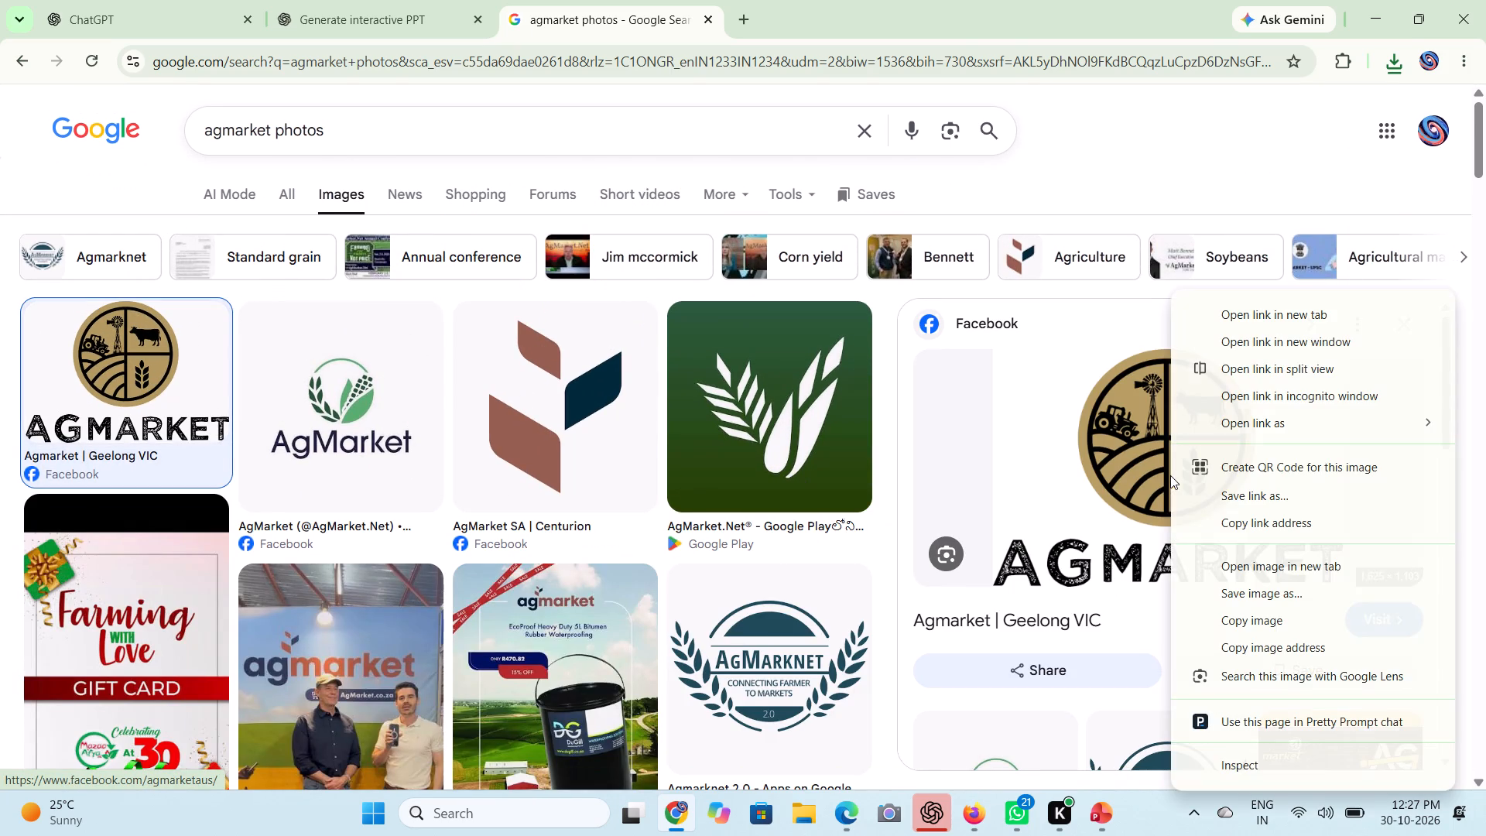
{"action": "left_click", "coordinate": [1271, 598]}
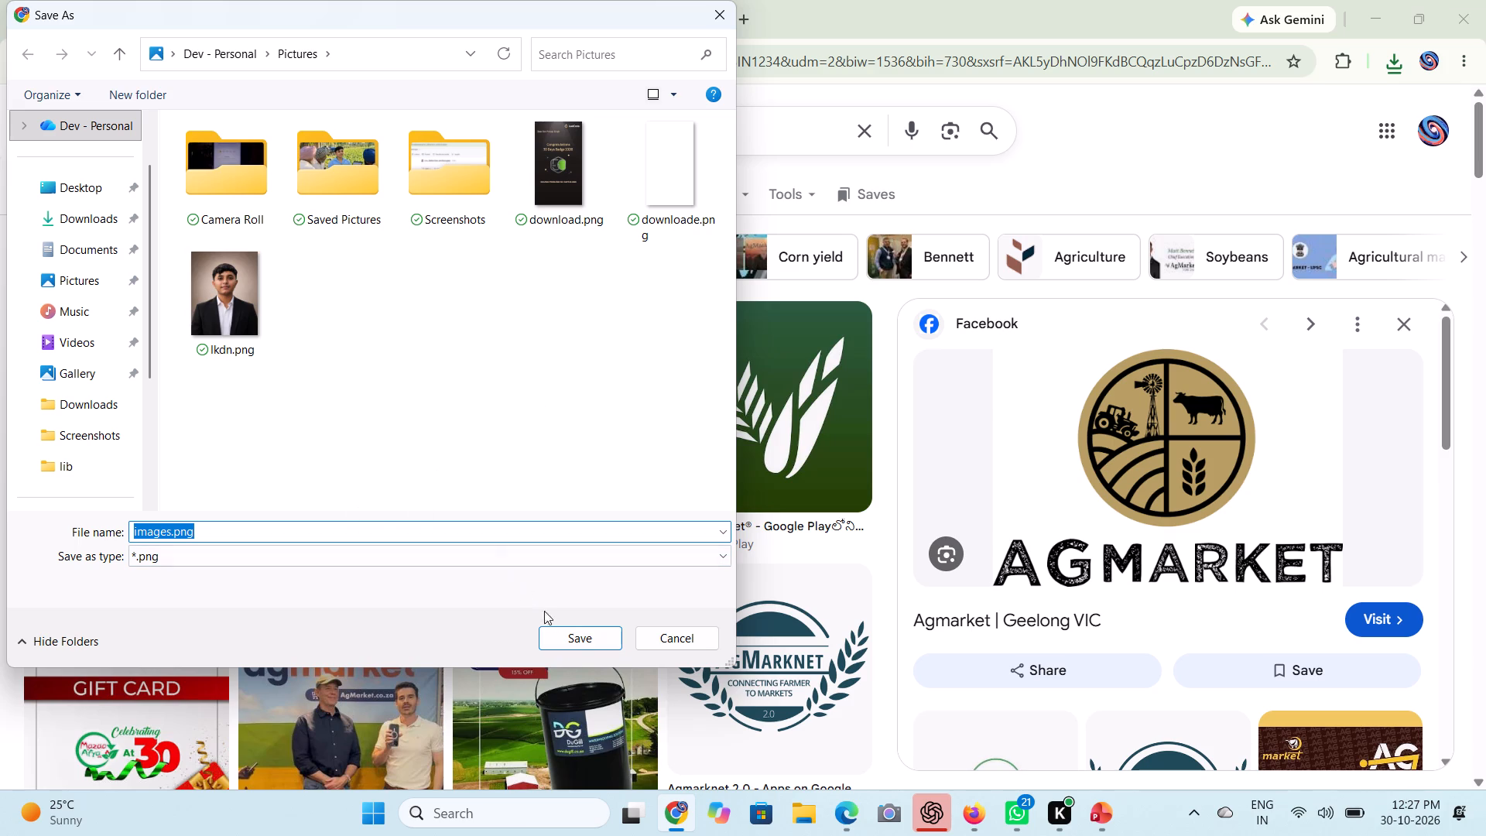
Finish saving the circular Agmarket farm logo as a PNG in the Pictures folder.
{"action": "left_click", "coordinate": [568, 632]}
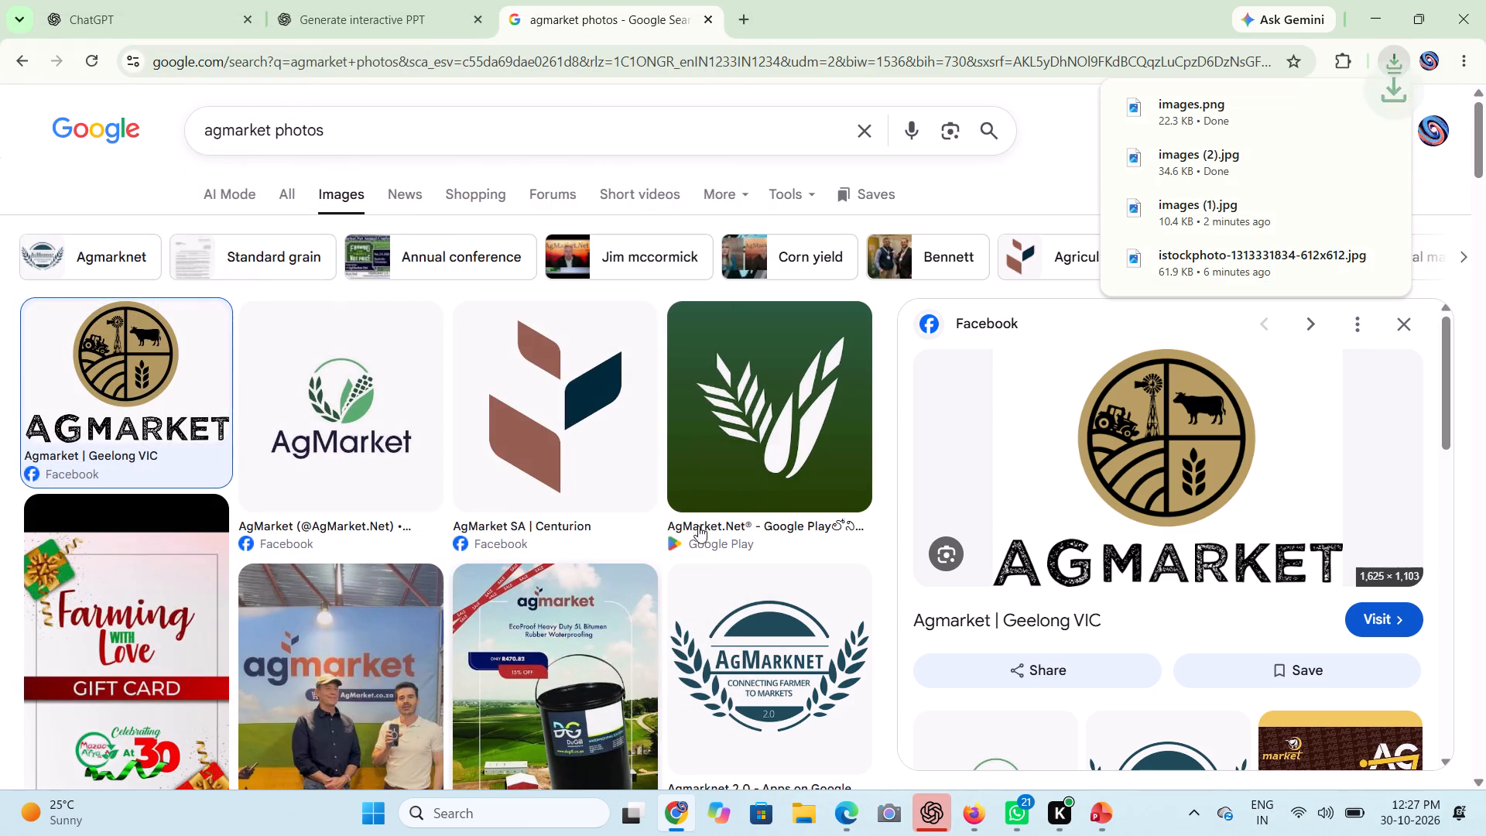
Search Google Images for "kisan suvidha" in place of the agmarket query.
{"action": "left_click", "coordinate": [387, 22]}
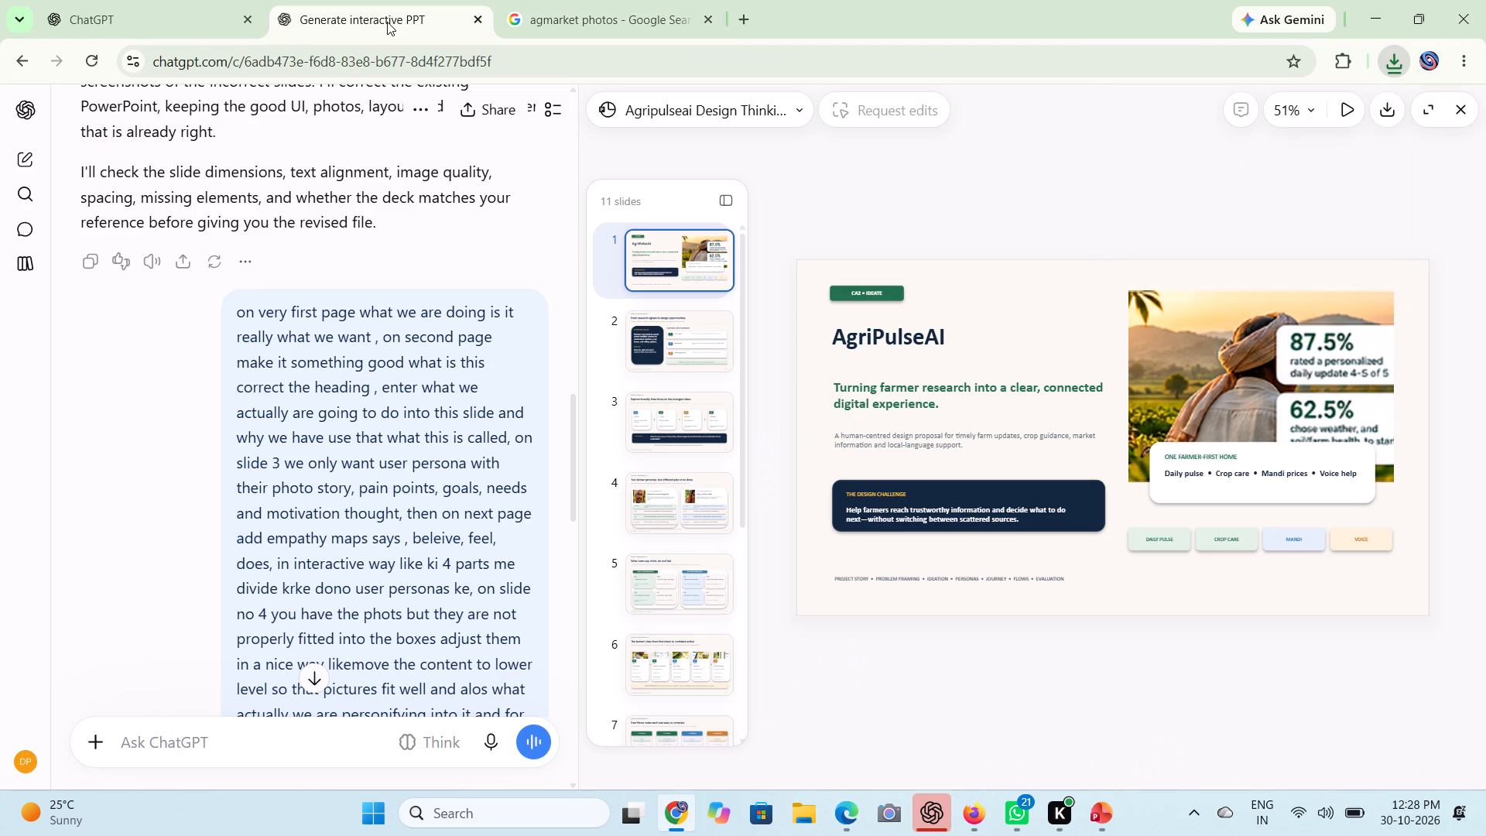
{"action": "left_click", "coordinate": [612, 1]}
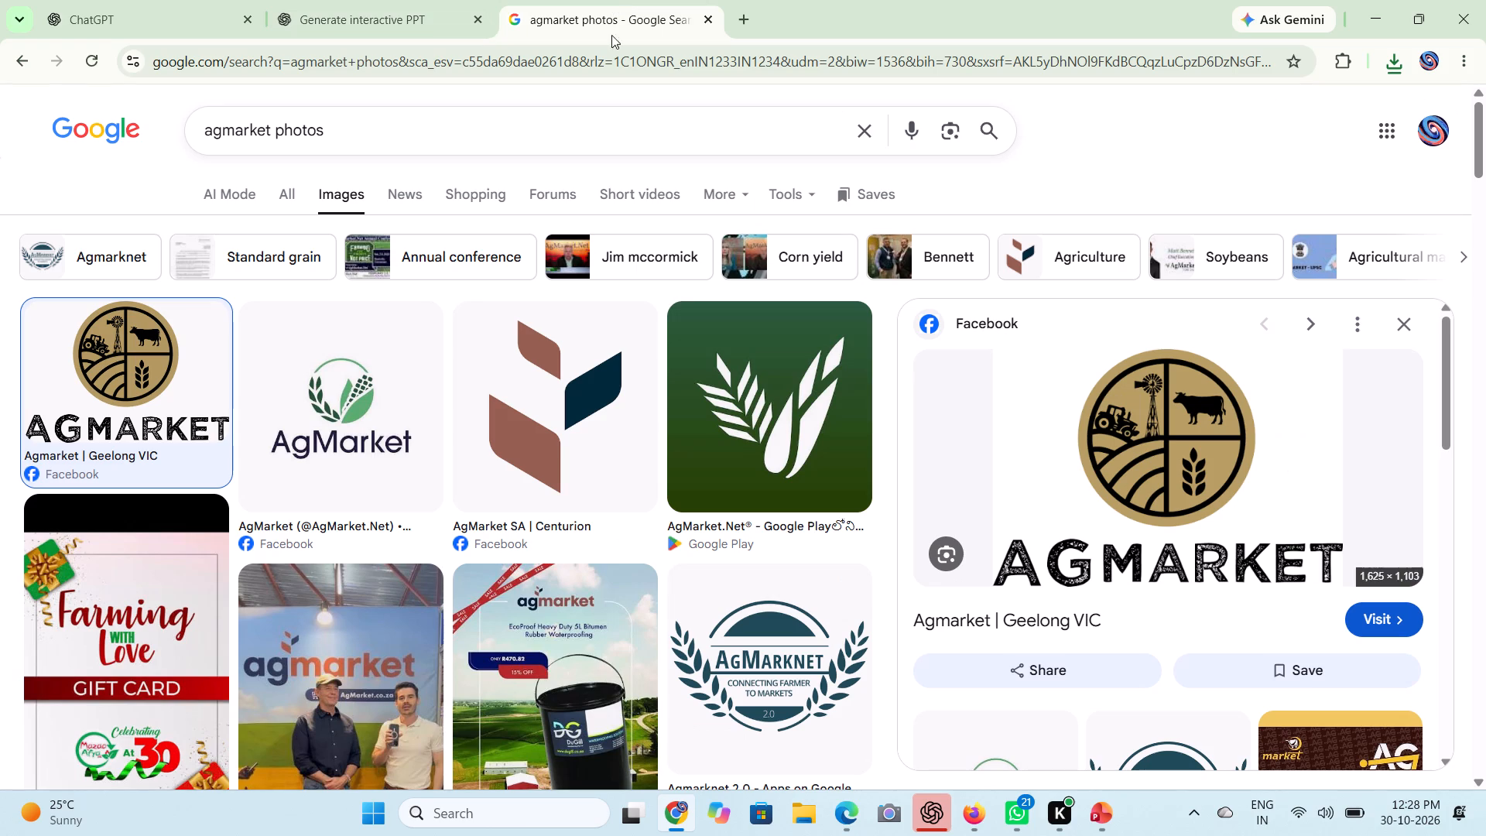
{"action": "left_click", "coordinate": [855, 127]}
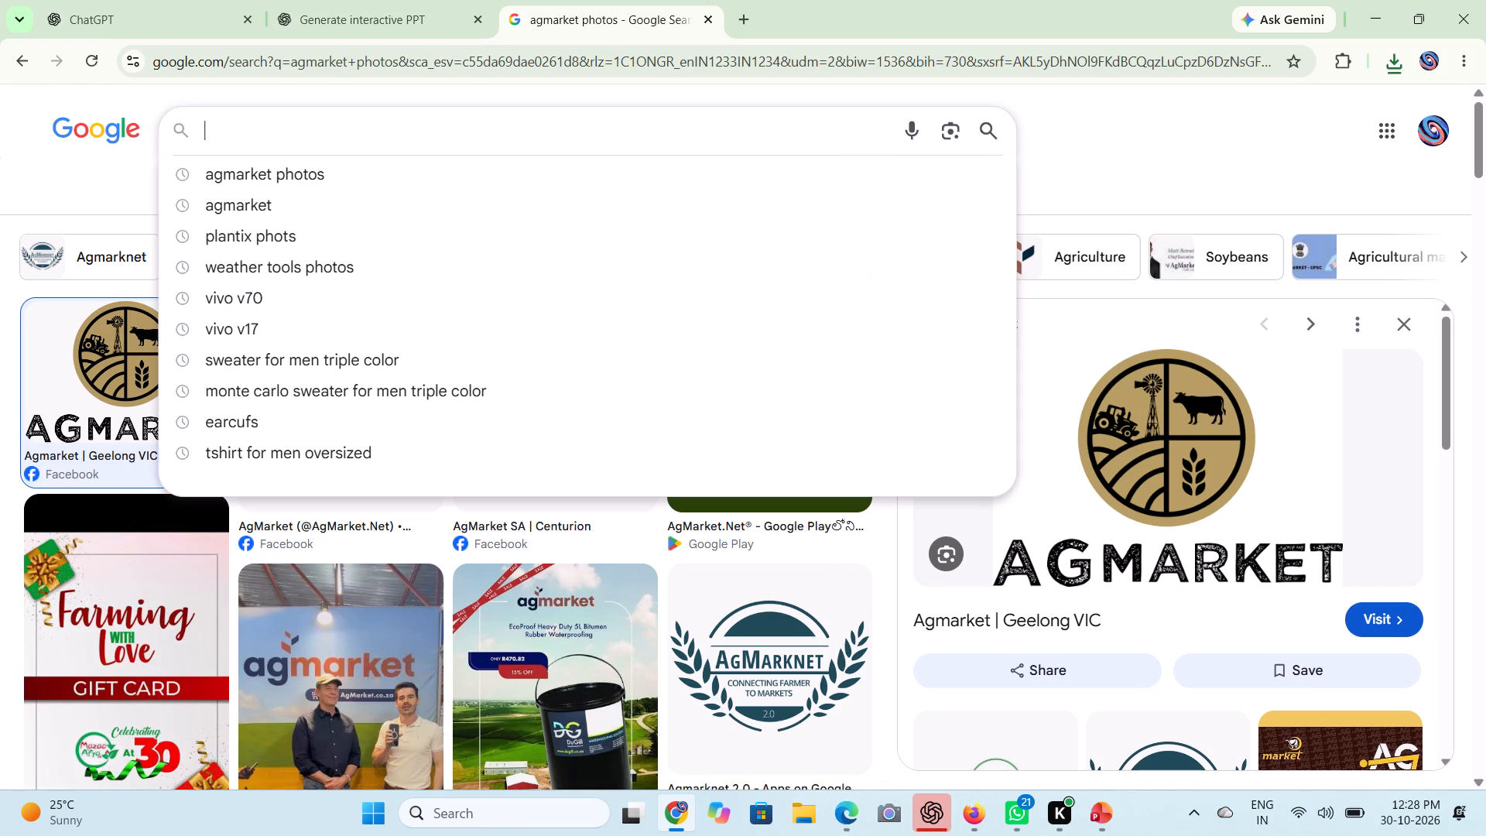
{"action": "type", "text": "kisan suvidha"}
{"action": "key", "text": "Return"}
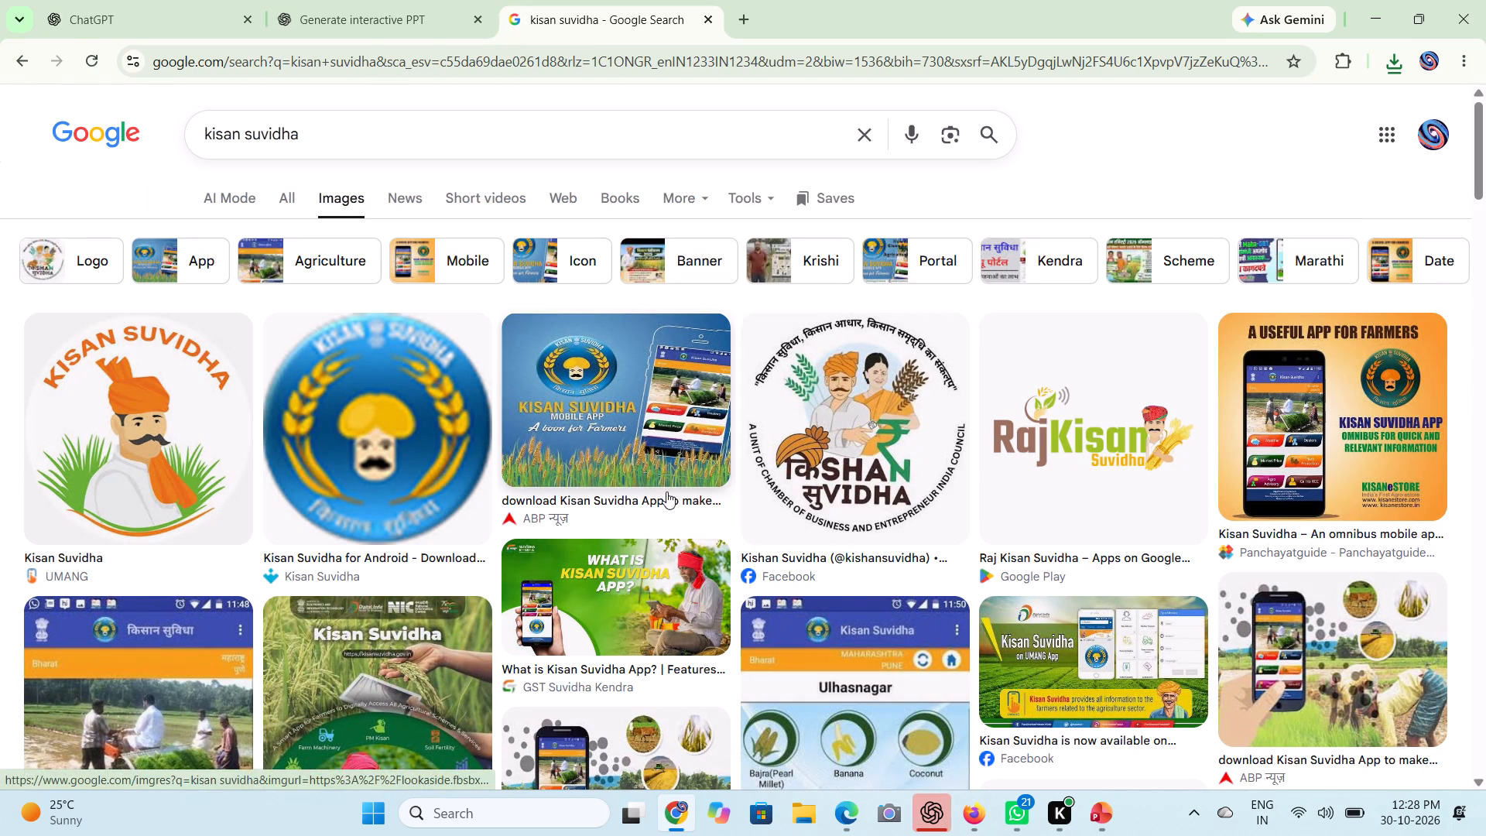
Preview the circular "Kishan Suvidha" farmer-couple logo from Facebook and save the image as a JPG in the Pictures folder.
{"action": "left_click", "coordinate": [841, 446]}
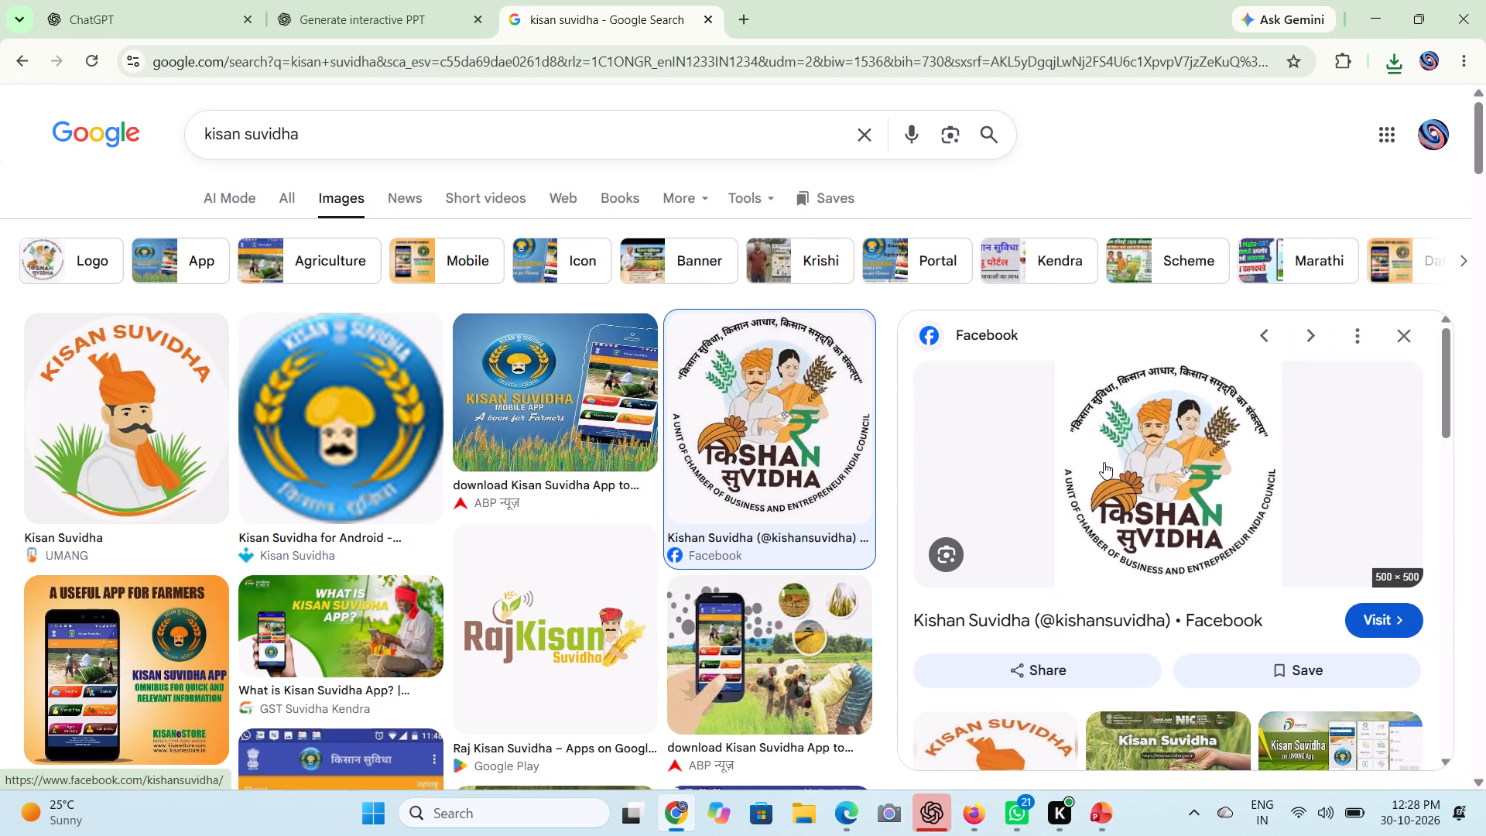
{"action": "right_click", "coordinate": [1104, 462]}
{"action": "left_click", "coordinate": [1188, 602]}
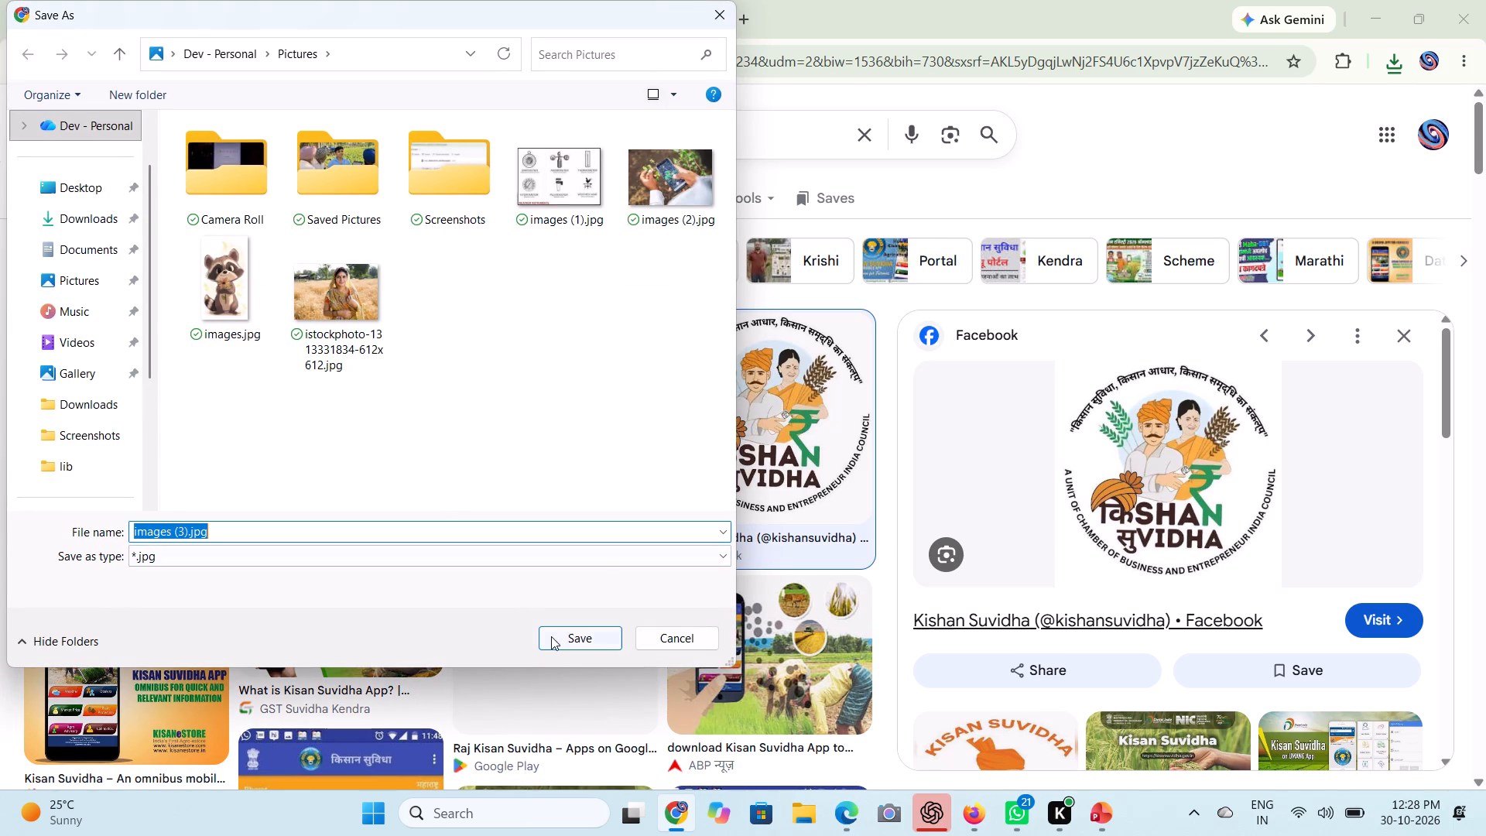
{"action": "left_click", "coordinate": [557, 635]}
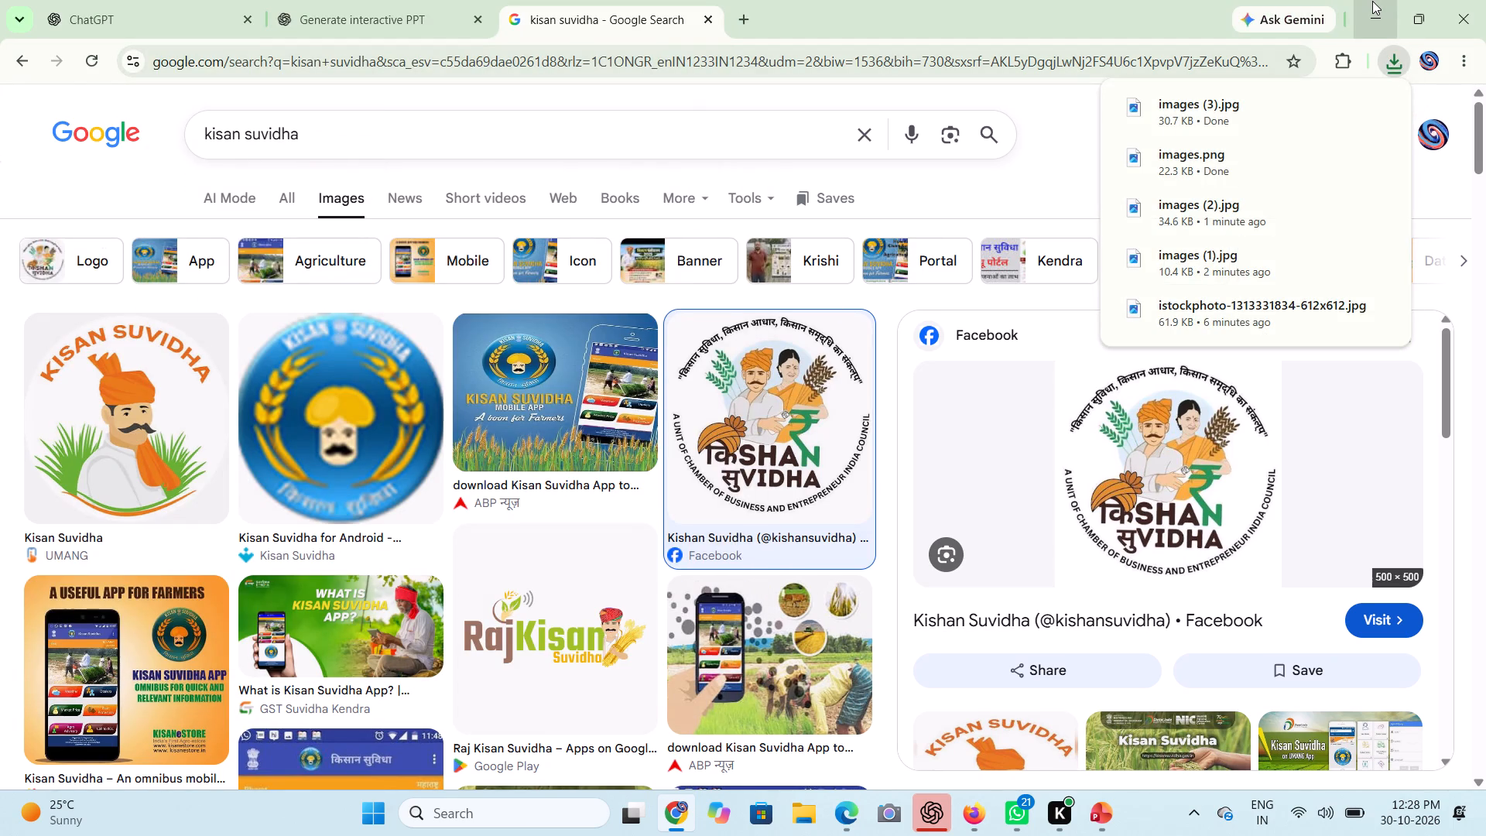
Switch back to the AgriPulseAI deck in PowerPoint and open title slide 1 for review.
{"action": "left_click", "coordinate": [1372, 1]}
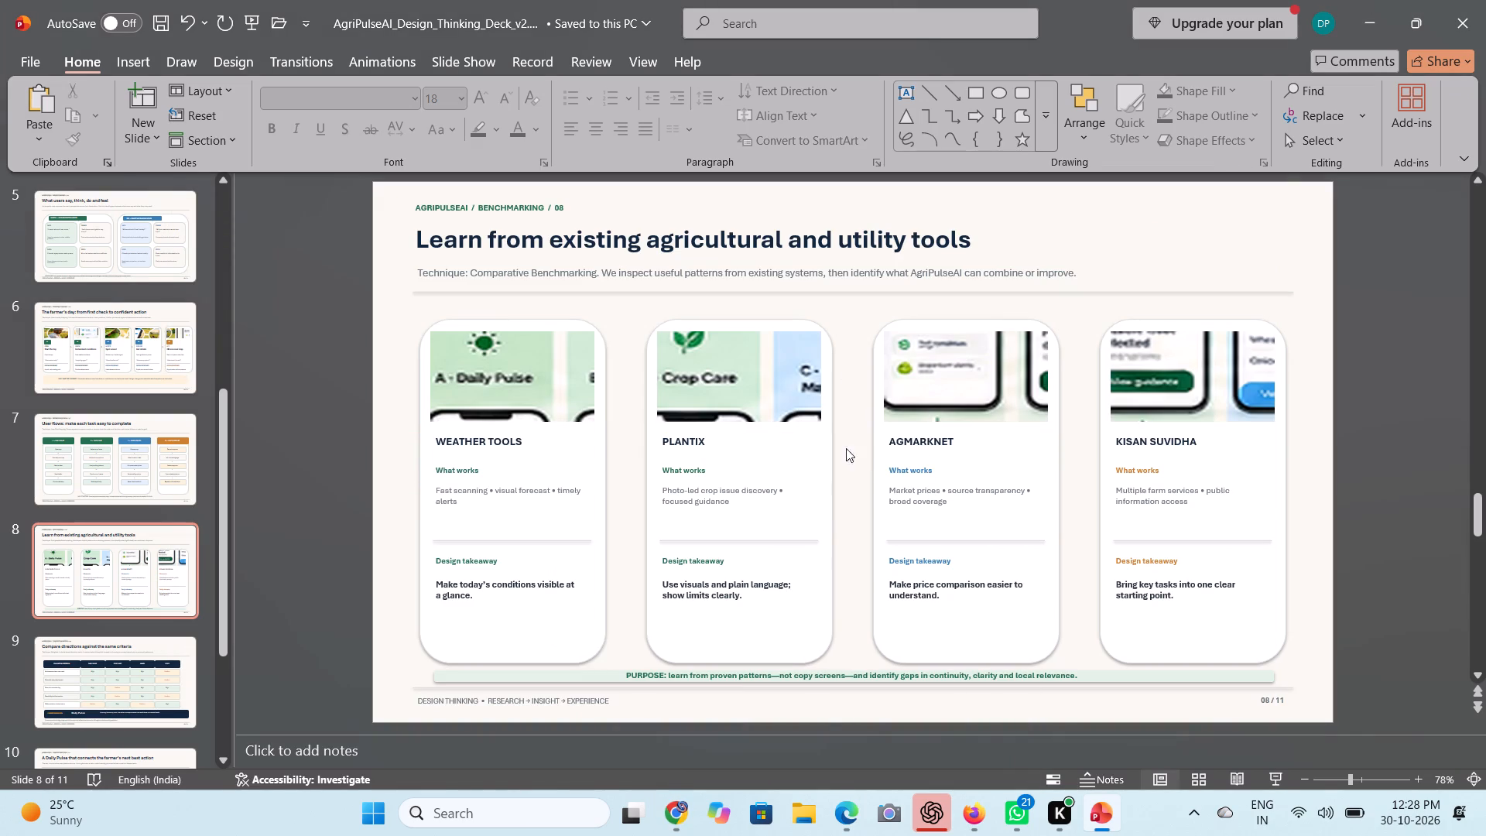
{"action": "scroll", "coordinate": [111, 307], "scroll_direction": "up", "scroll_amount": 7}
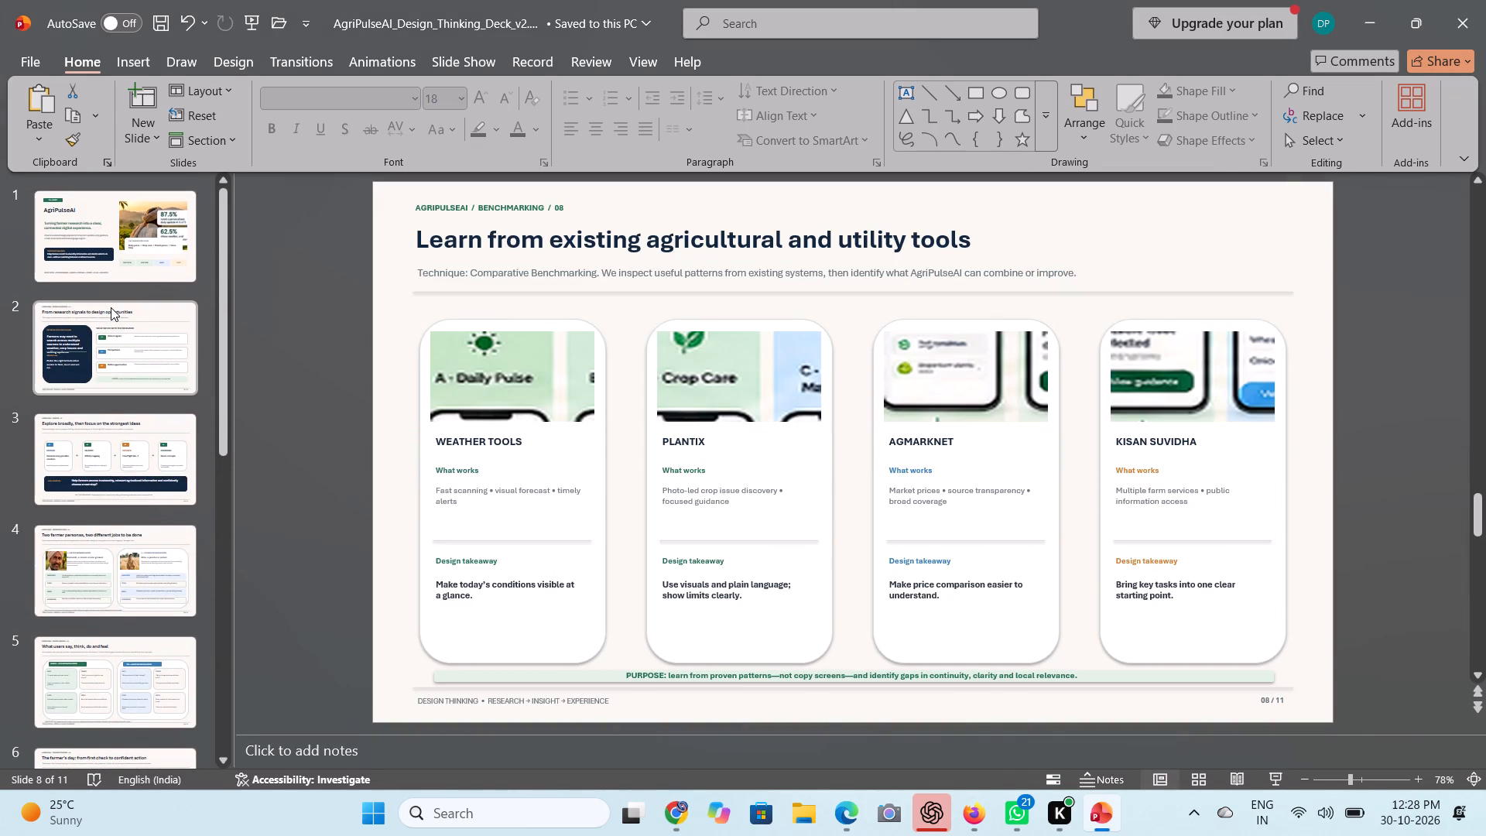
{"action": "left_click", "coordinate": [126, 208]}
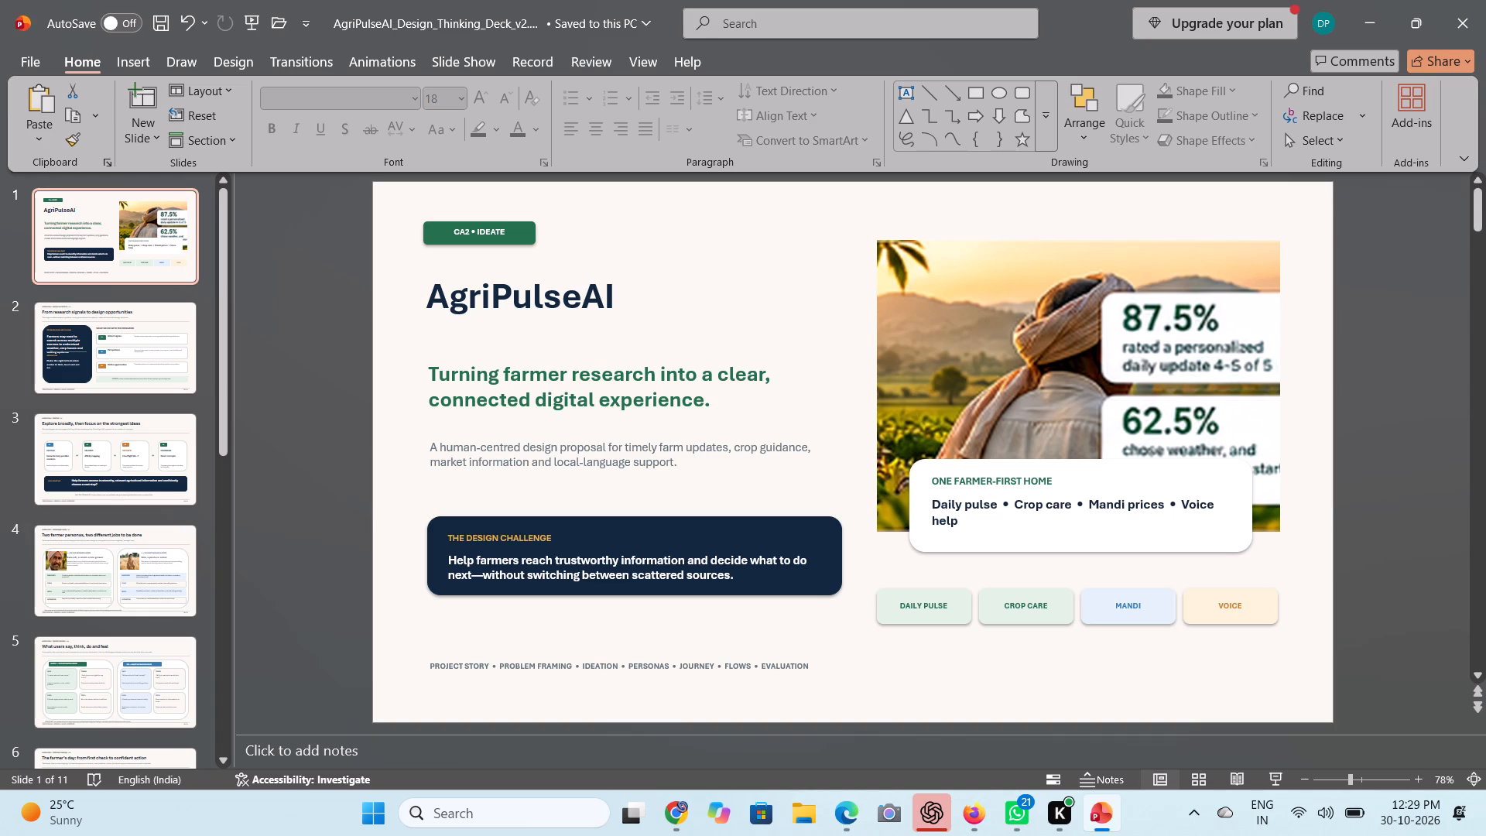
Switch to PowerPoint and replace the "Start the day" card's picture on slide 6 with an image from the Pictures folder.
{"action": "key", "text": "Down"}
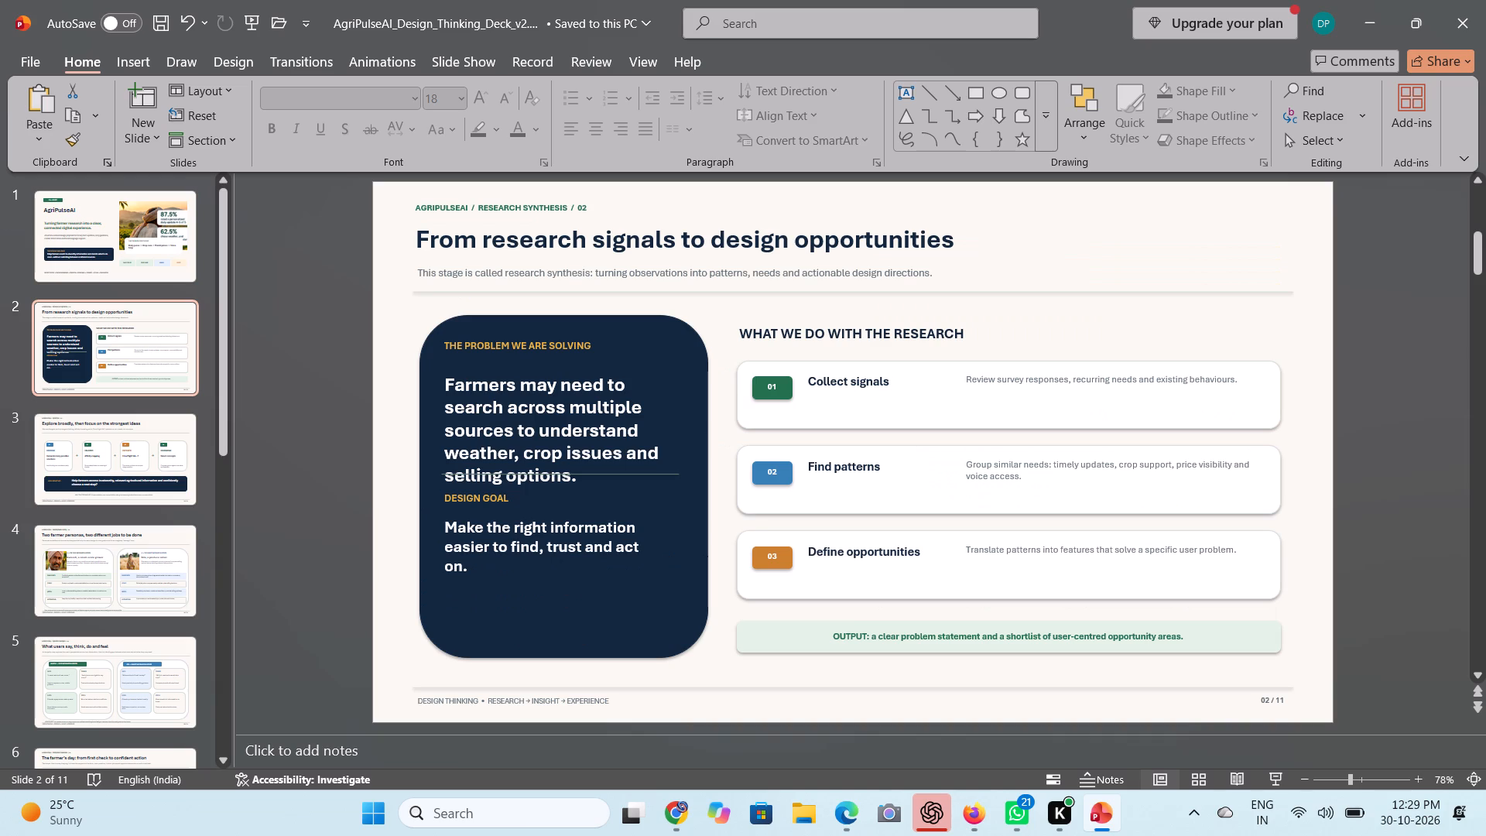
{"action": "key", "text": "equal"}
{"action": "key", "text": "Down"}
{"action": "key", "text": "Down"}
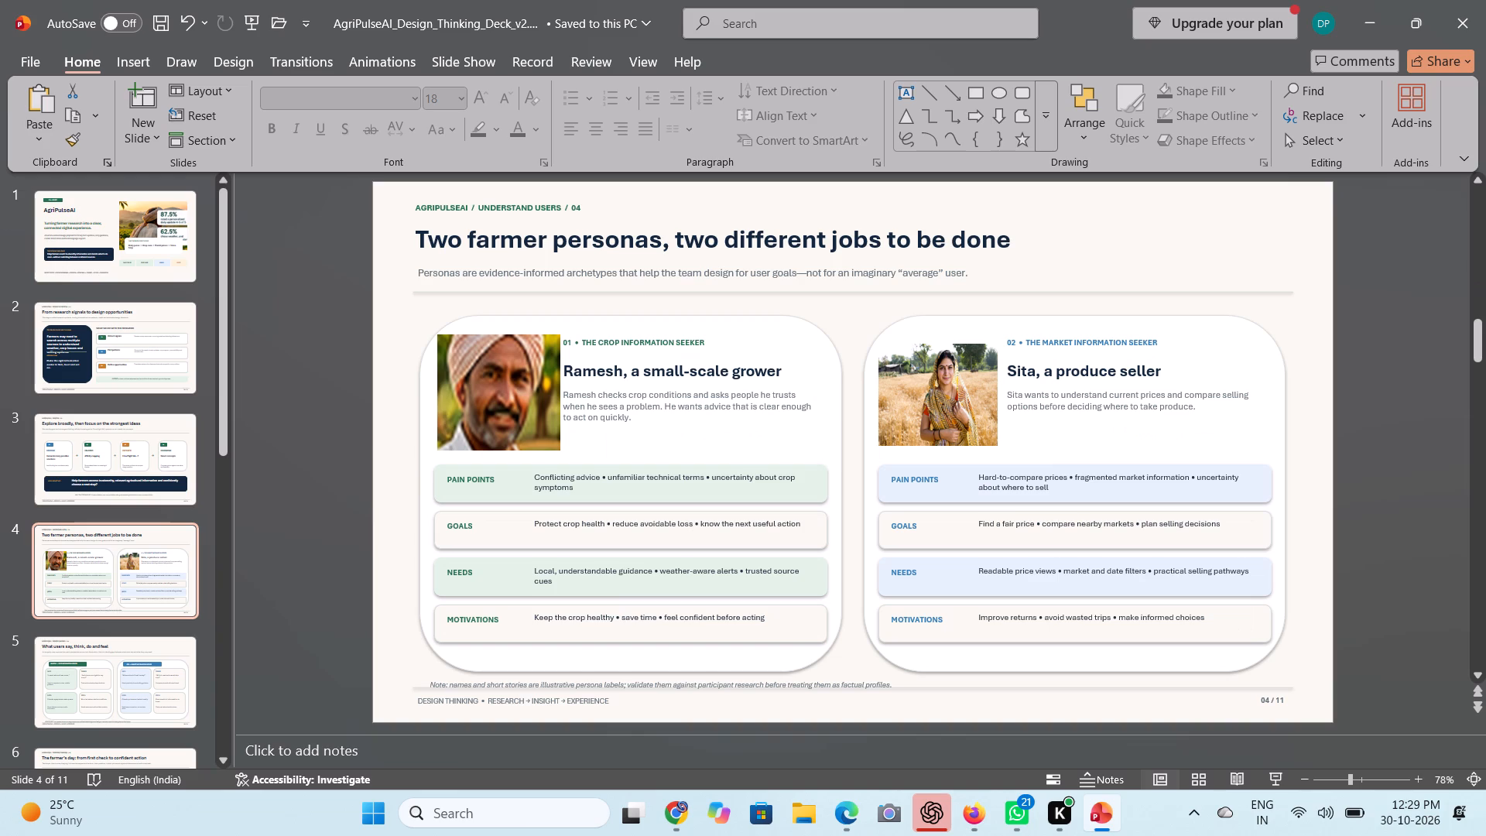
{"action": "key", "text": "Down"}
{"action": "key", "text": "Down"}
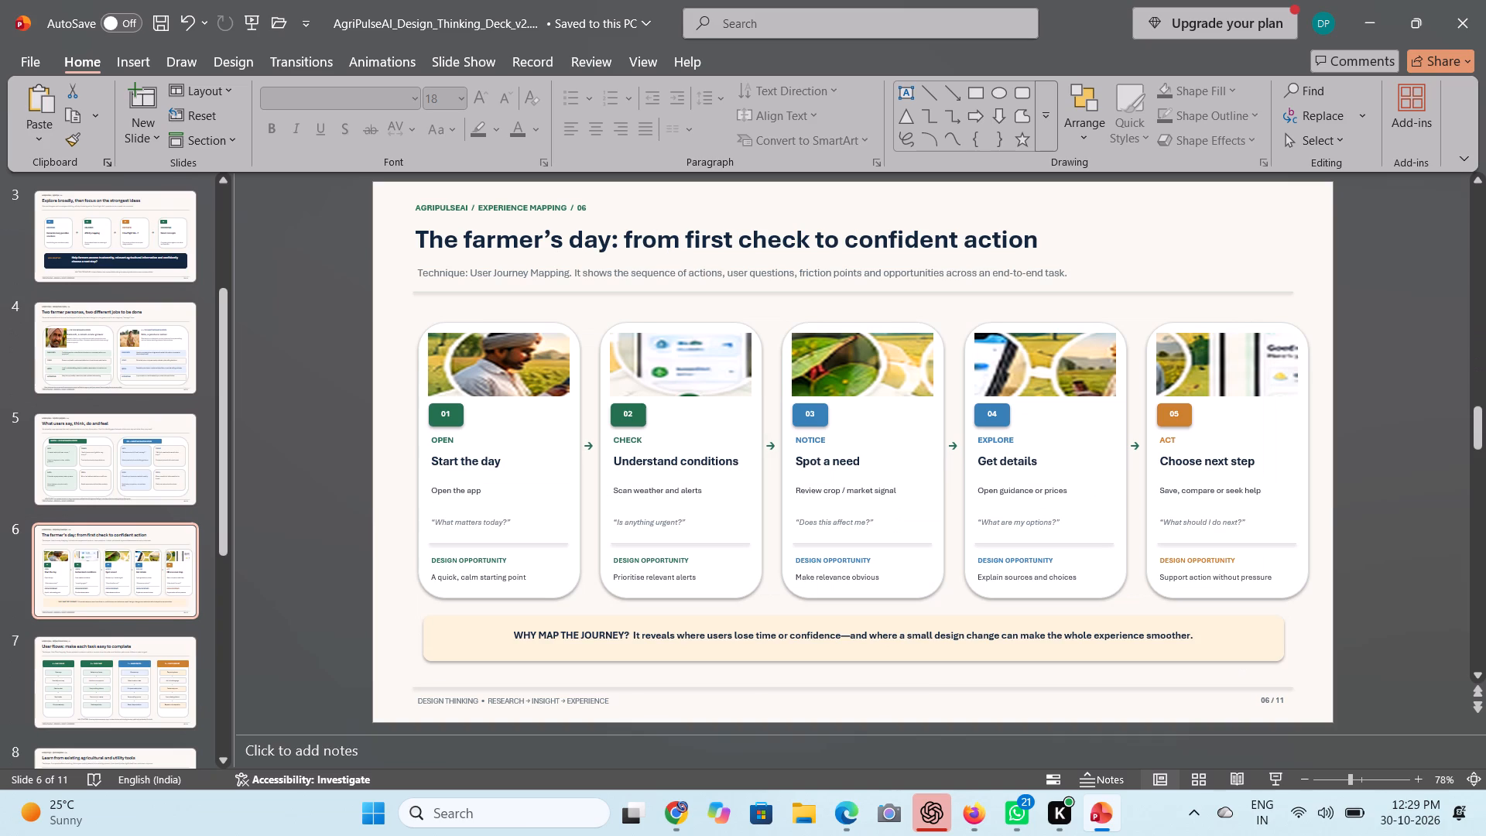
{"action": "left_click", "coordinate": [513, 354]}
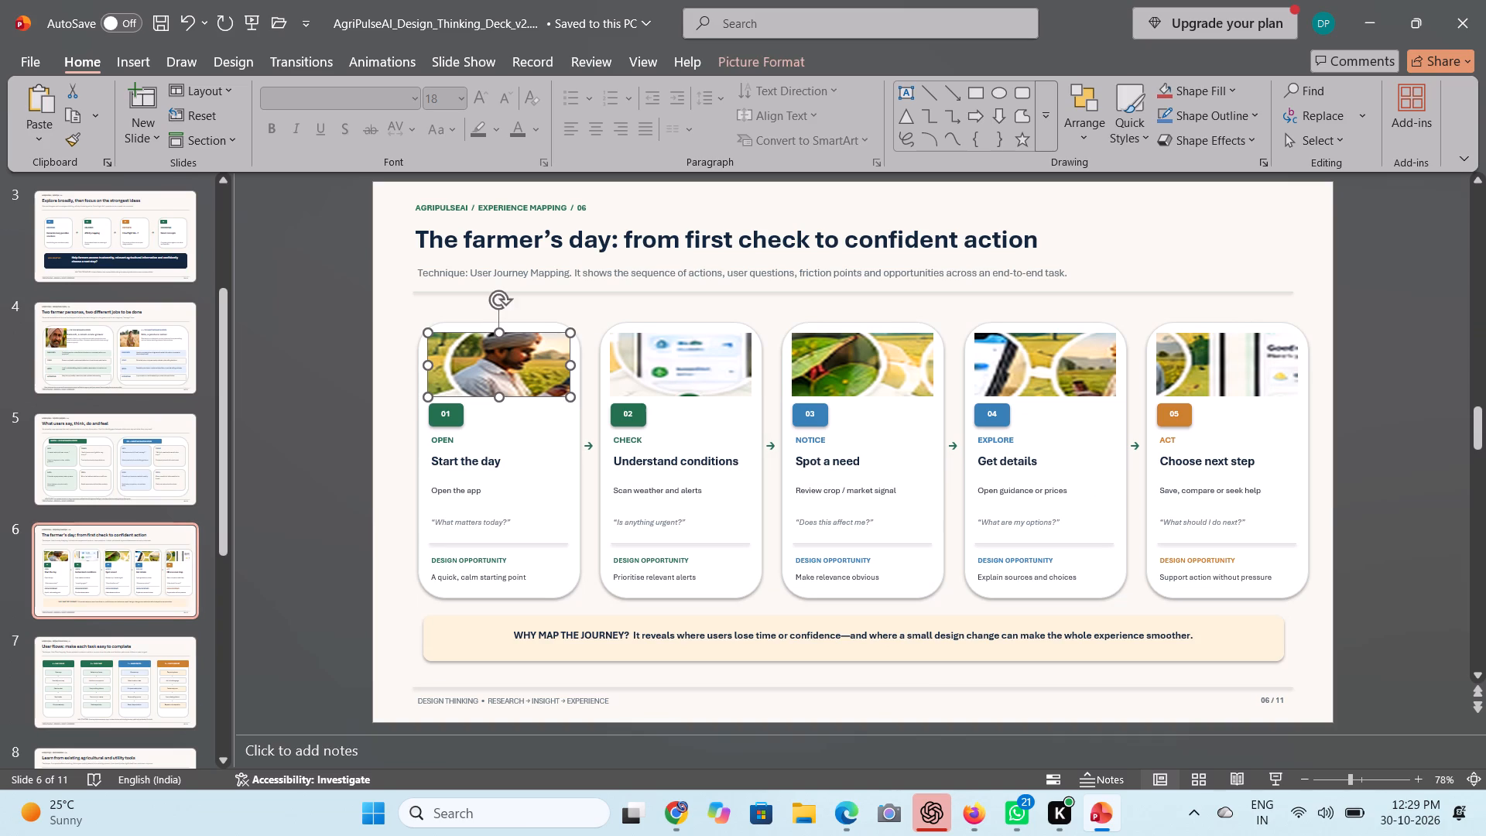
{"action": "right_click", "coordinate": [513, 354]}
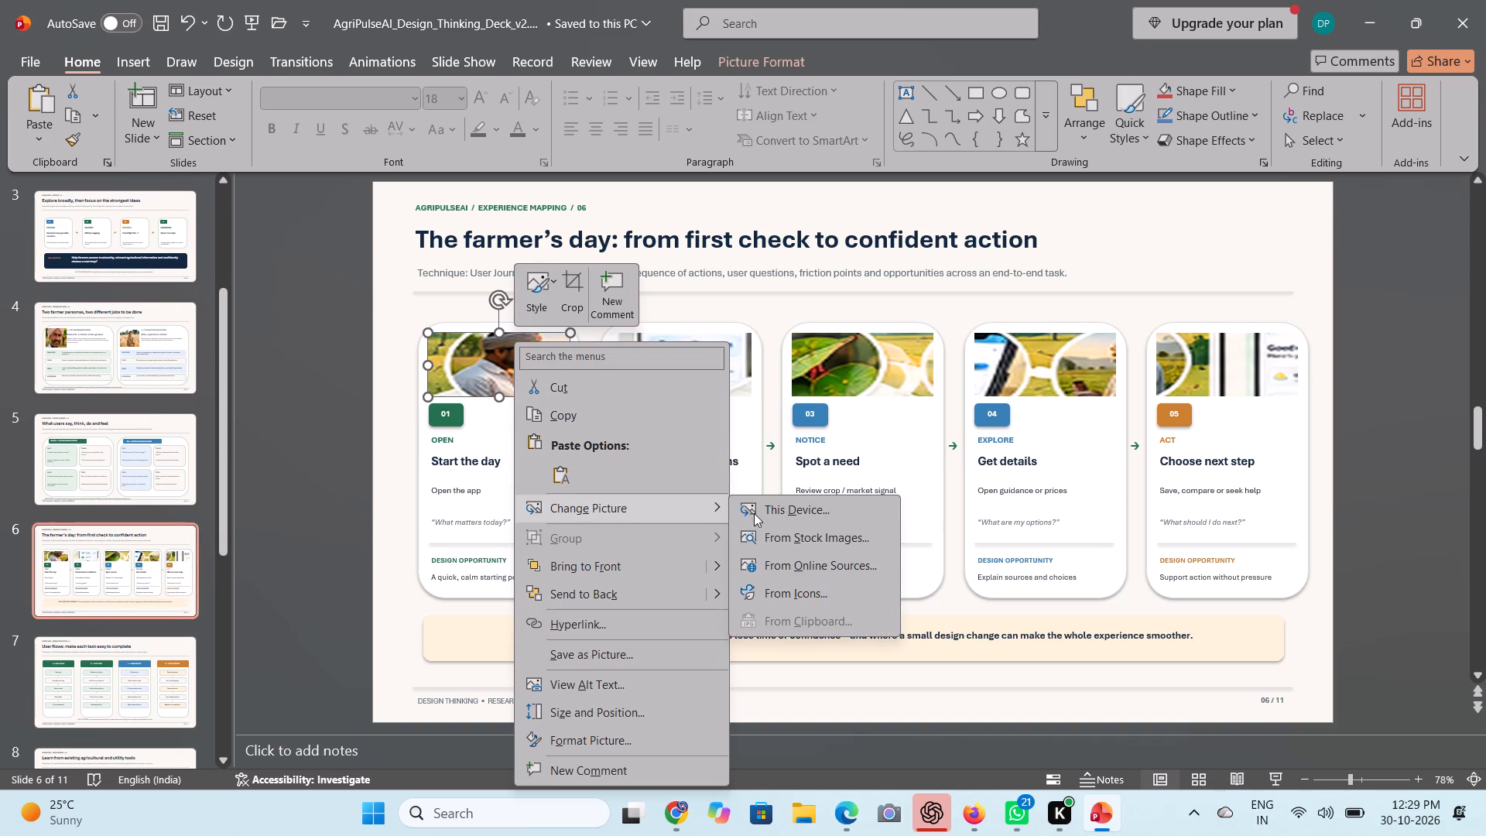
{"action": "left_click", "coordinate": [776, 516]}
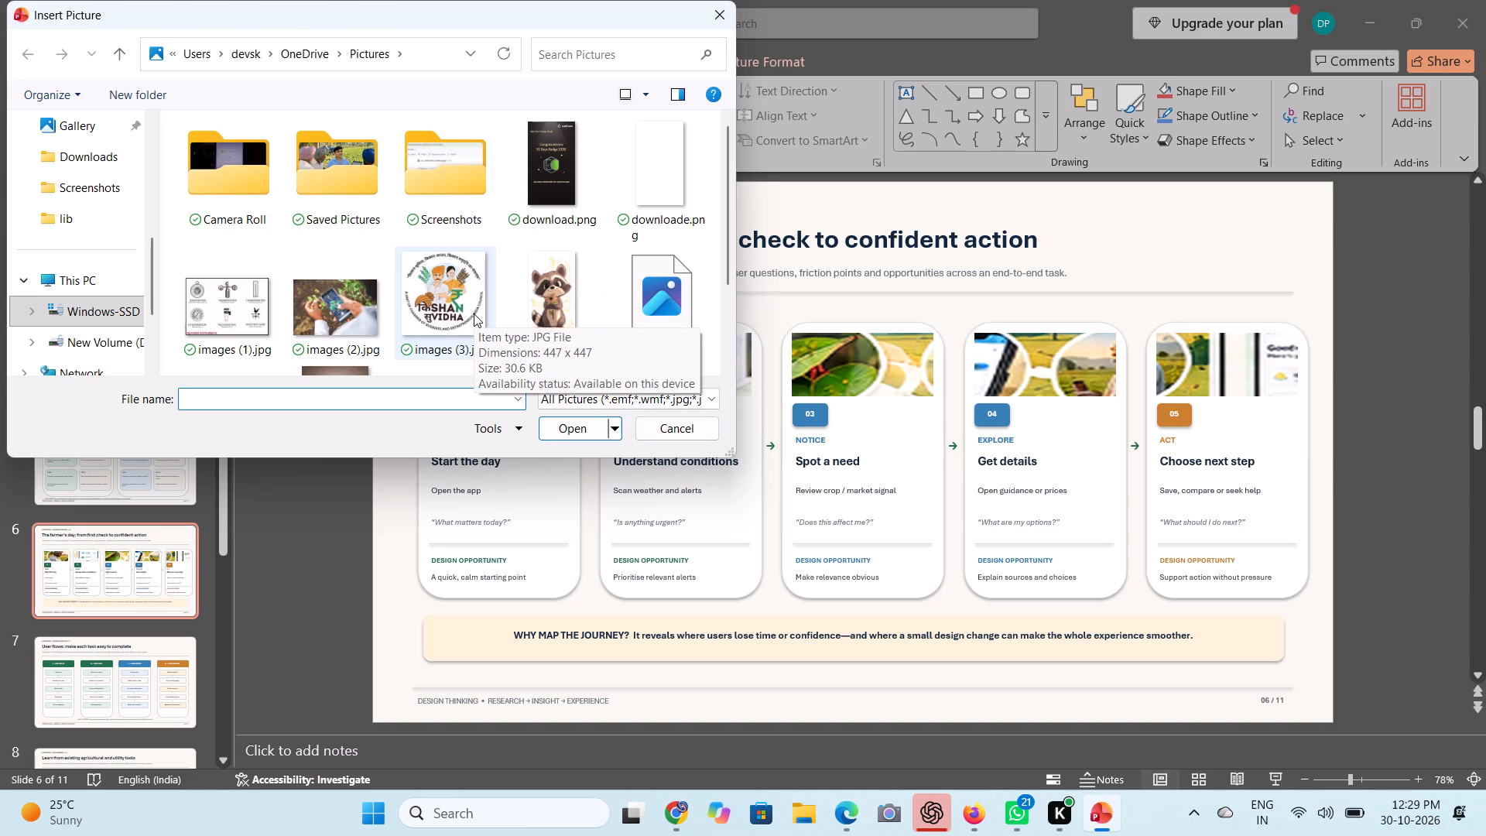
{"action": "scroll", "coordinate": [474, 313], "scroll_direction": "down", "scroll_amount": 1}
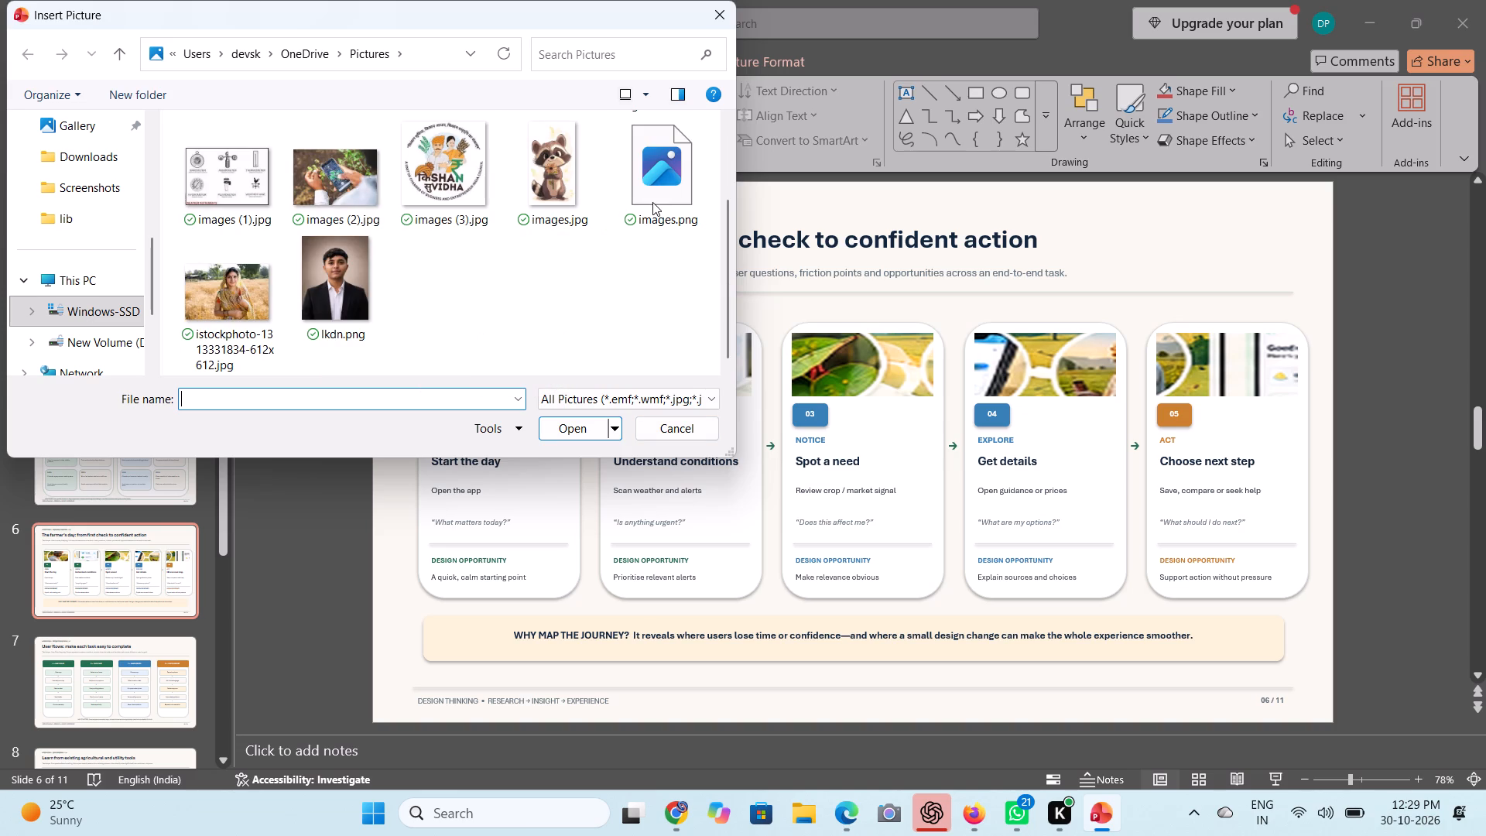
{"action": "scroll", "coordinate": [652, 202], "scroll_direction": "up", "scroll_amount": 1}
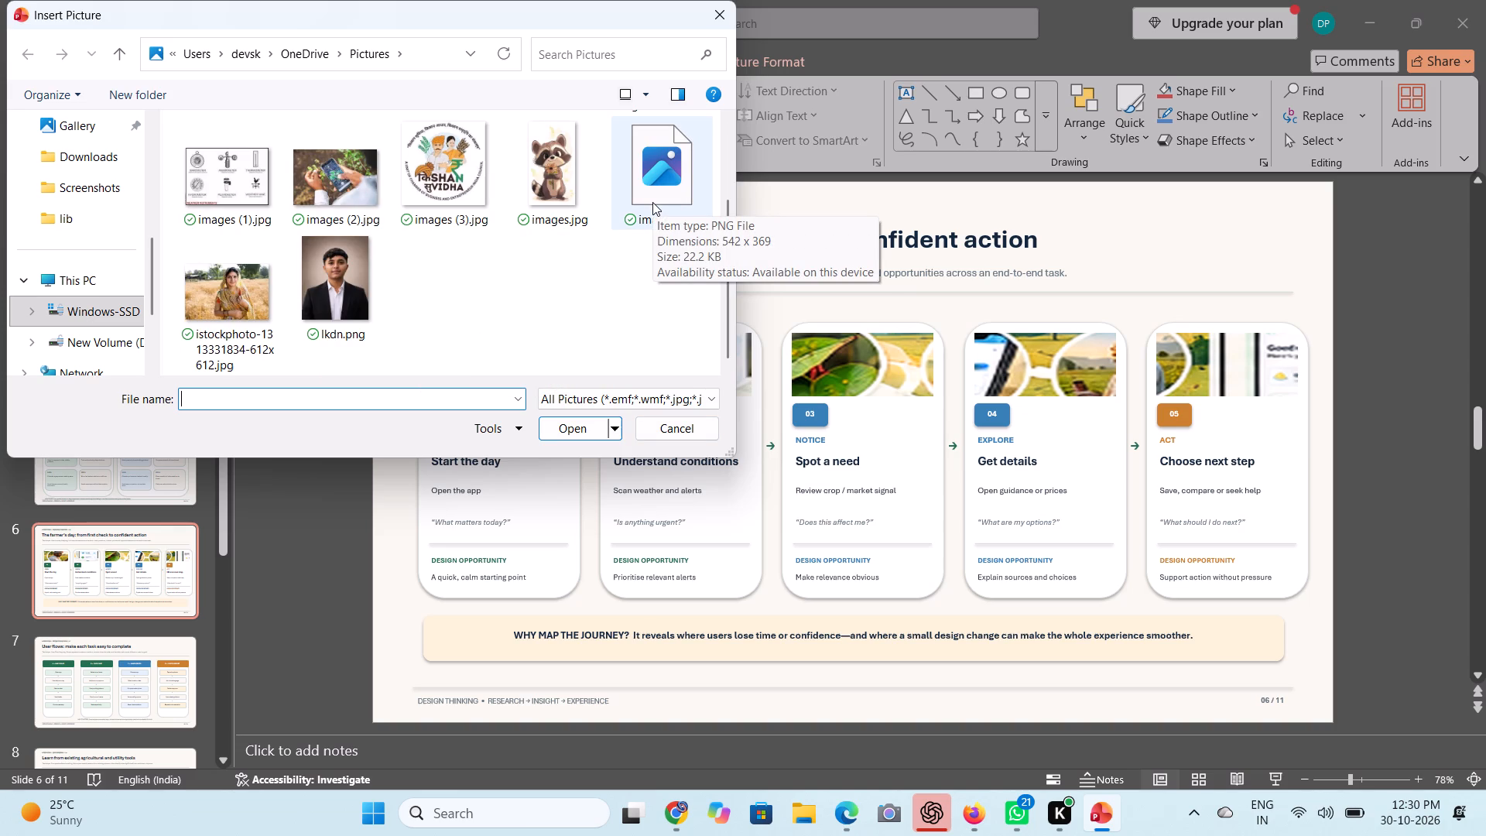
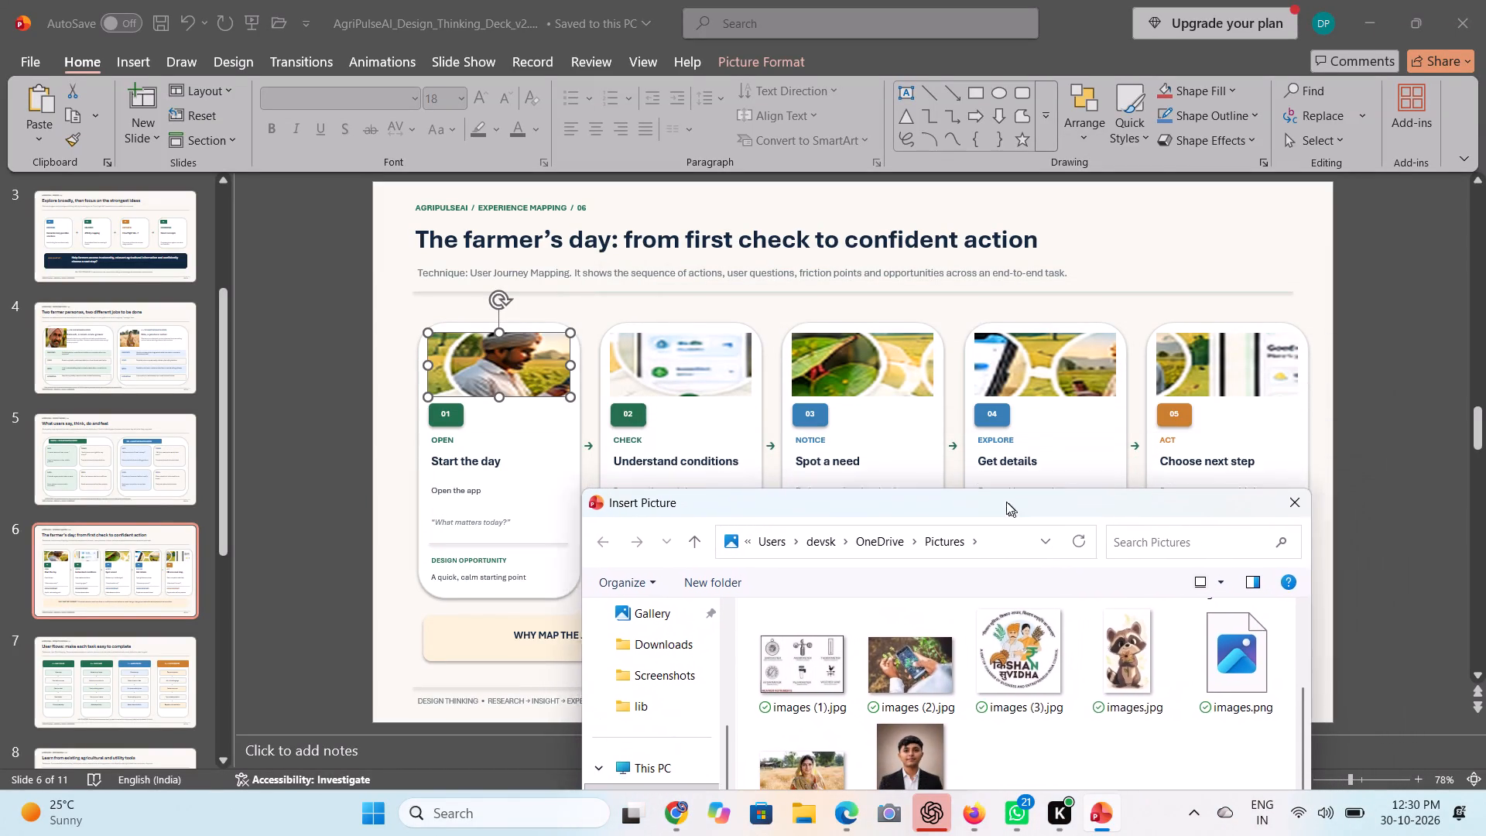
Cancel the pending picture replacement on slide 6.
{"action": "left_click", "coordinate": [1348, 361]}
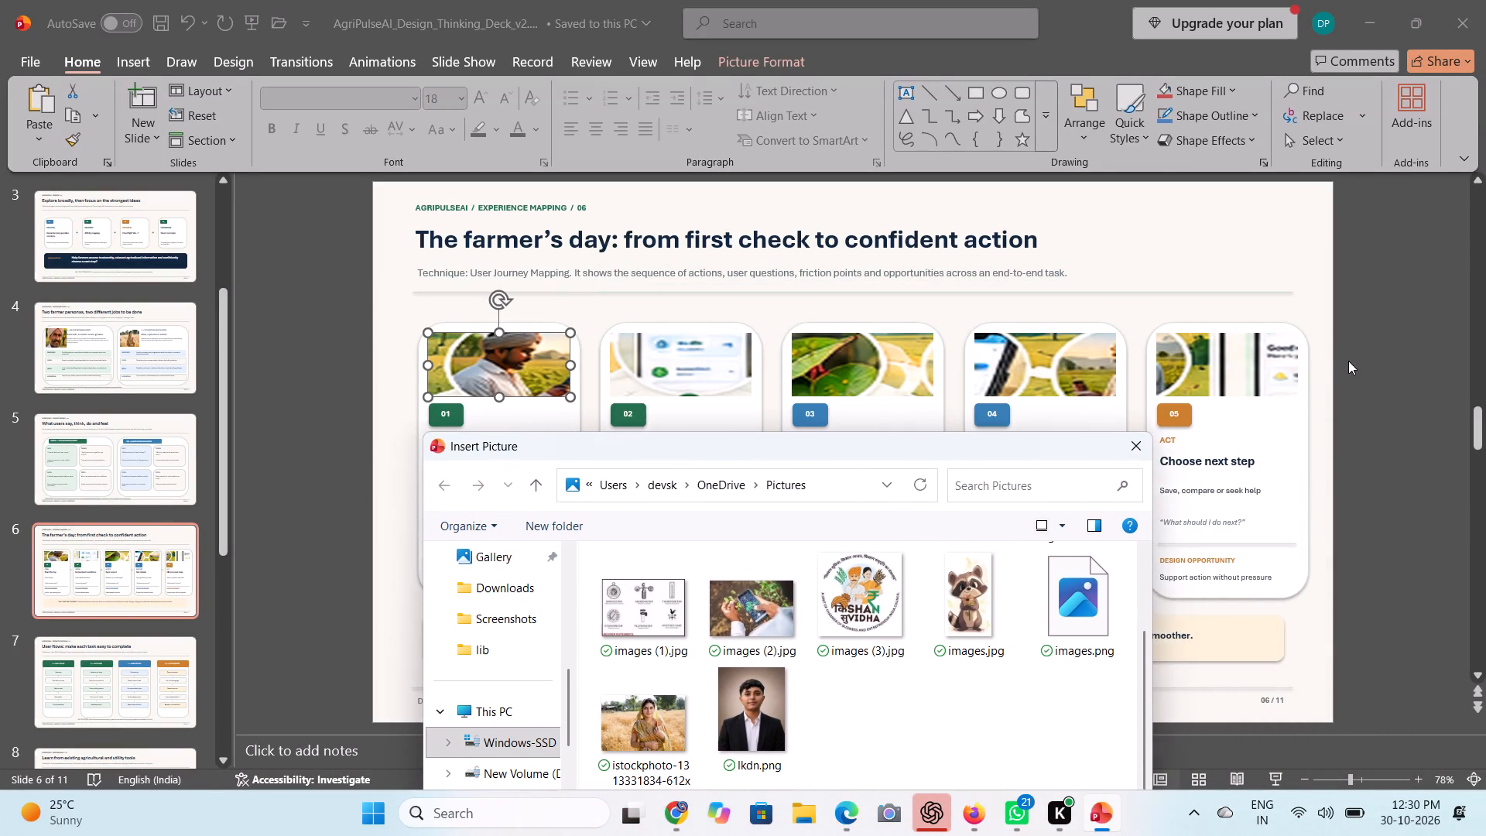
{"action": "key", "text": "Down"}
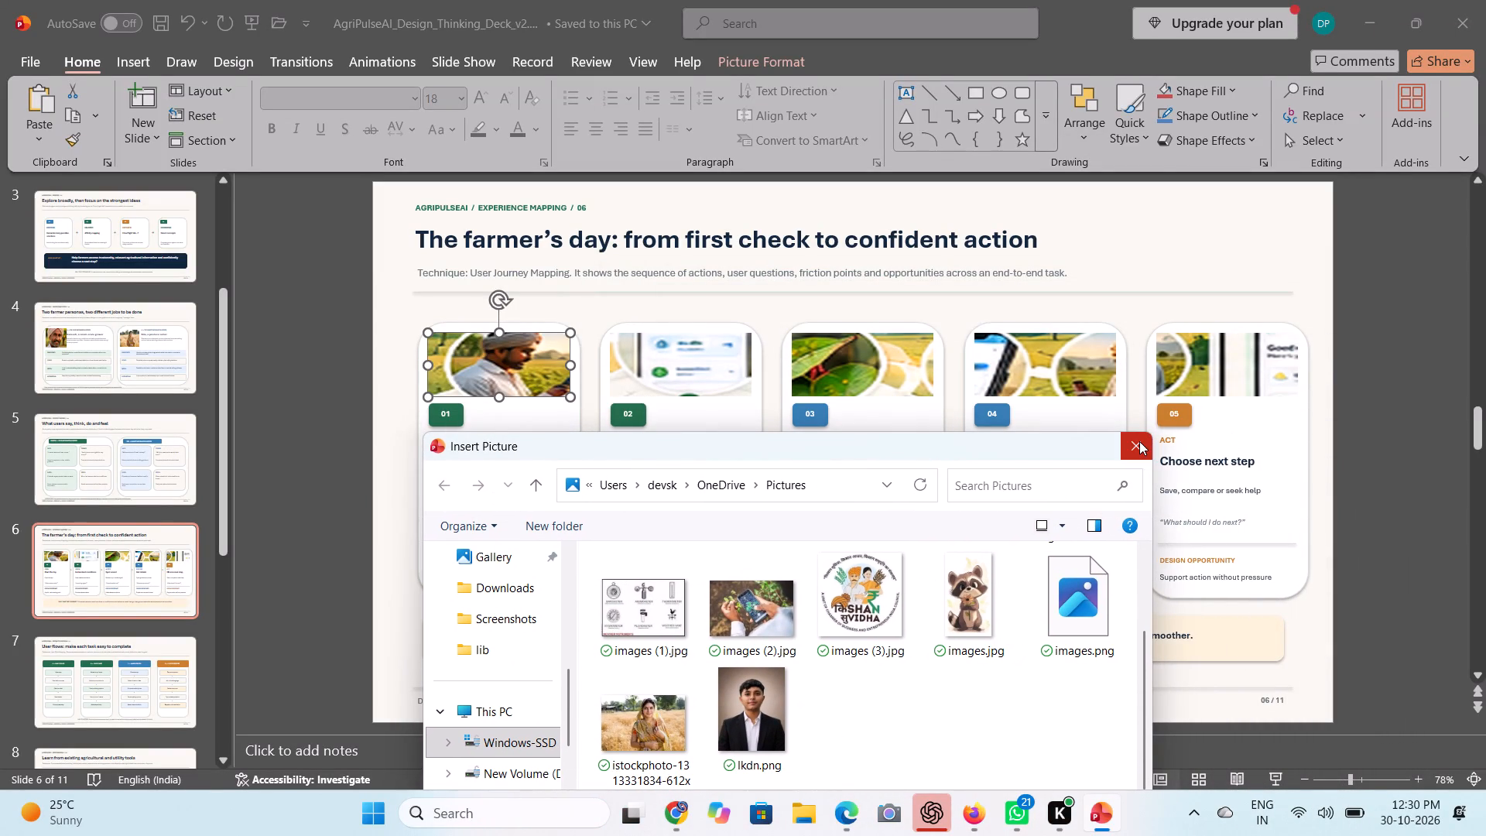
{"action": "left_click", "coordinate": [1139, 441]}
Replace the Weather Tools card's picture on slide 8 with images (1).jpg and widen it slightly towards the card's left edge.
{"action": "left_click", "coordinate": [1419, 370]}
{"action": "key", "text": "Down"}
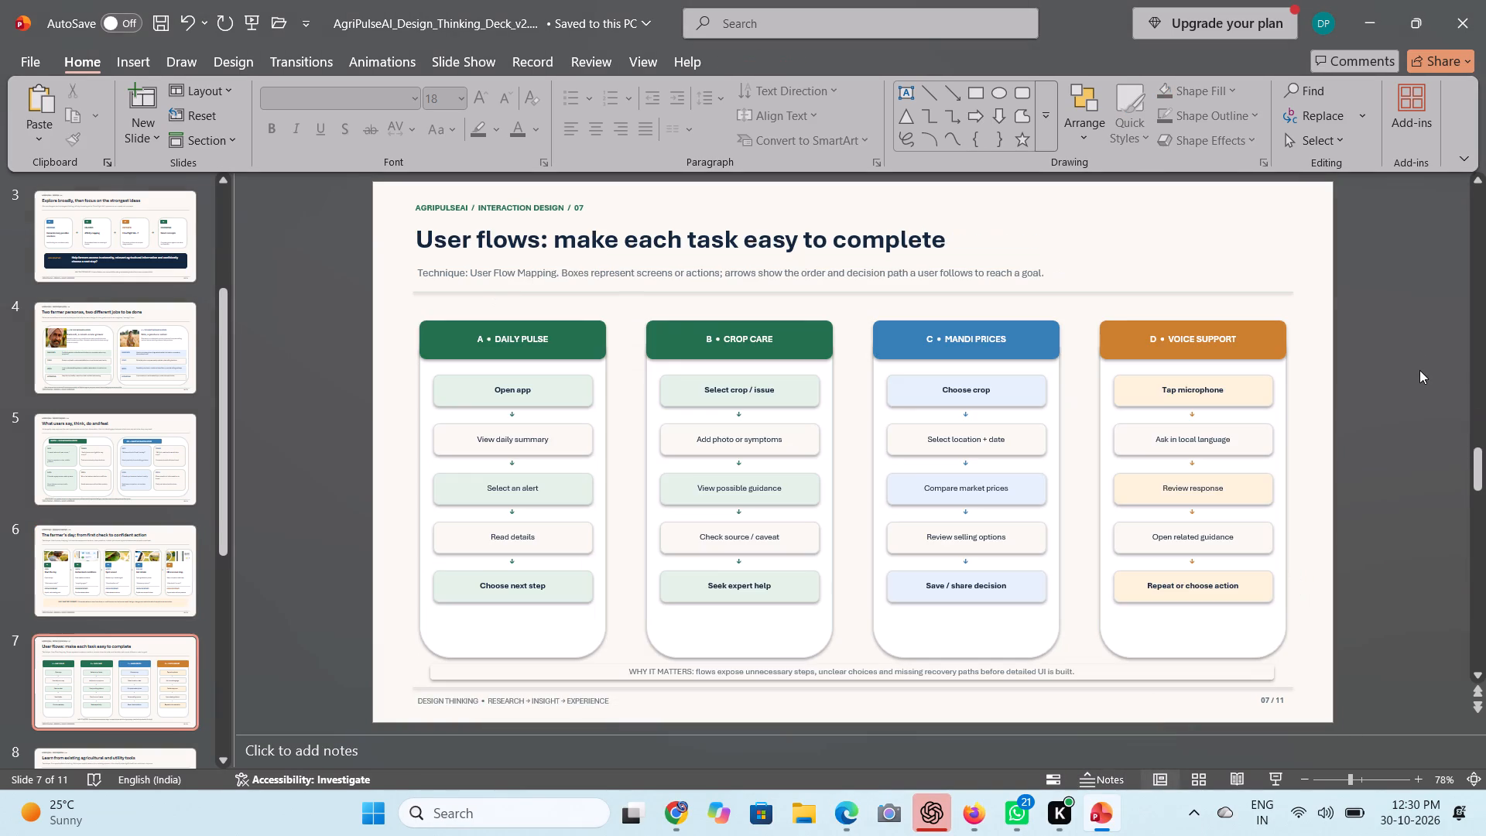
{"action": "key", "text": "Down"}
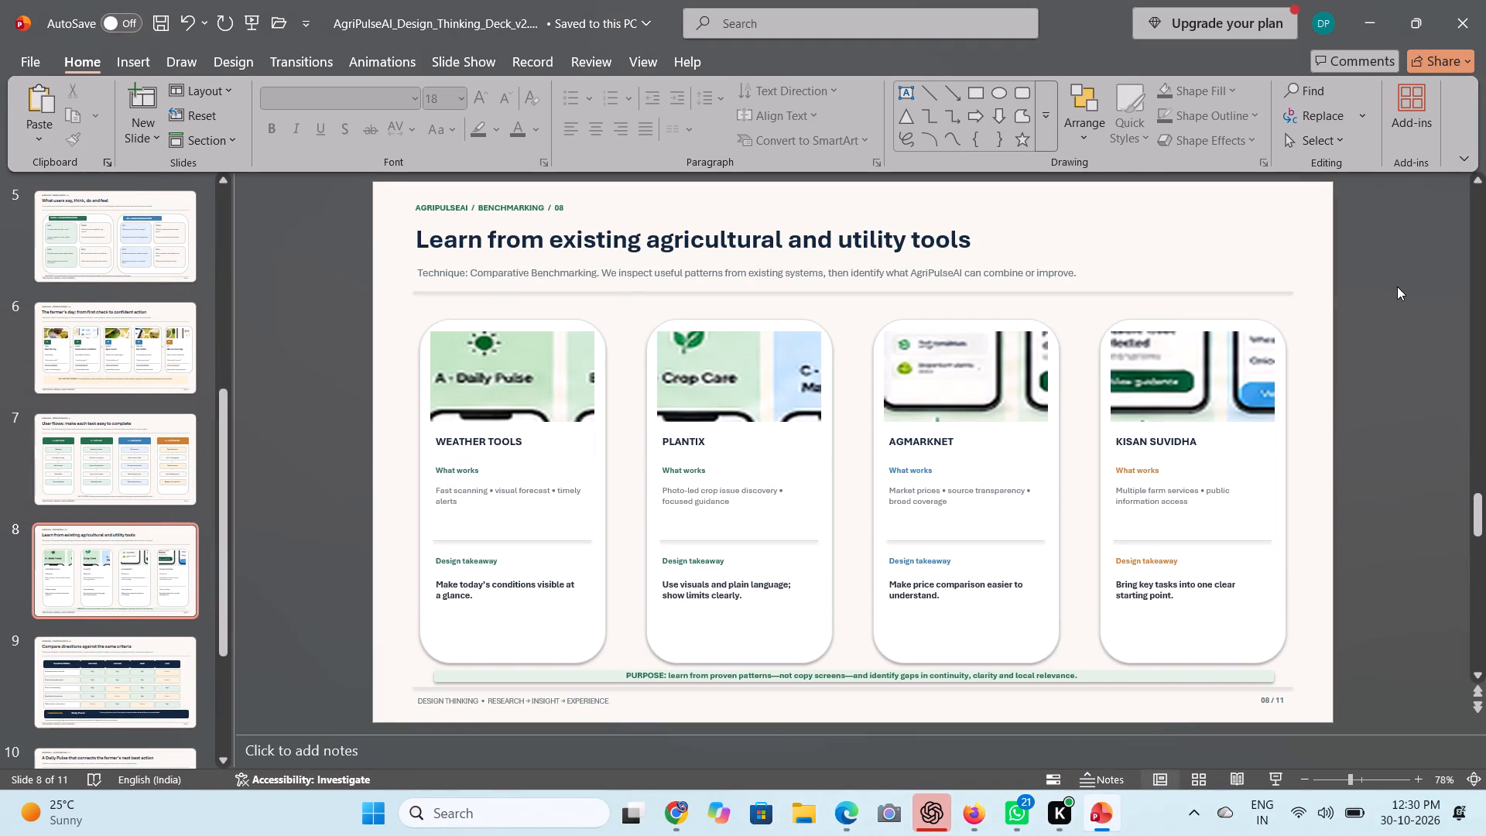
{"action": "left_click", "coordinate": [537, 376]}
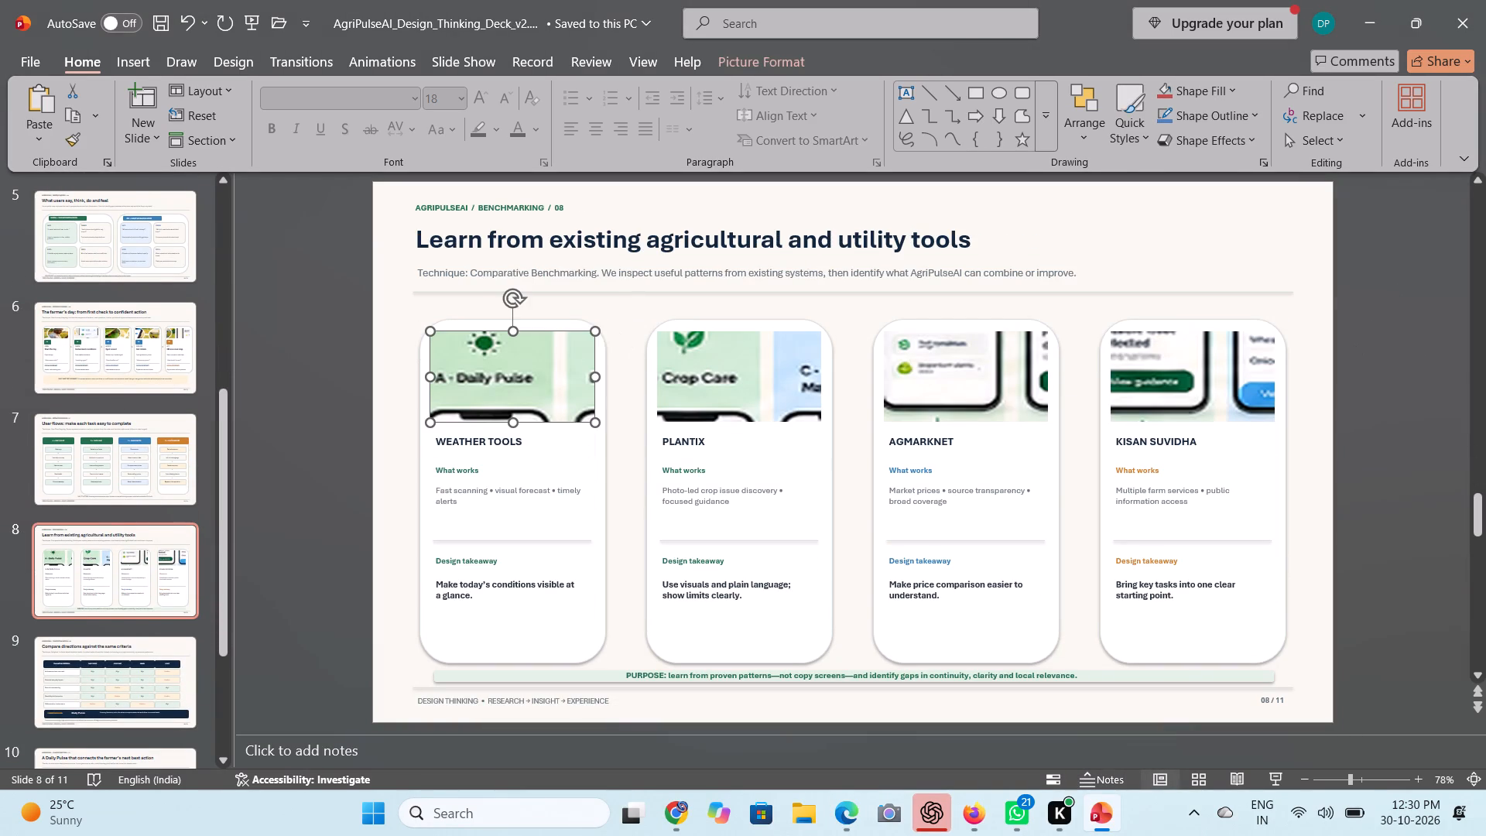
{"action": "right_click", "coordinate": [537, 376]}
{"action": "left_click", "coordinate": [656, 518]}
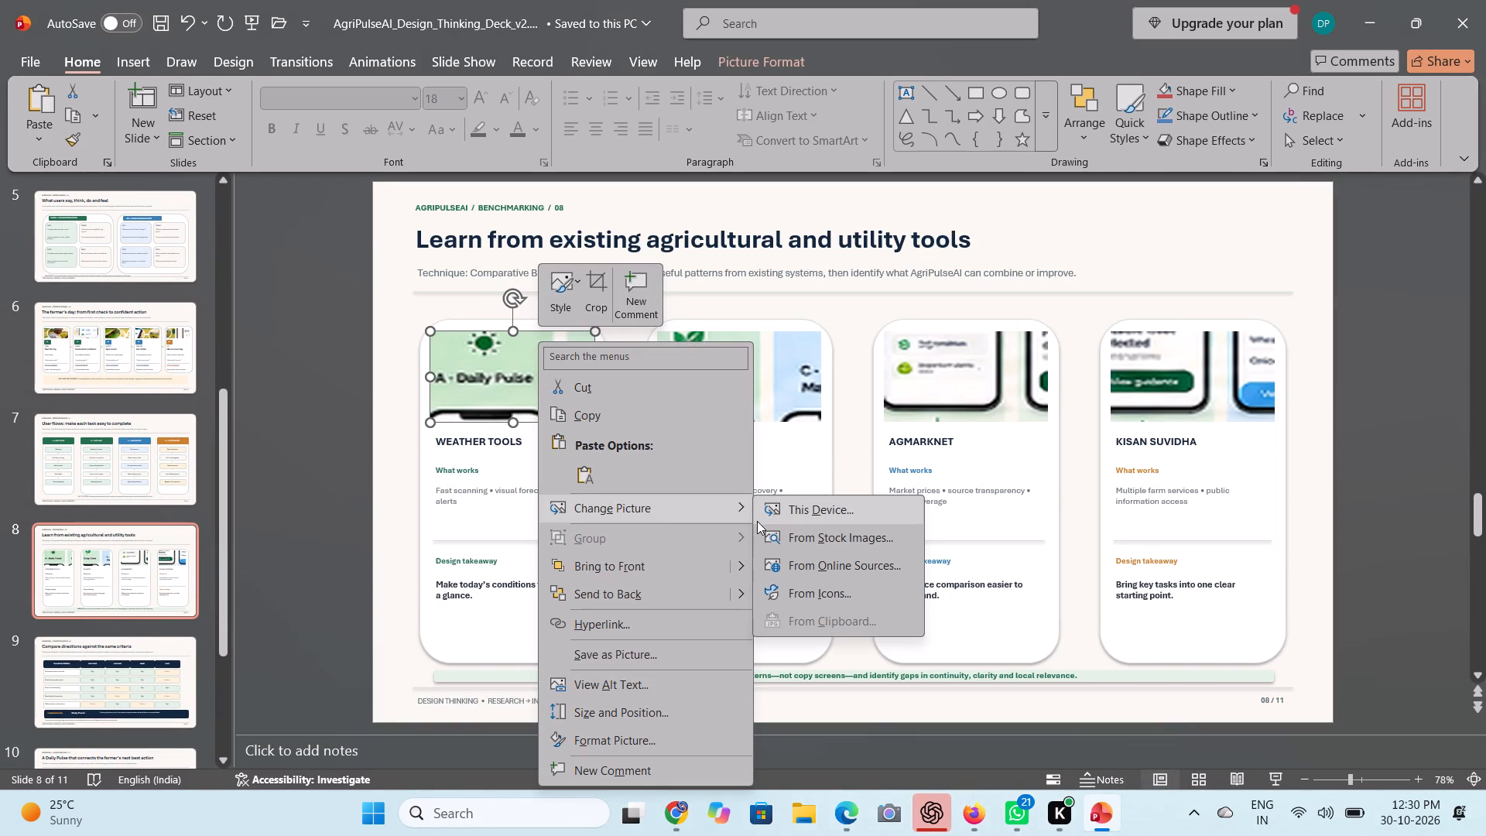
{"action": "left_click", "coordinate": [776, 516]}
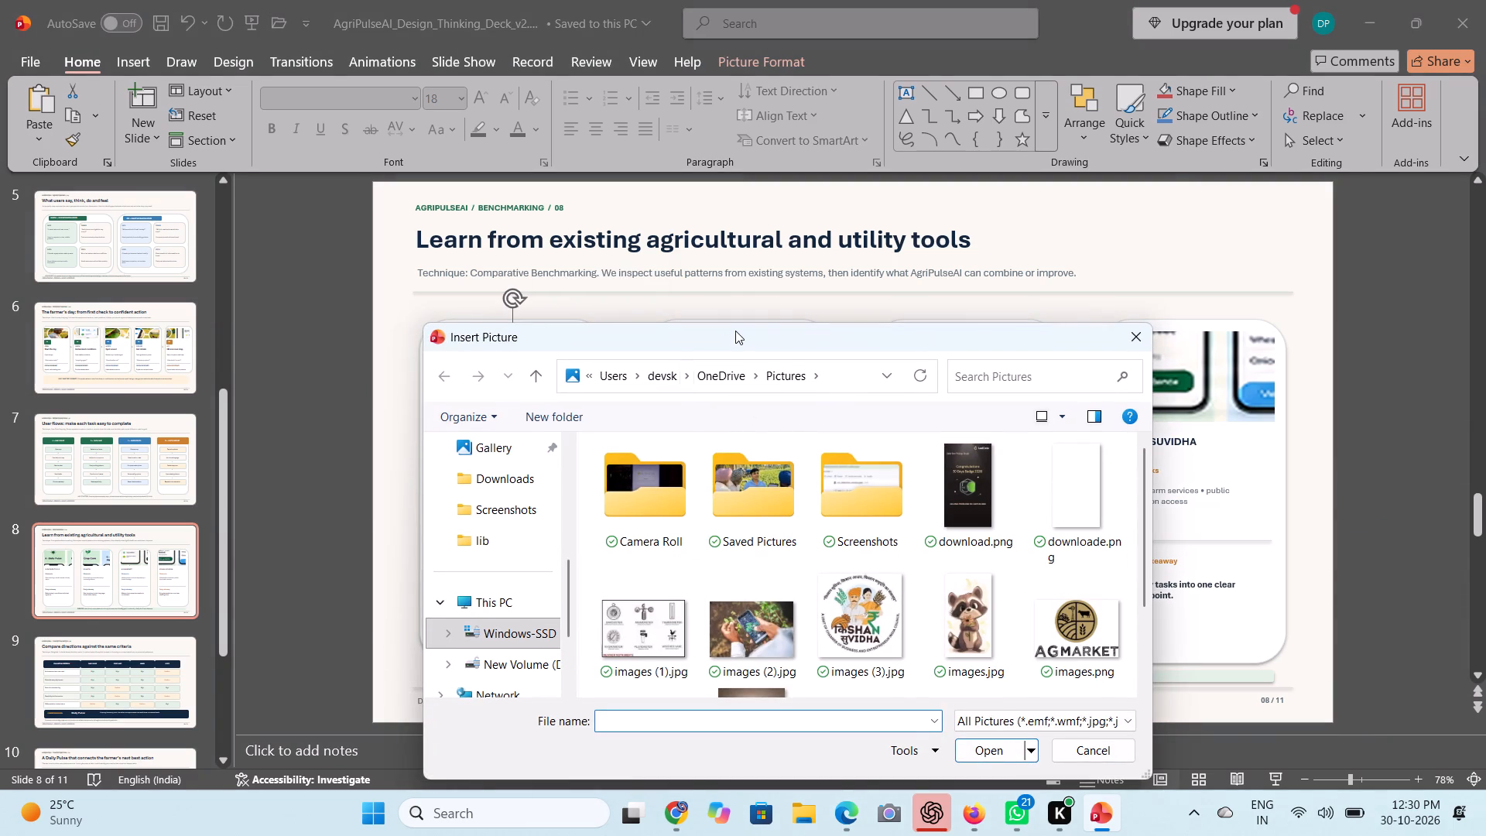
{"action": "left_click_drag", "start_coordinate": [735, 331], "coordinate": [847, 223]}
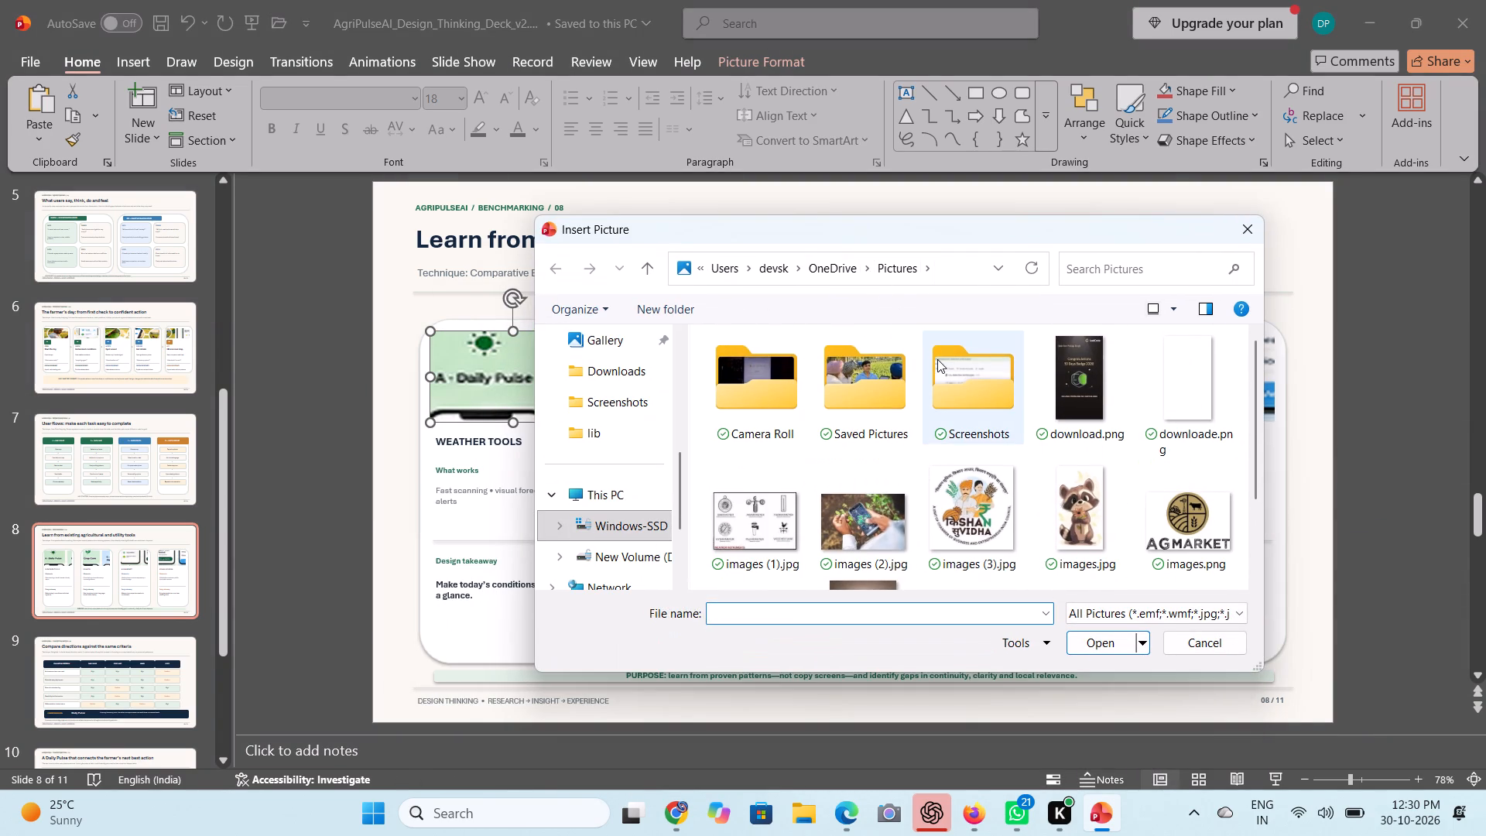
{"action": "left_click", "coordinate": [752, 506]}
{"action": "left_click", "coordinate": [1108, 645]}
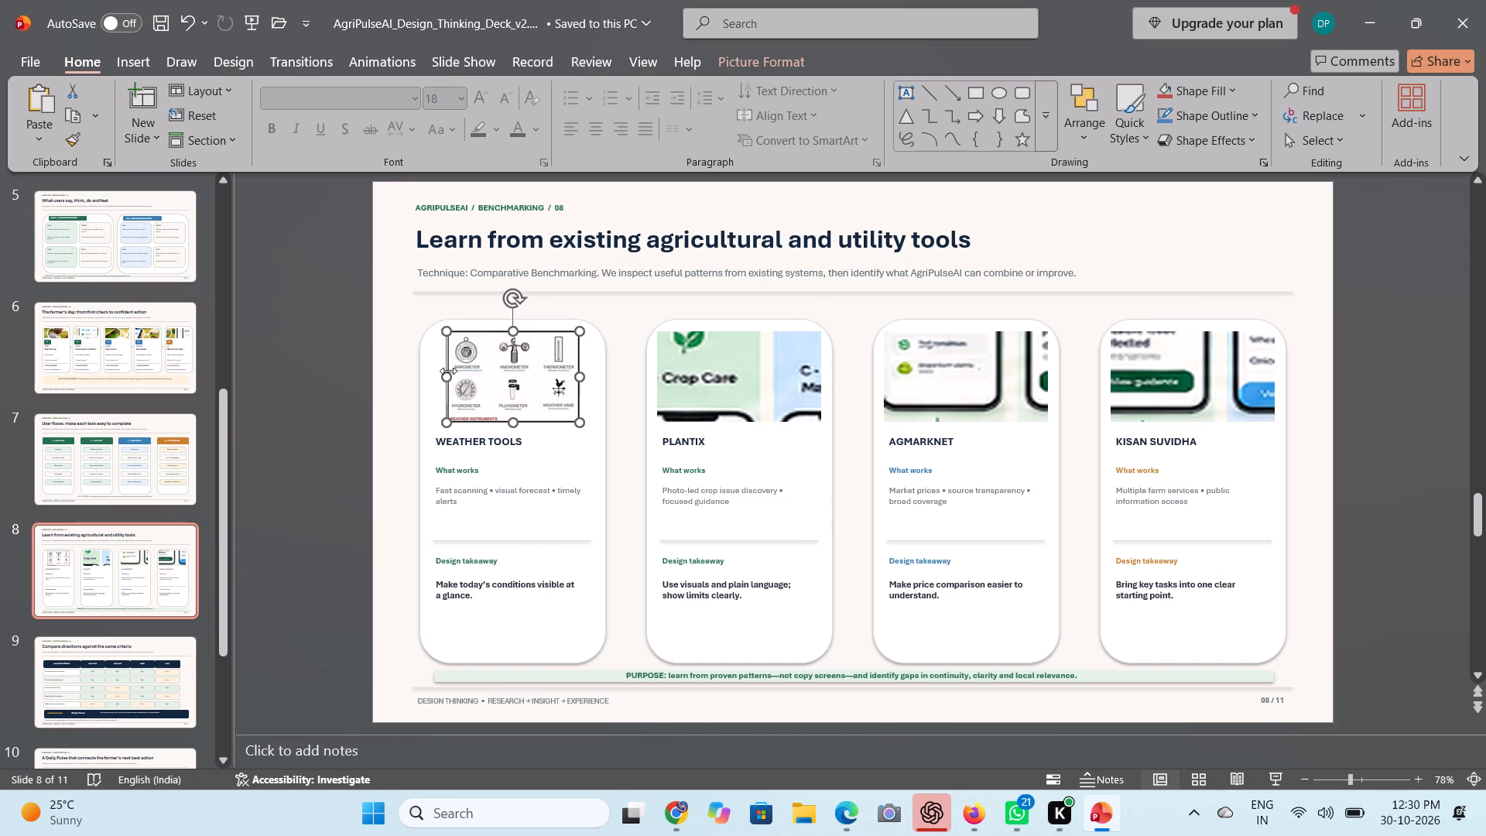
{"action": "left_click_drag", "start_coordinate": [447, 371], "coordinate": [437, 367]}
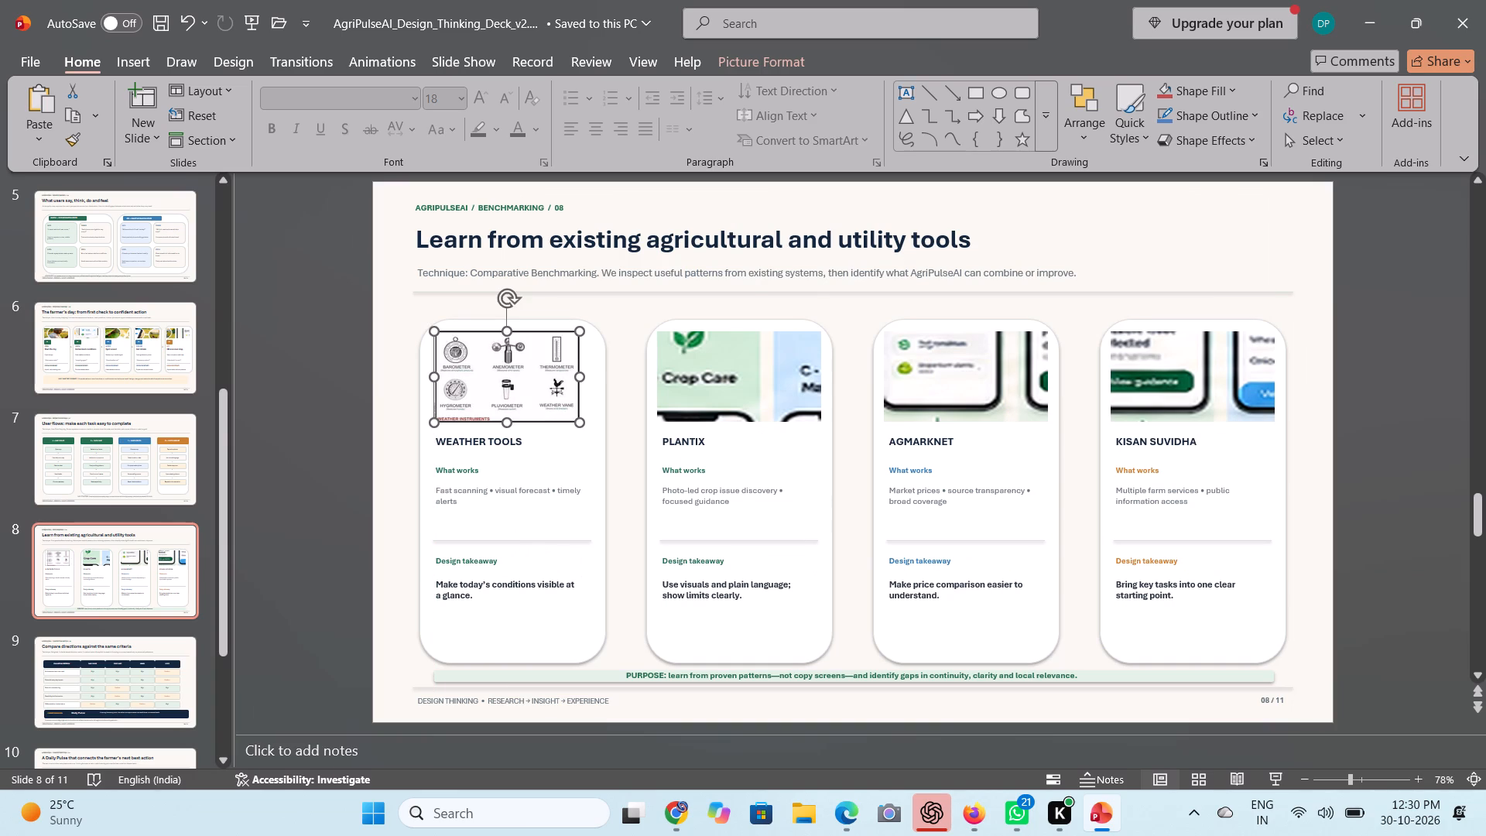
Replace the Plantix card's picture on slide 8 with images (2).jpg from the Pictures folder.
{"action": "left_click", "coordinate": [769, 366]}
{"action": "right_click", "coordinate": [769, 366]}
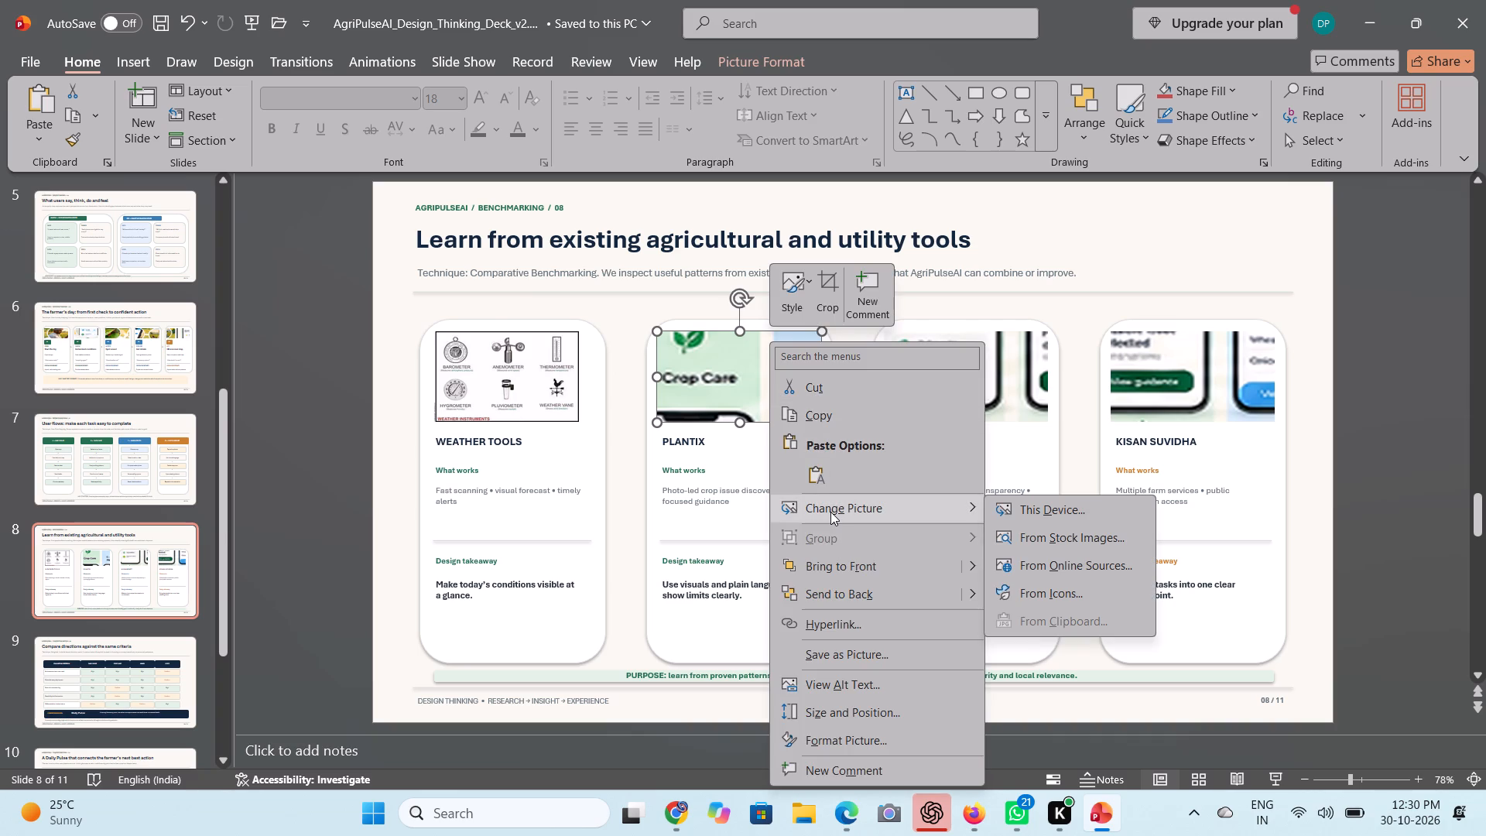
{"action": "left_click", "coordinate": [1052, 512]}
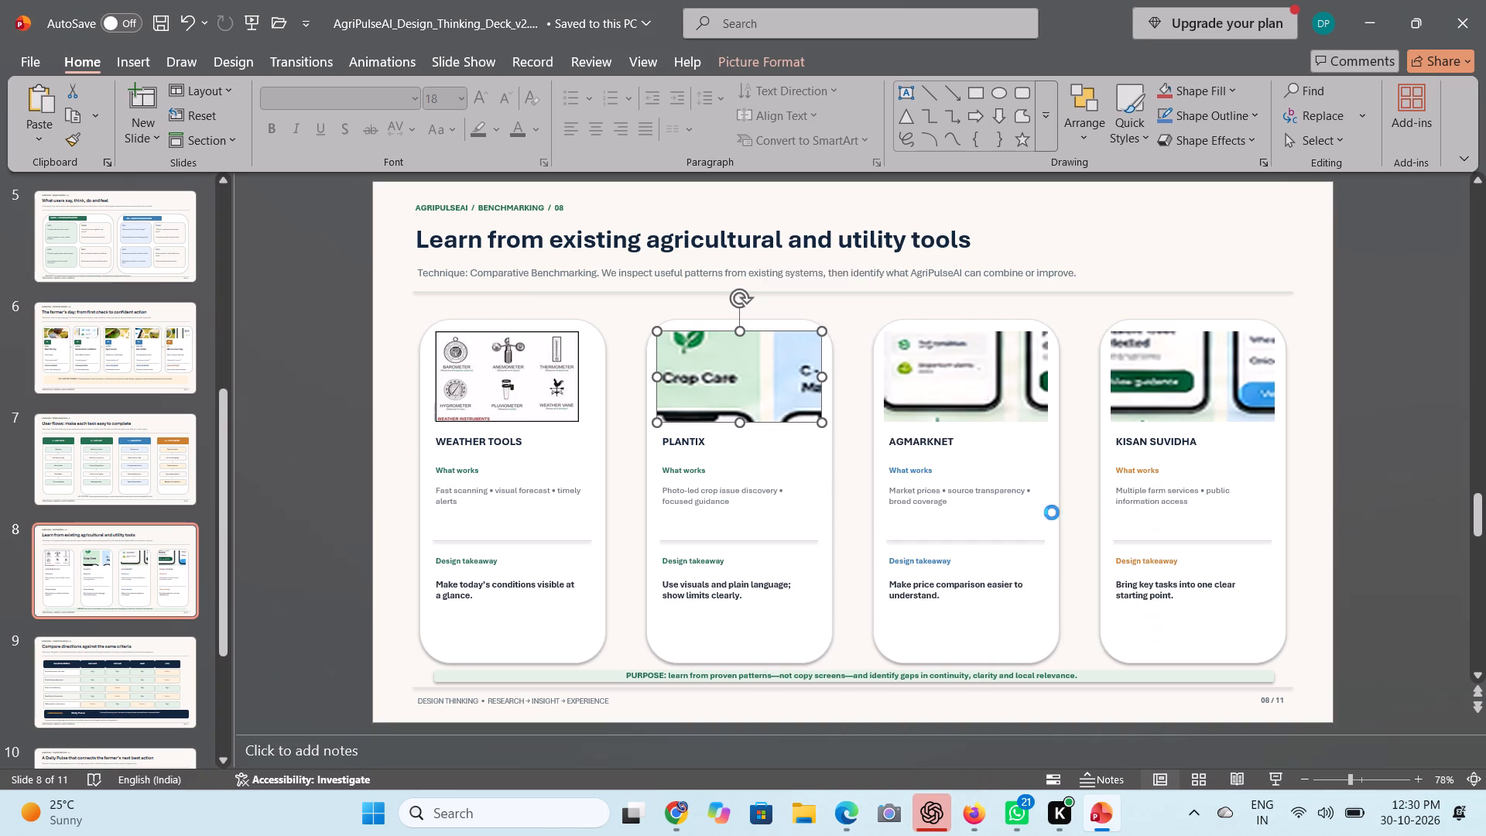
{"action": "scroll", "coordinate": [916, 502], "scroll_direction": "down", "scroll_amount": 1}
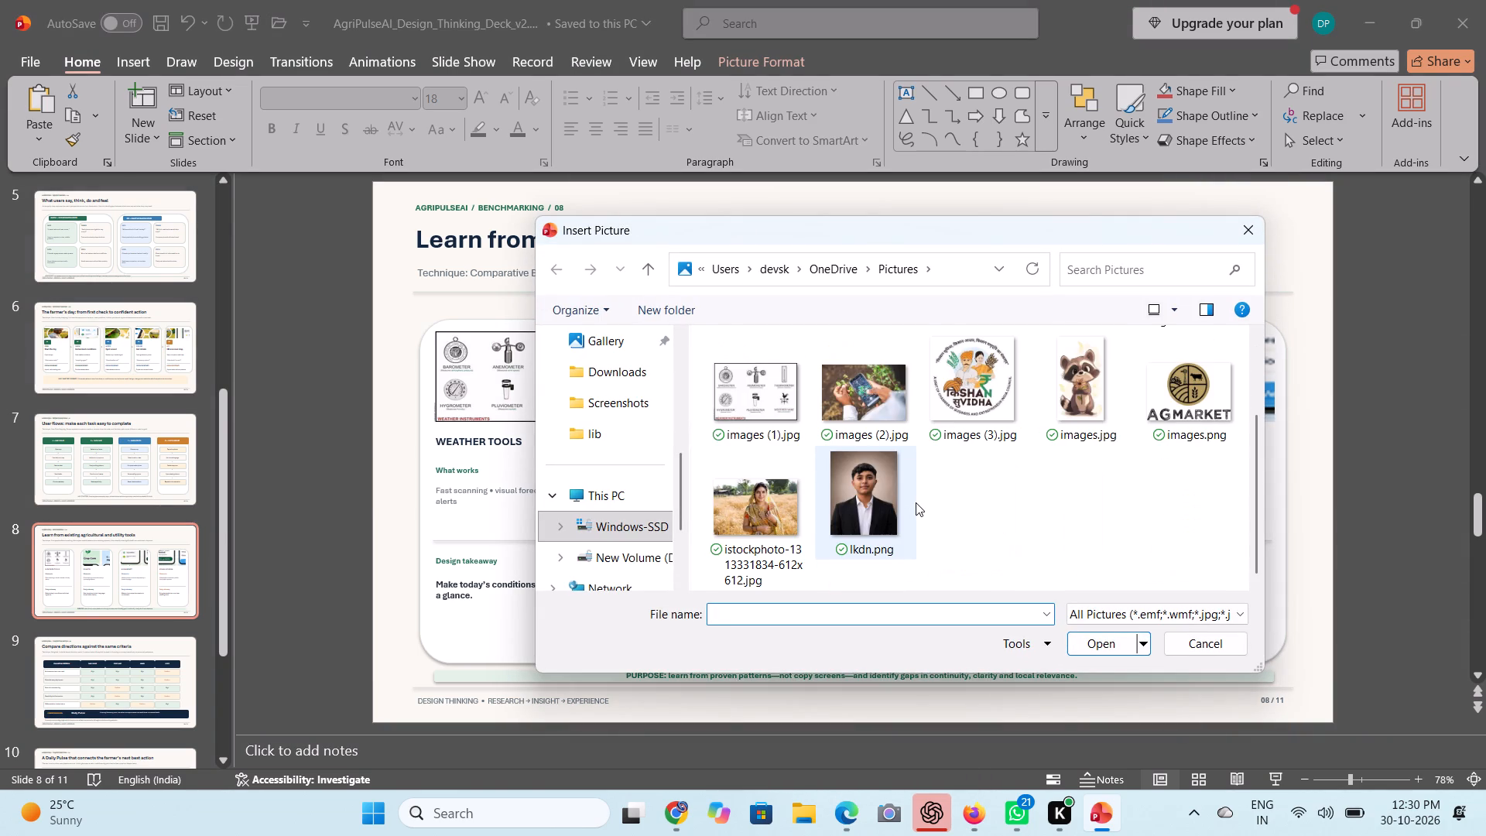
{"action": "scroll", "coordinate": [916, 502], "scroll_direction": "down", "scroll_amount": 1}
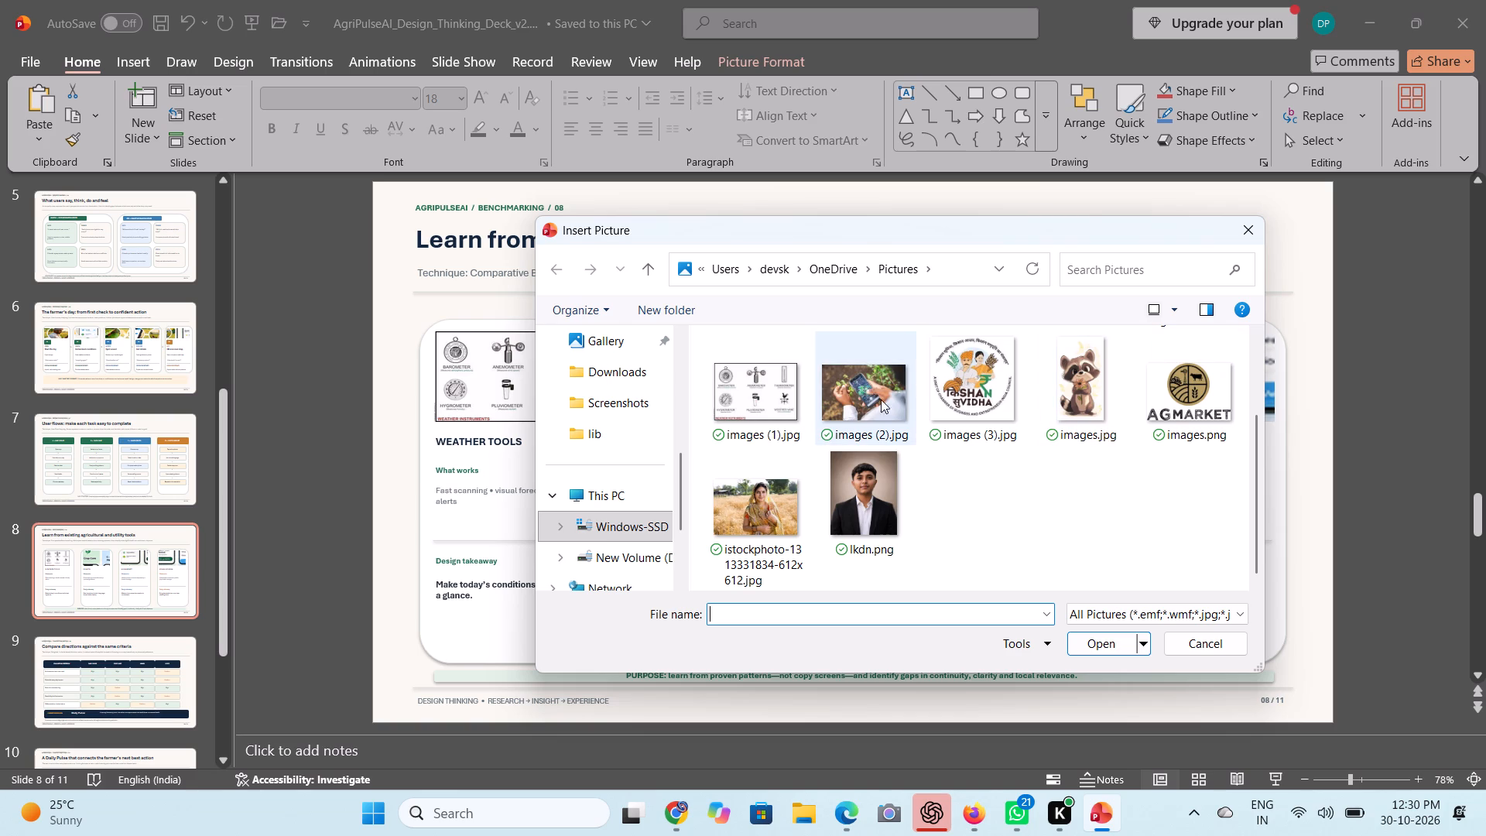
{"action": "left_click", "coordinate": [849, 392]}
{"action": "left_click", "coordinate": [1098, 642]}
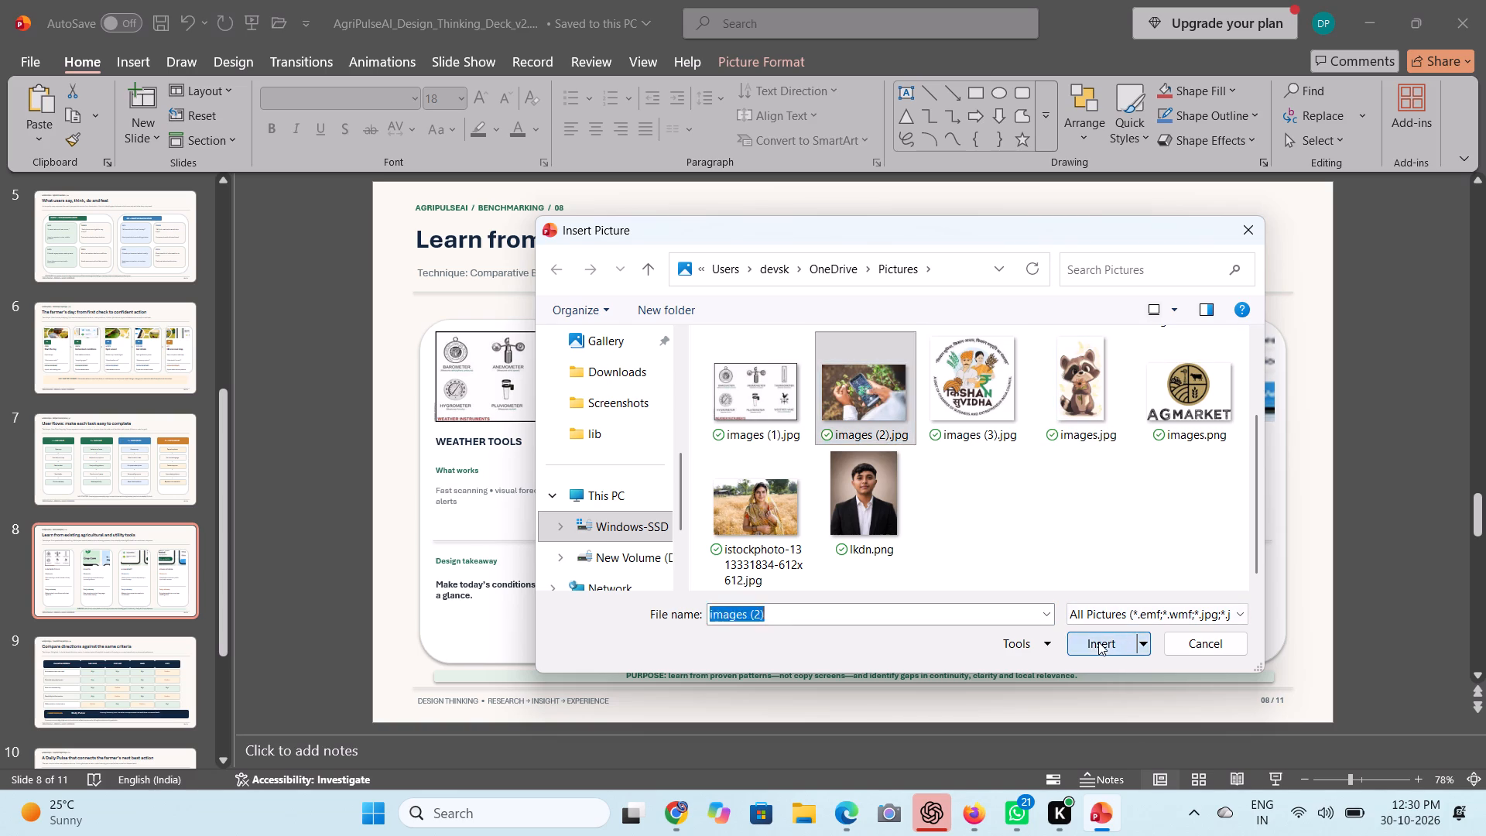
Replace the Agmarknet card's picture on slide 8 with the Agmarket logo, images.png, from the Pictures folder.
{"action": "left_click", "coordinate": [939, 392]}
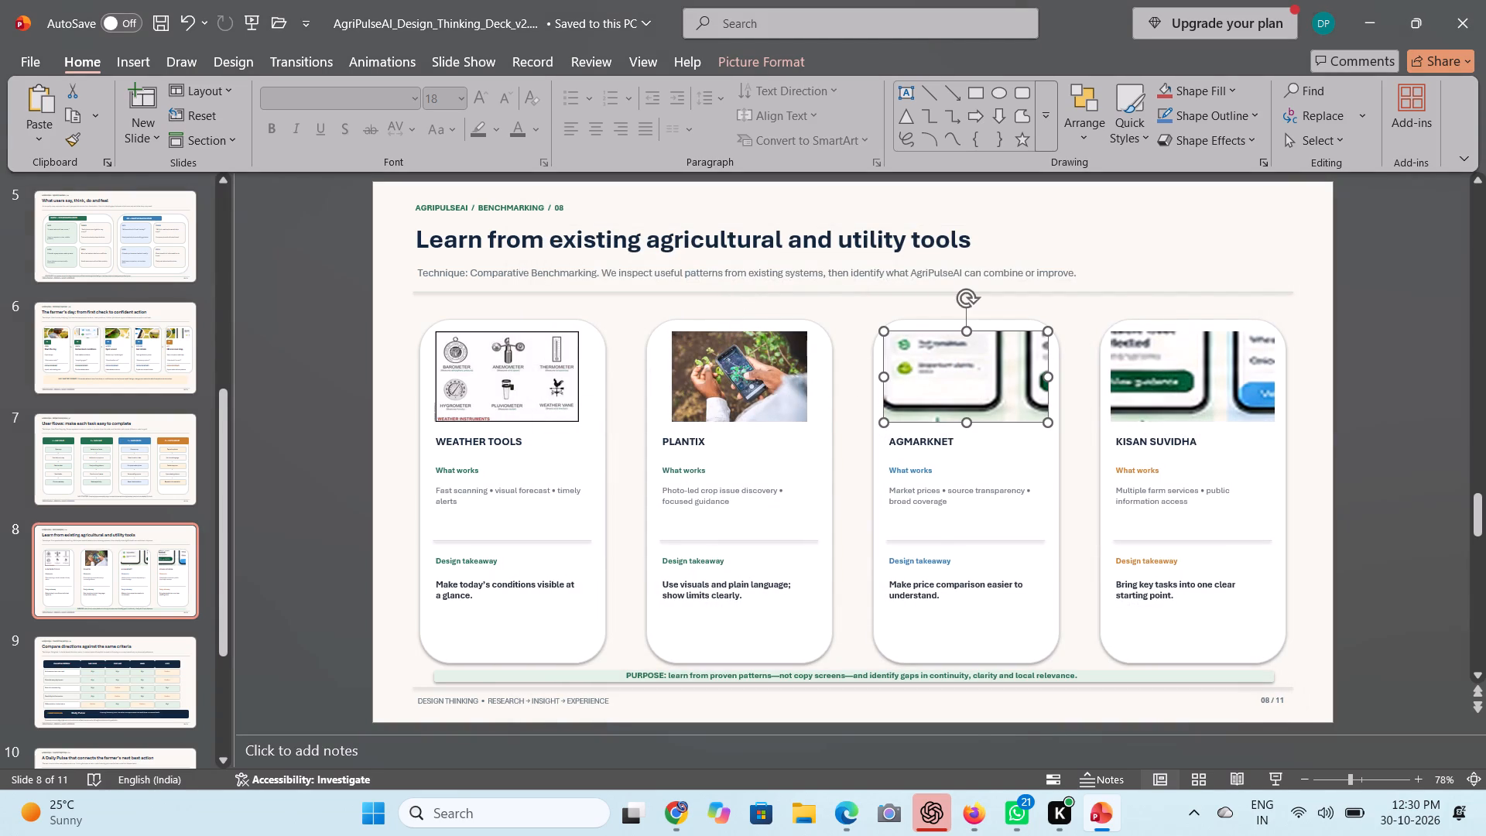
{"action": "right_click", "coordinate": [939, 392]}
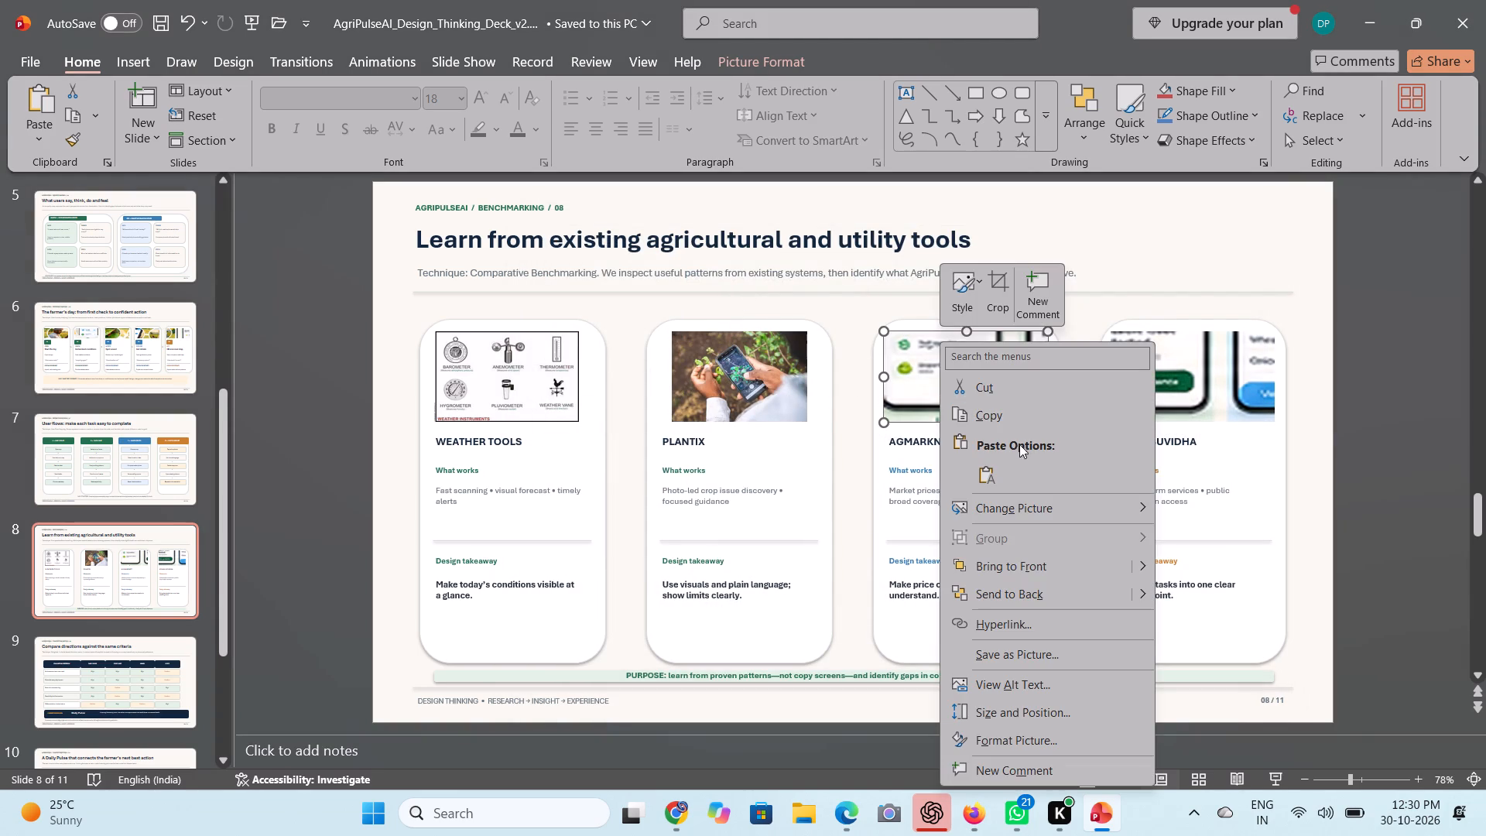
{"action": "left_click", "coordinate": [1009, 511]}
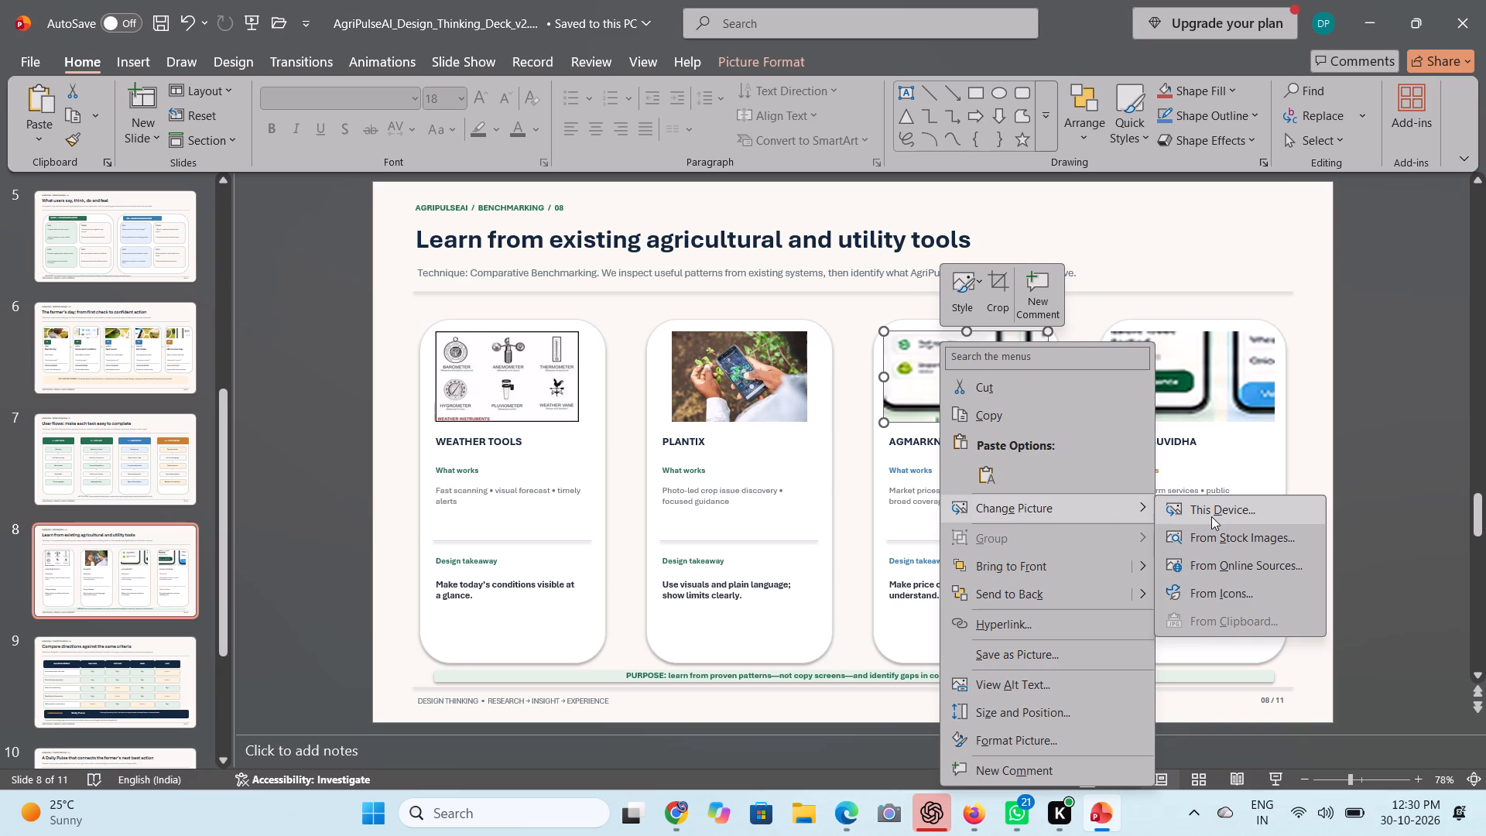
{"action": "left_click", "coordinate": [1211, 516]}
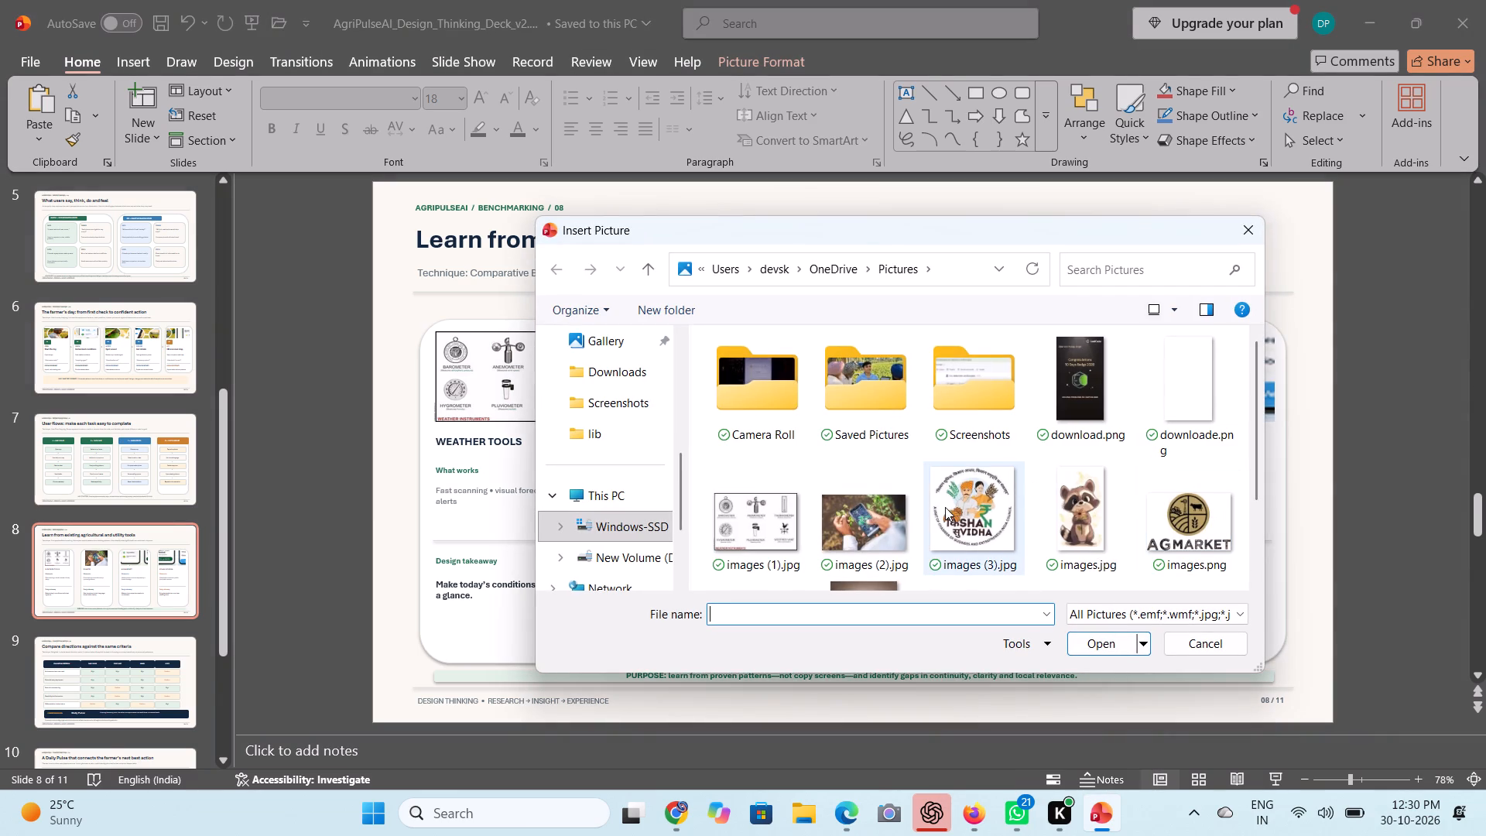
{"action": "left_click_drag", "start_coordinate": [896, 222], "coordinate": [859, 284]}
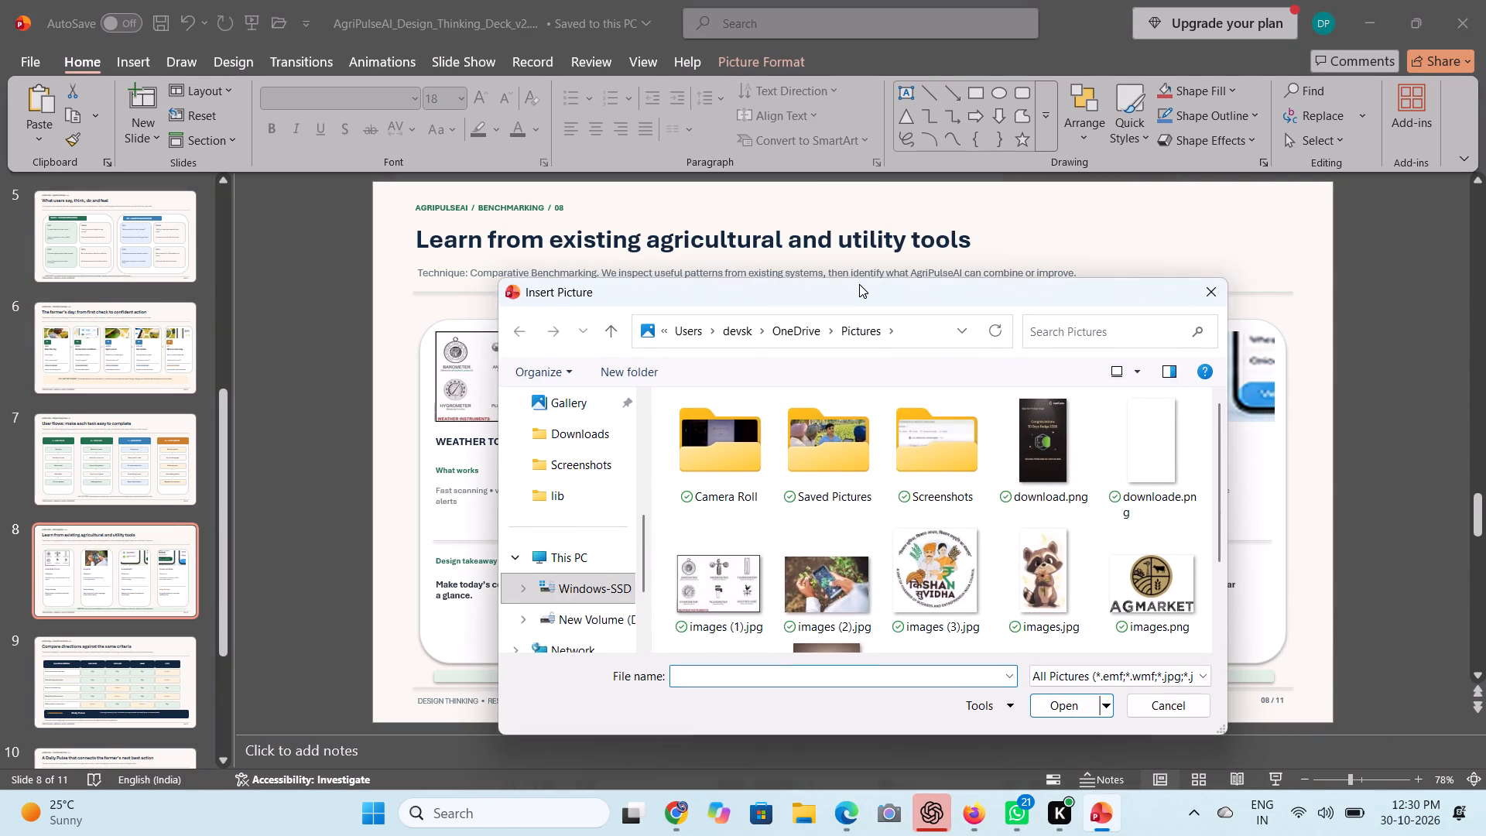
{"action": "left_click_drag", "start_coordinate": [859, 284], "coordinate": [859, 283]}
{"action": "left_click", "coordinate": [1130, 569]}
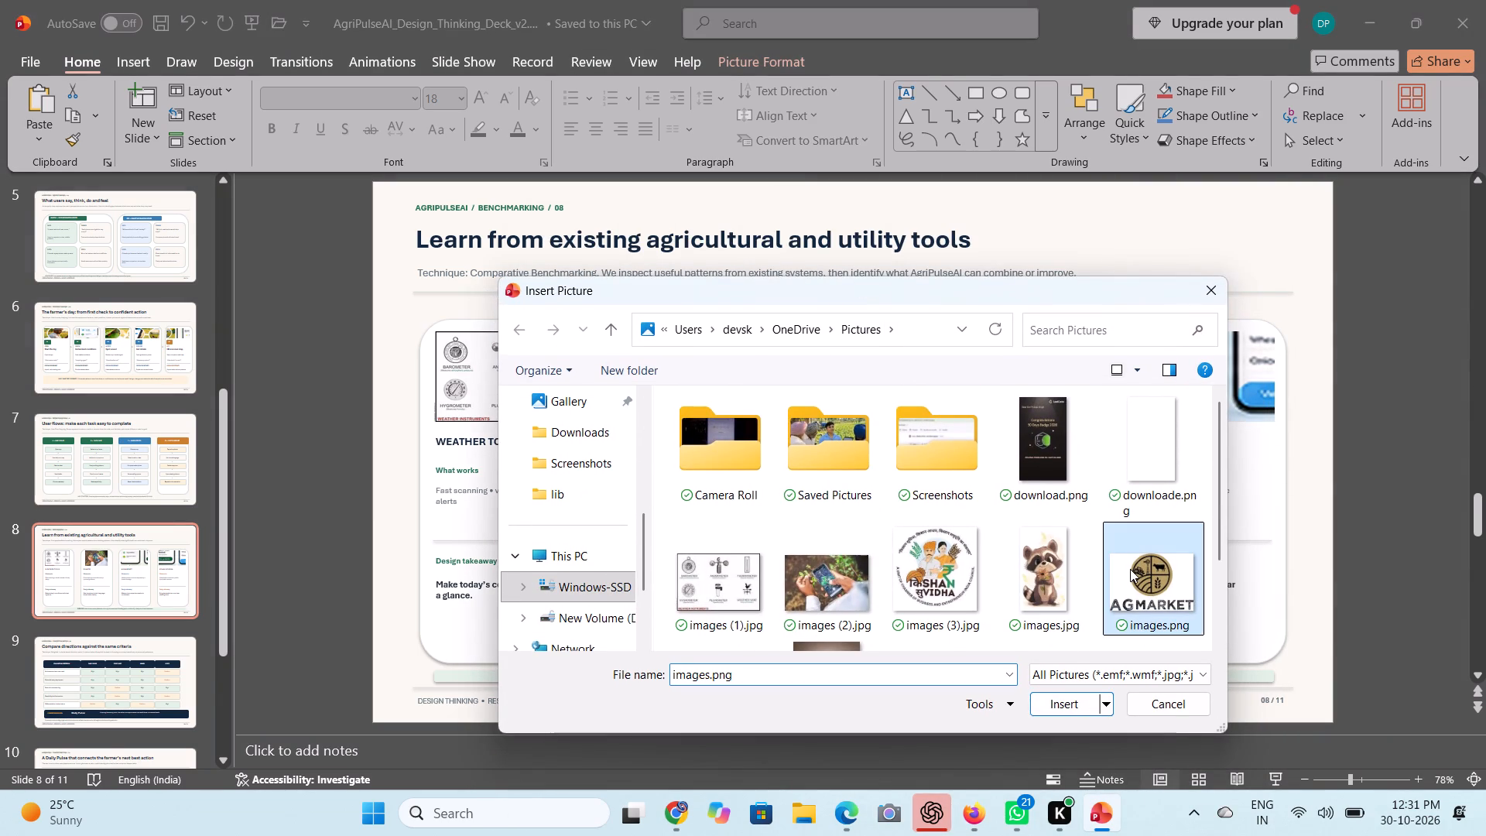
{"action": "left_click", "coordinate": [1067, 704]}
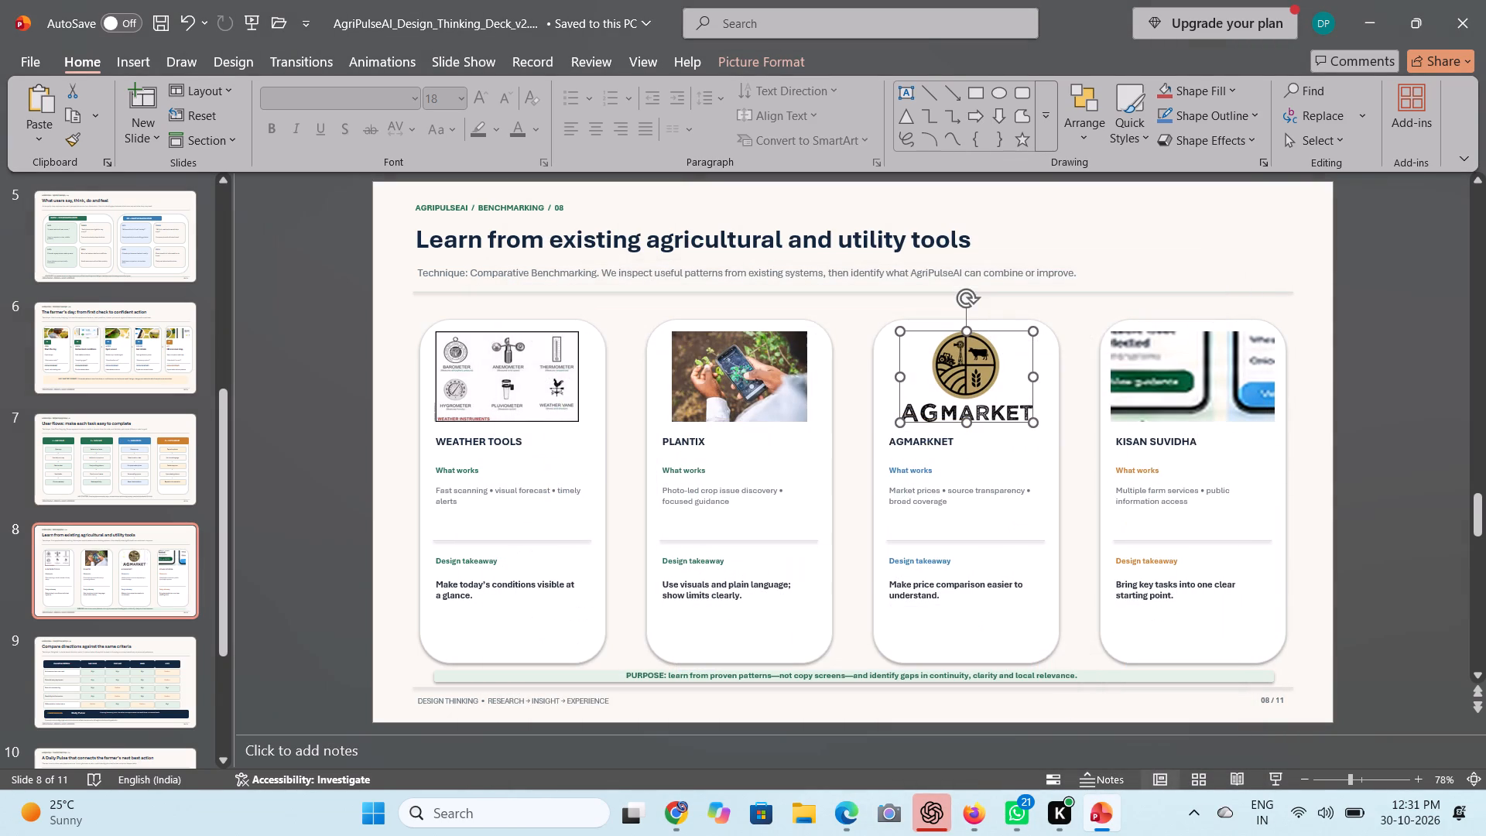
Replace the Kisan Suvidha card's picture on slide 8 with the Kisan Suvidha logo, images (3).jpg.
{"action": "left_click", "coordinate": [1197, 385]}
{"action": "right_click", "coordinate": [1197, 385]}
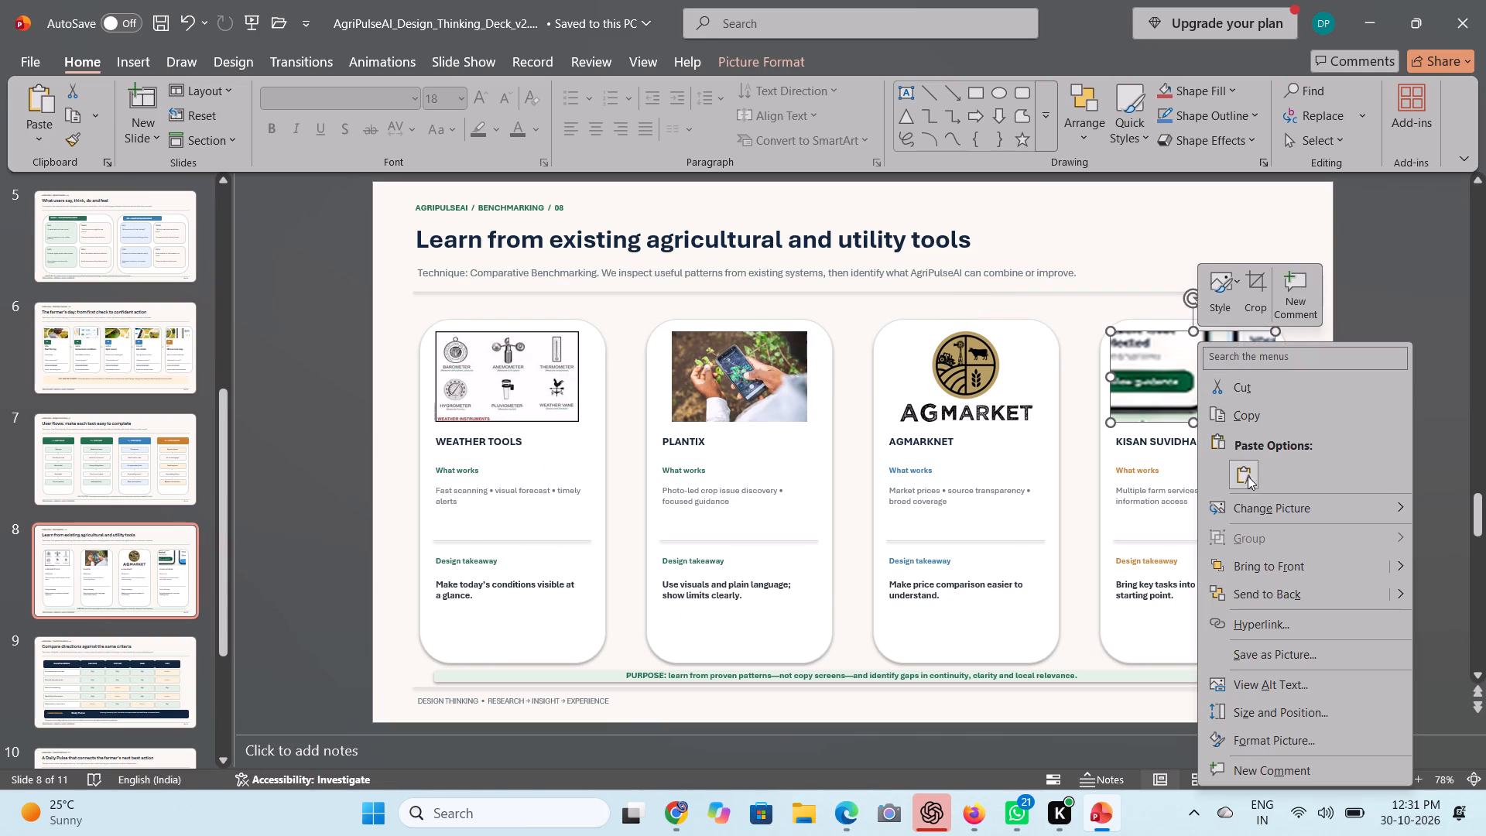
{"action": "left_click", "coordinate": [1121, 513]}
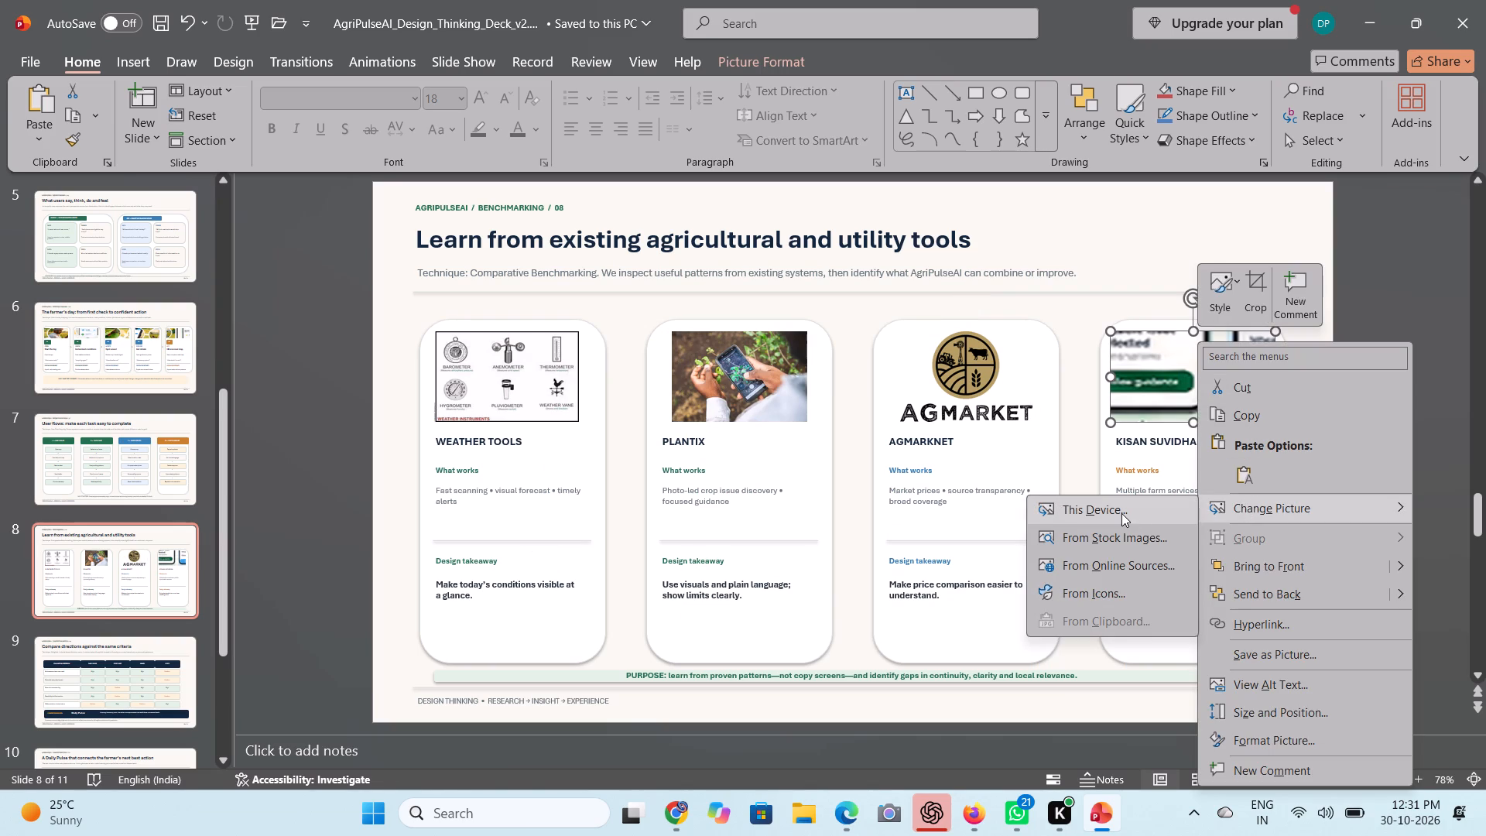
{"action": "scroll", "coordinate": [822, 492], "scroll_direction": "down", "scroll_amount": 2}
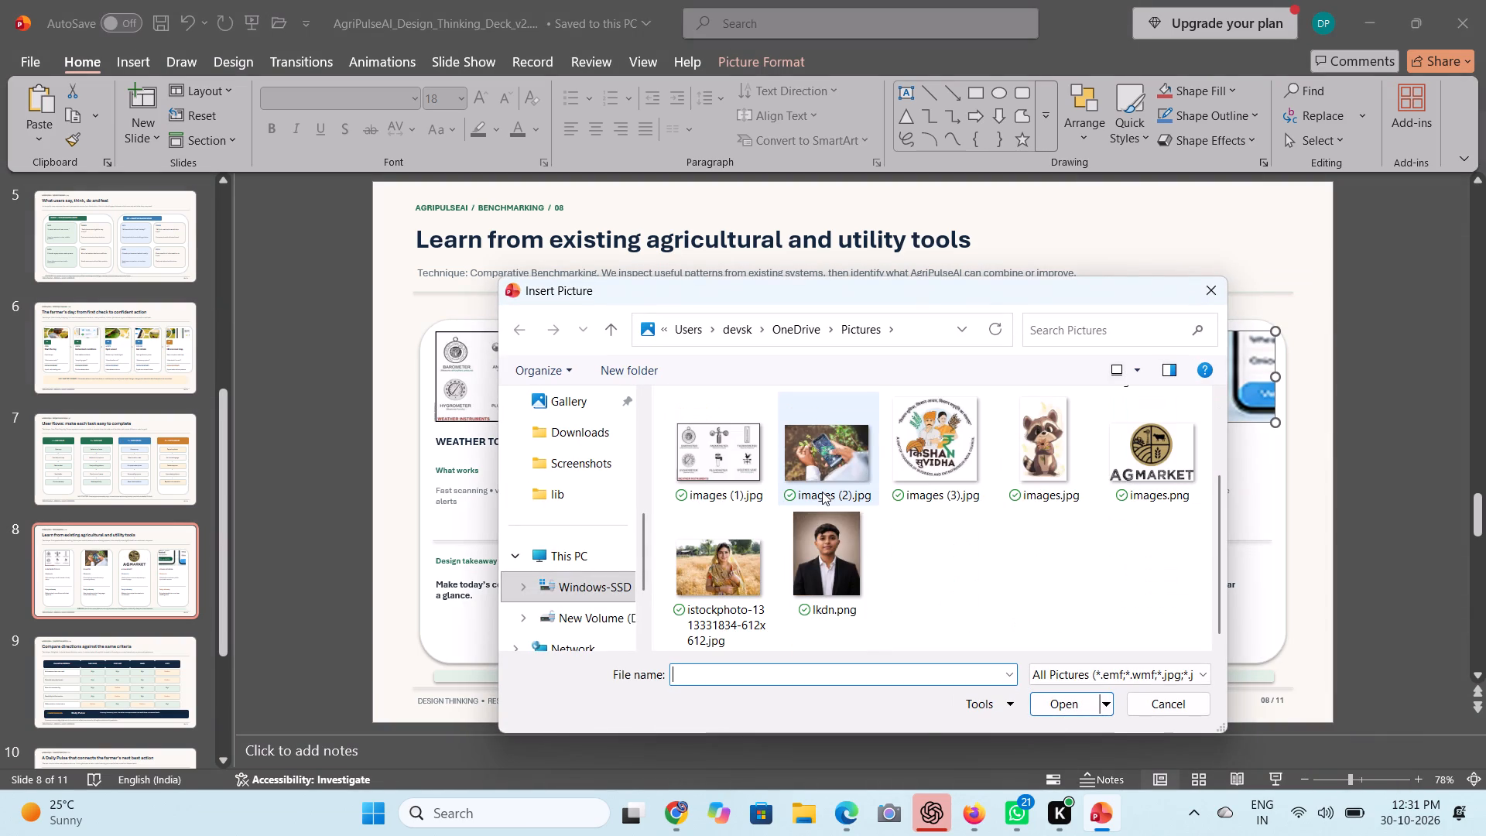
{"action": "left_click", "coordinate": [942, 445]}
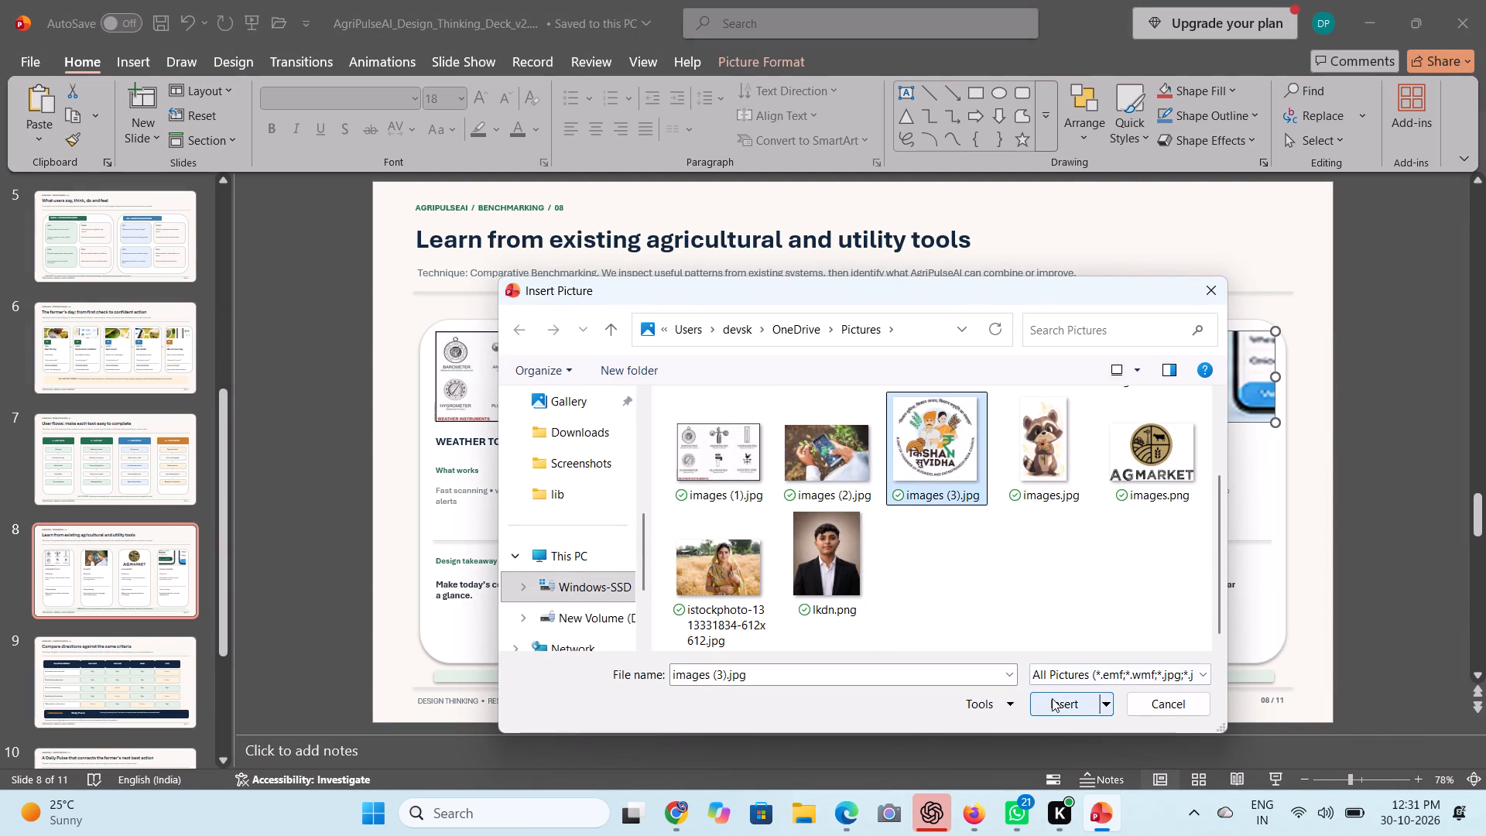
{"action": "left_click", "coordinate": [1052, 698]}
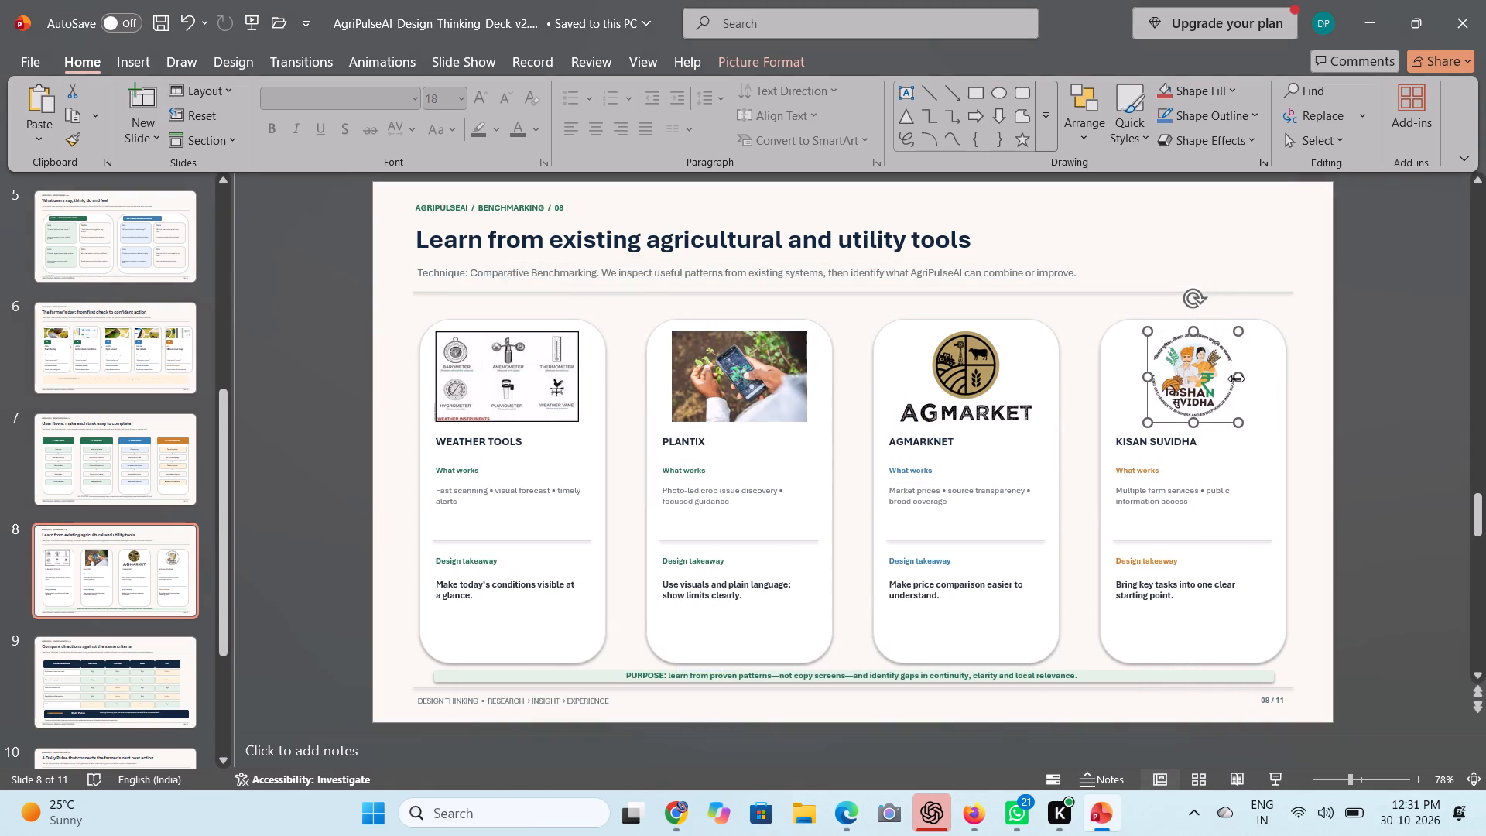
Stretch the Kisan Suvidha logo wider on both sides to fill more of its card's width.
{"action": "left_click_drag", "start_coordinate": [1236, 373], "coordinate": [1257, 376]}
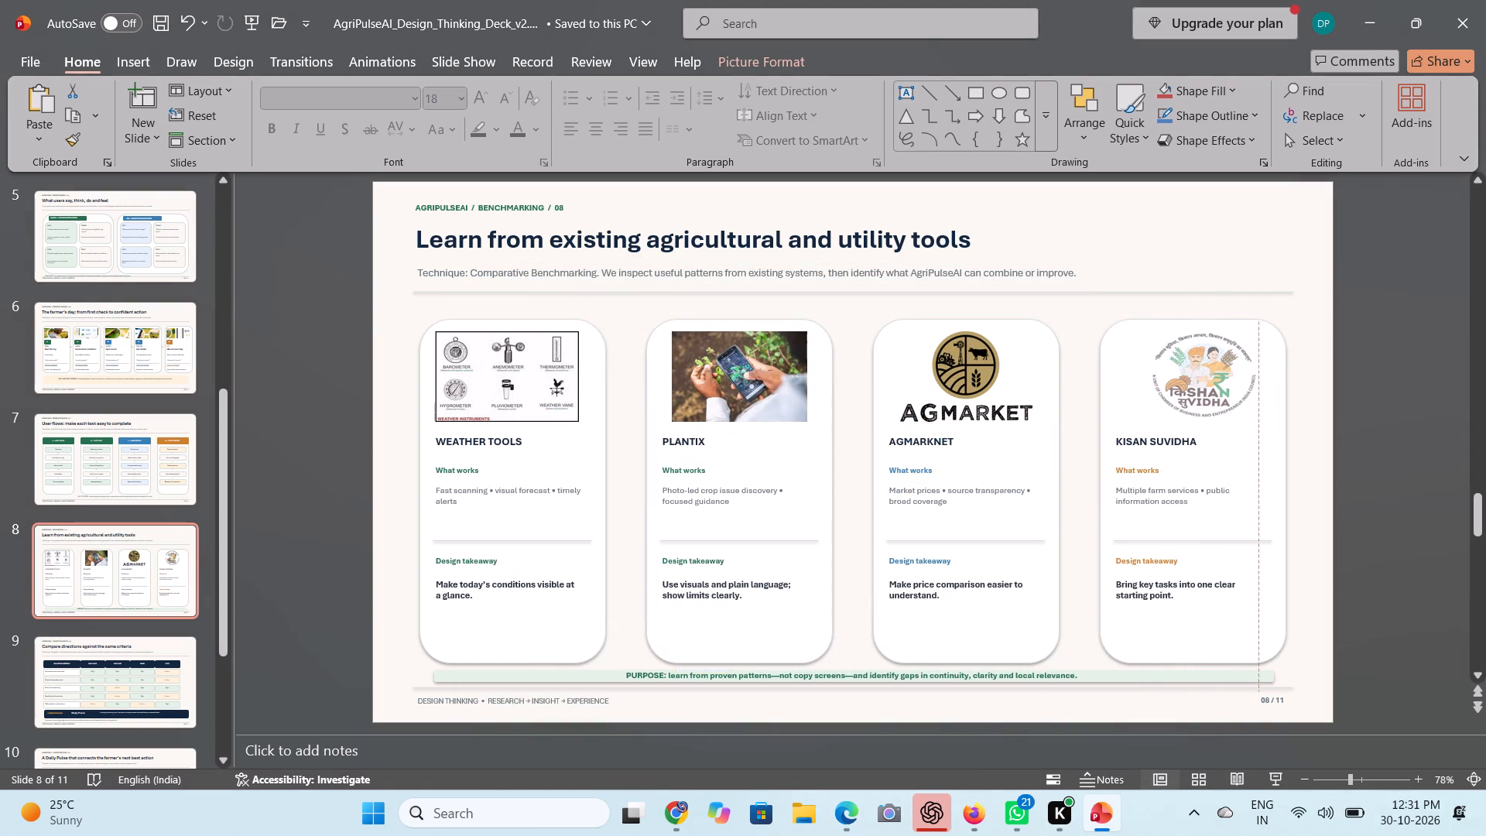
{"action": "left_click_drag", "start_coordinate": [1257, 376], "coordinate": [1256, 377]}
{"action": "left_click_drag", "start_coordinate": [1149, 377], "coordinate": [1130, 377]}
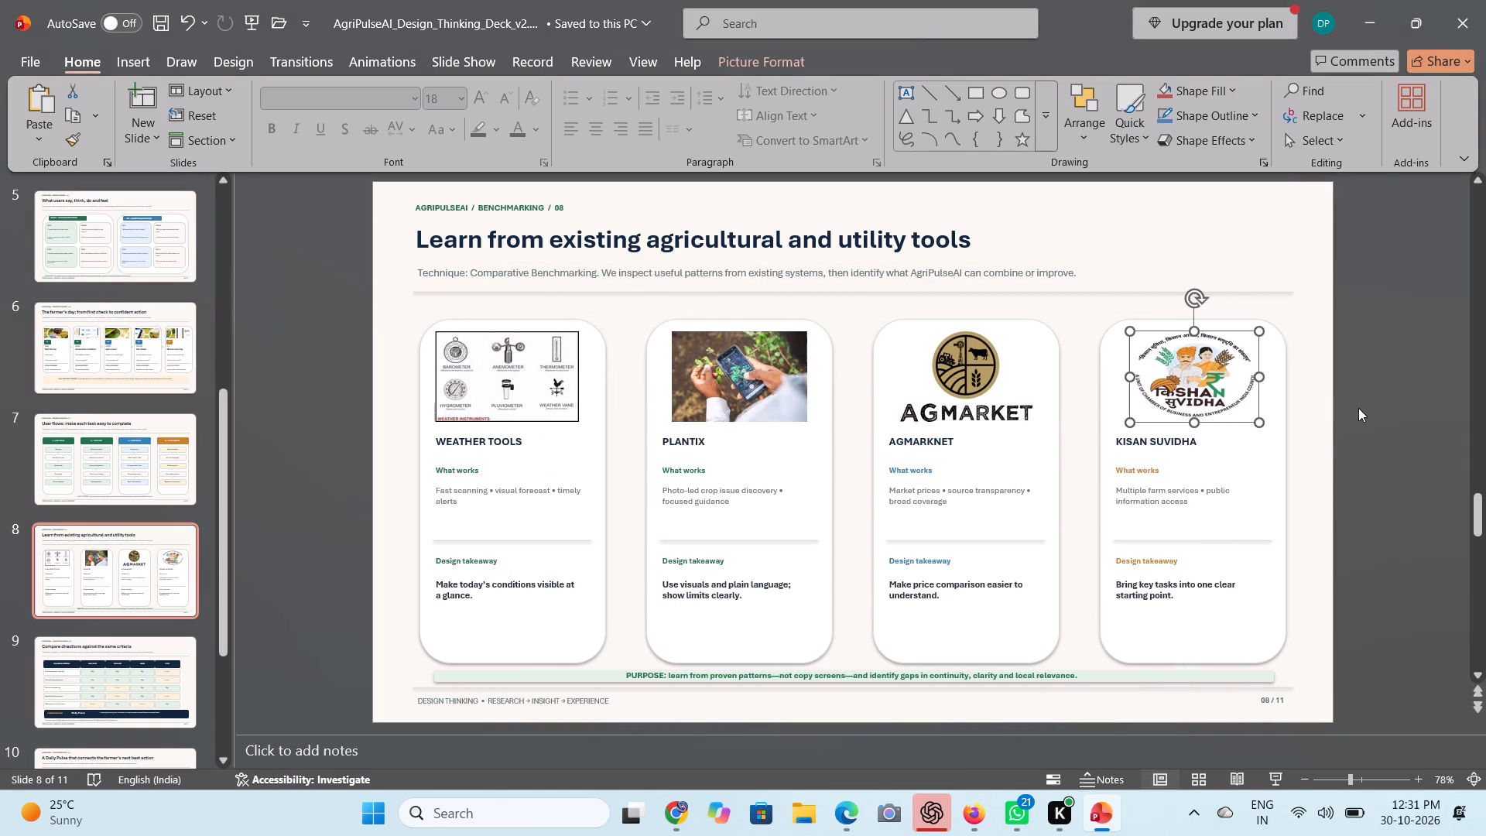
{"action": "left_click", "coordinate": [1358, 408]}
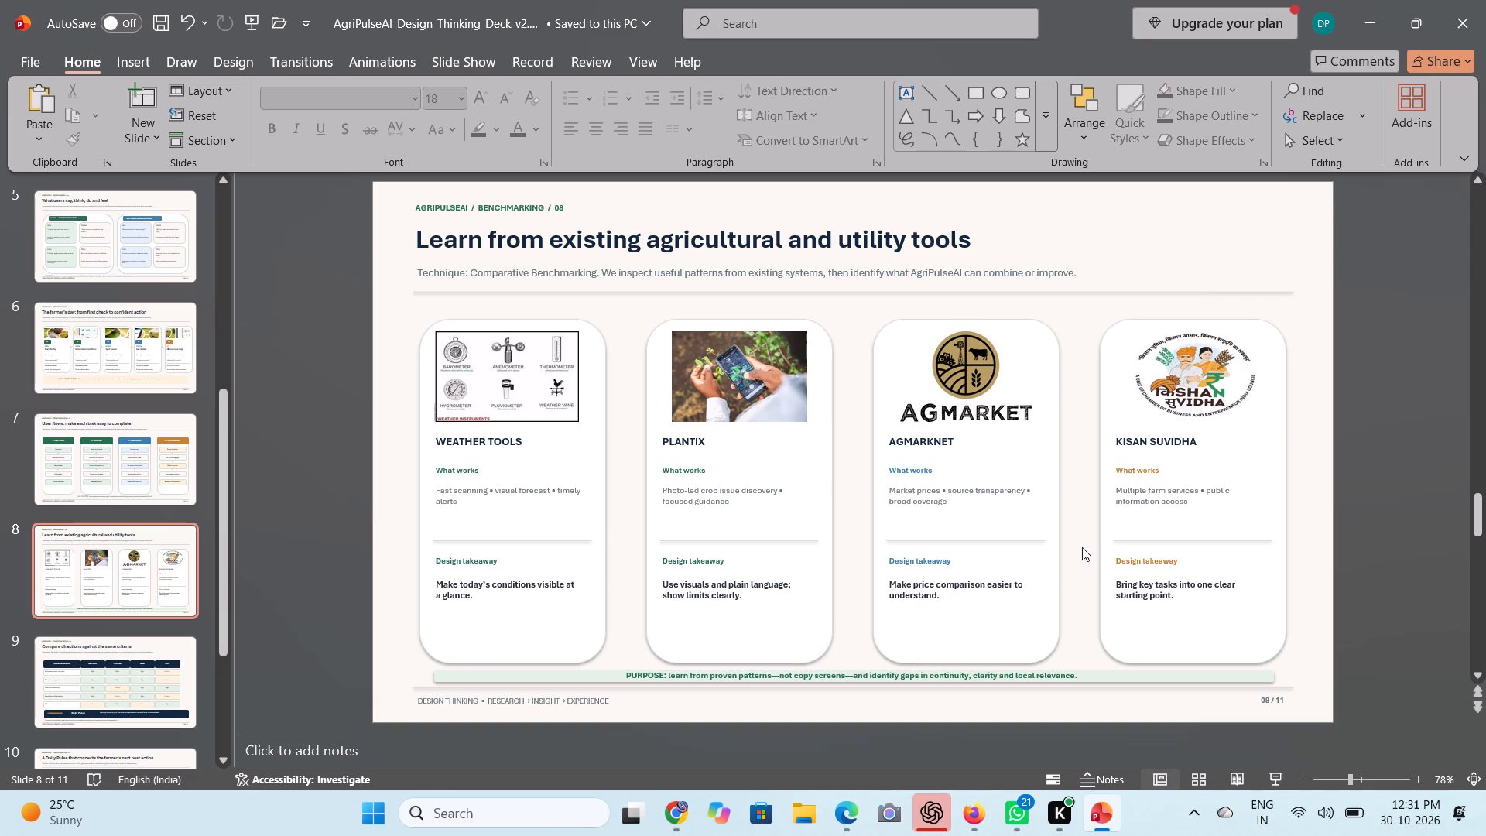
On slide 2, move the divider line in the dark problem card down between "selling options." and the "Design goal" heading.
{"action": "scroll", "coordinate": [1082, 547], "scroll_direction": "down", "scroll_amount": 3}
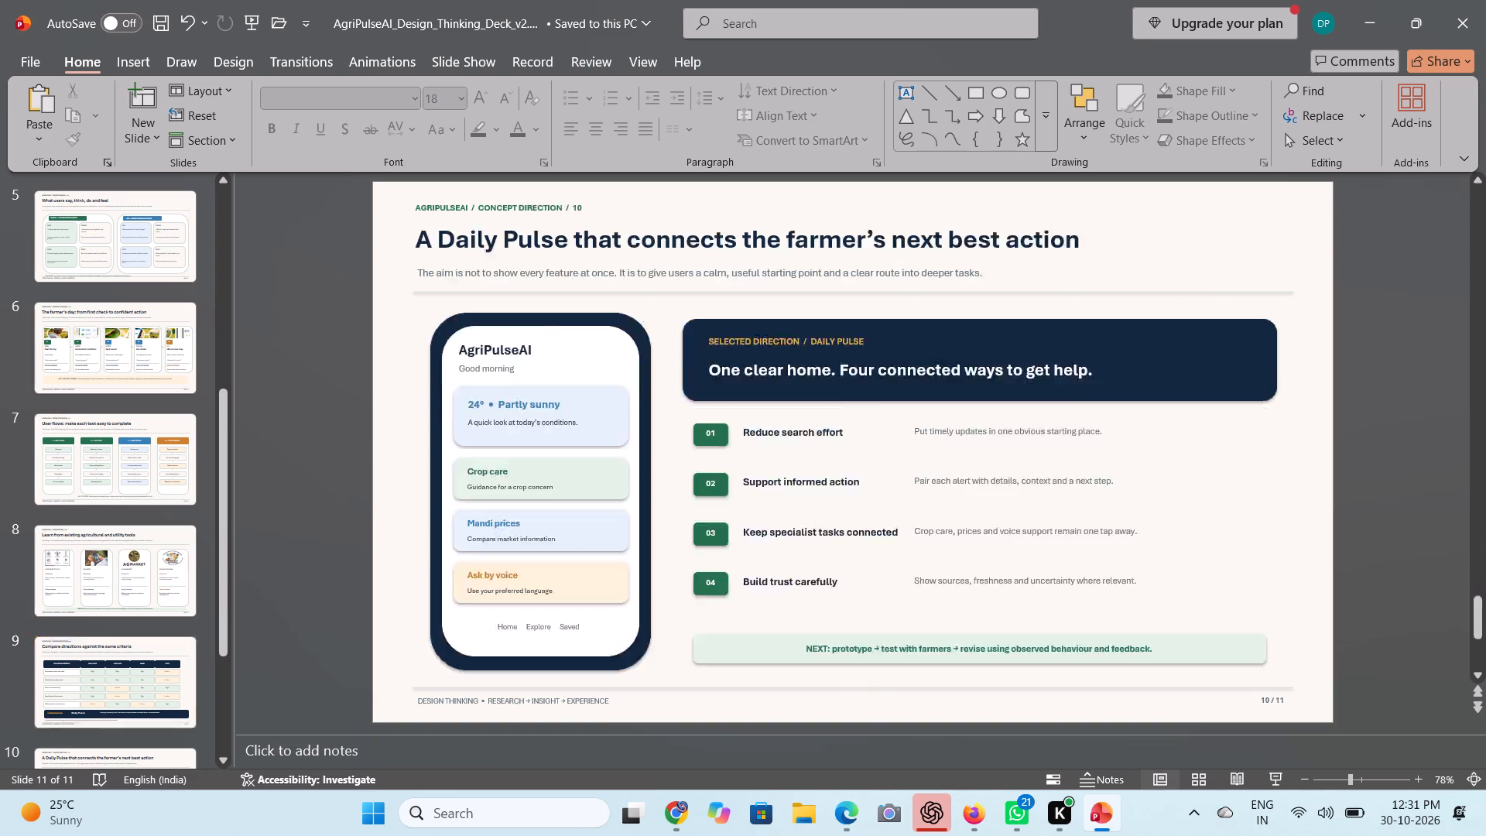
{"action": "scroll", "coordinate": [1082, 547], "scroll_direction": "down", "scroll_amount": 6}
{"action": "scroll", "coordinate": [1082, 547], "scroll_direction": "up", "scroll_amount": 11}
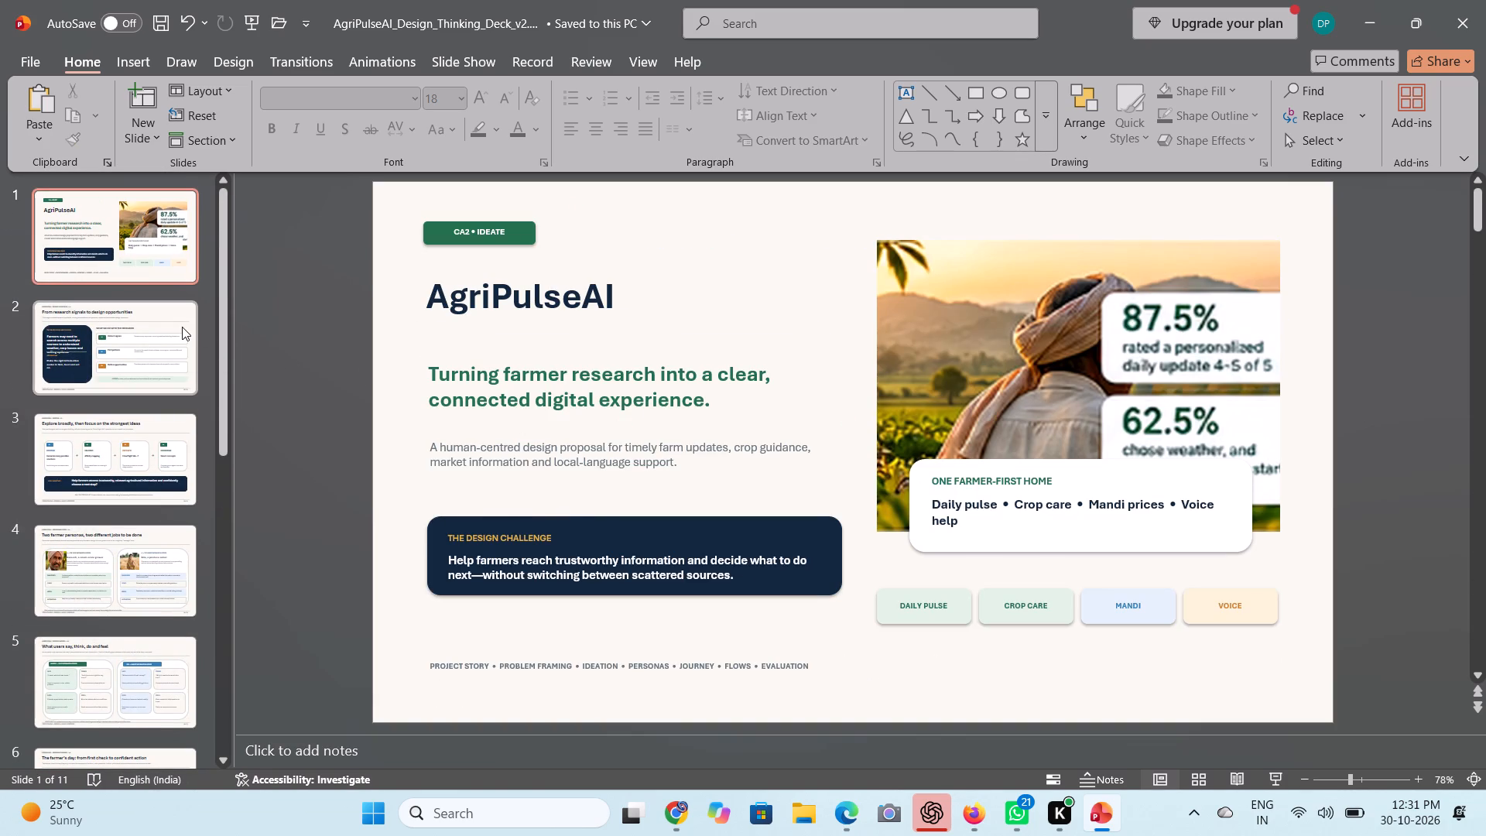
{"action": "left_click", "coordinate": [153, 331]}
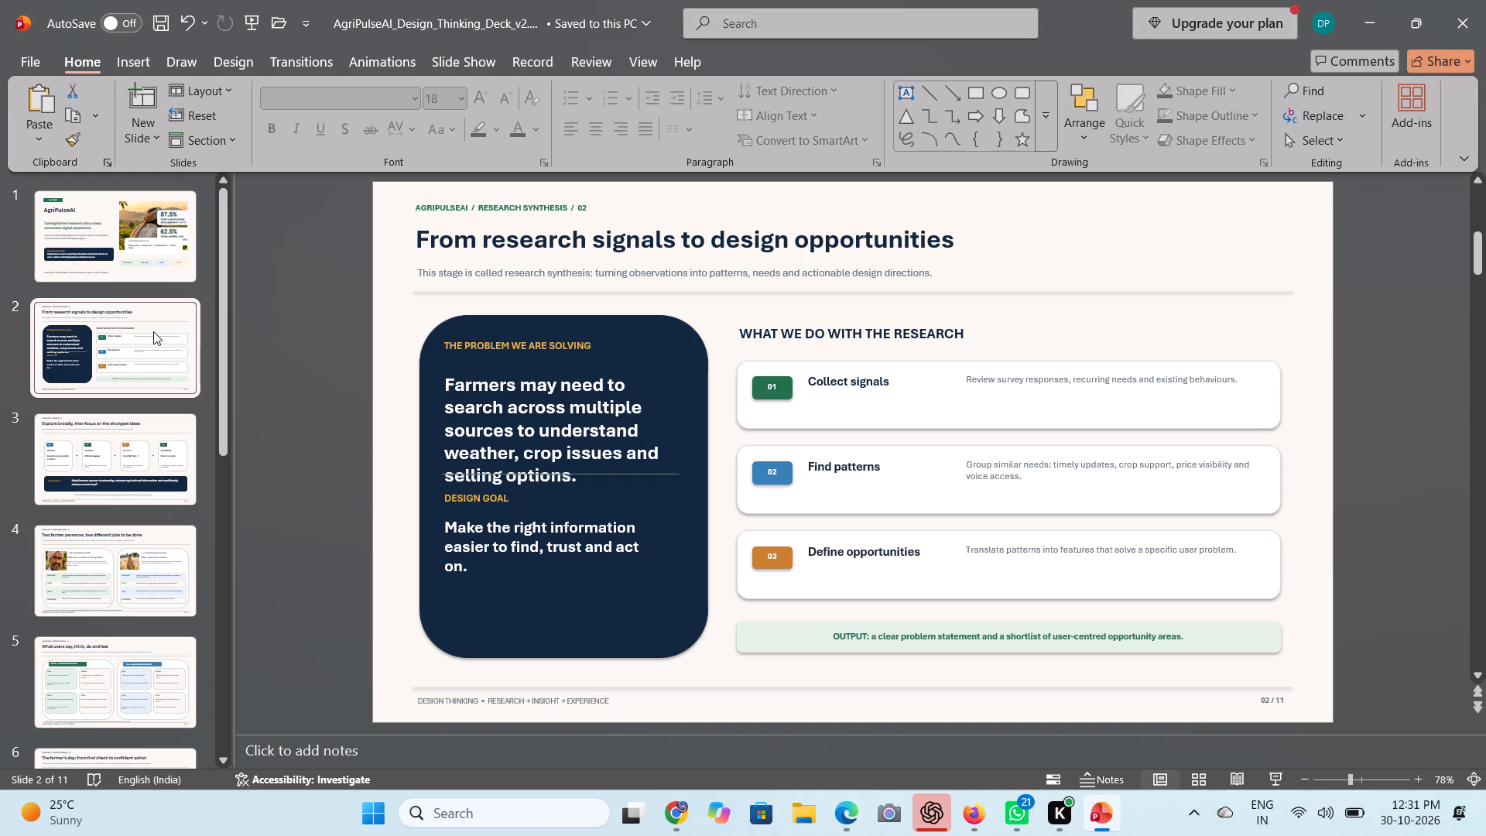
{"action": "left_click", "coordinate": [612, 474]}
{"action": "left_click_drag", "start_coordinate": [612, 474], "coordinate": [608, 486]}
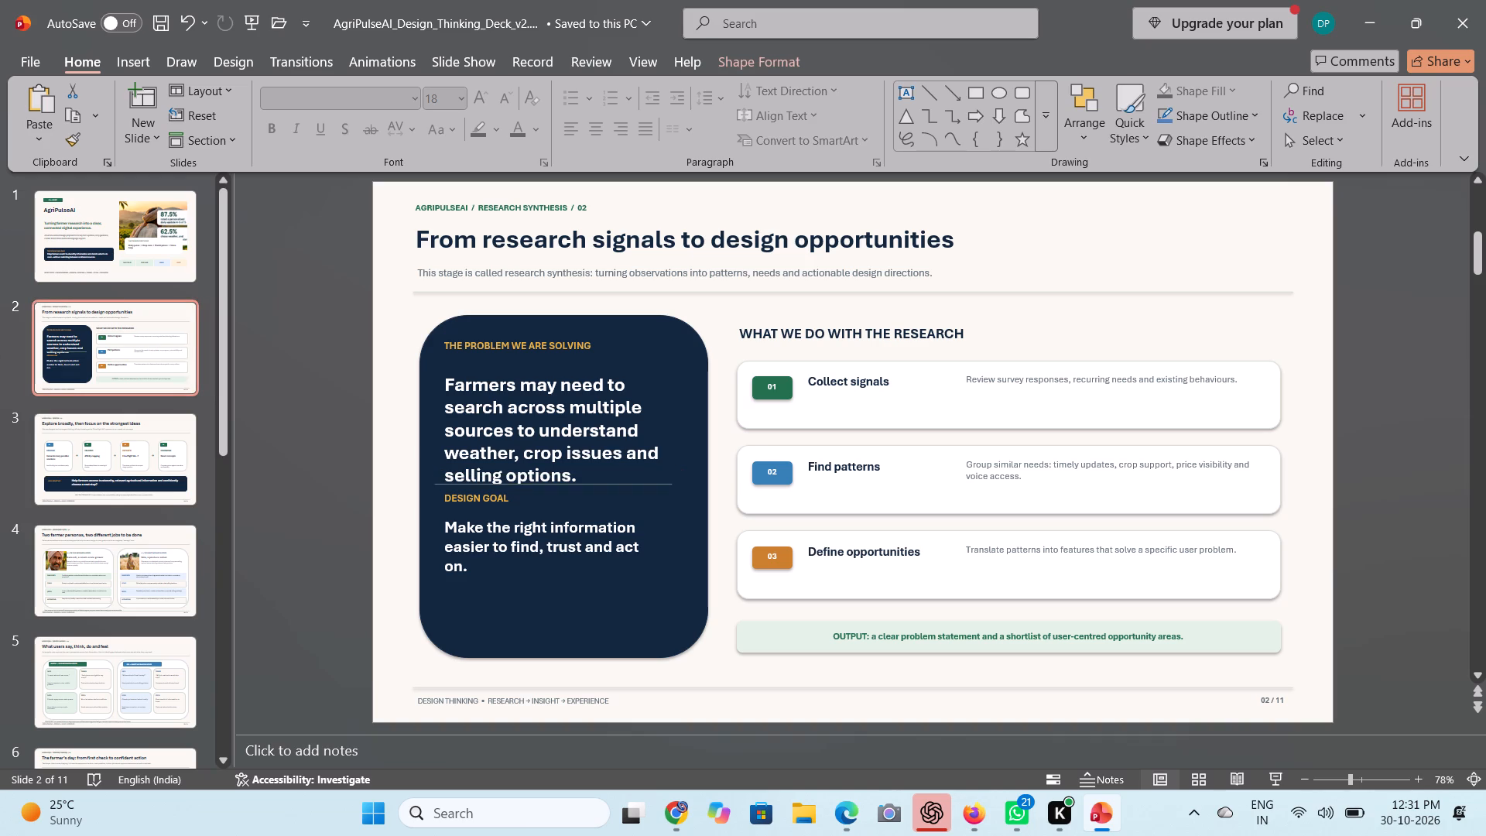
{"action": "left_click_drag", "start_coordinate": [608, 486], "coordinate": [607, 489]}
Replace slide 1's farmer photo with the Kisan Suvidha logo, images (3).jpg, from the Pictures folder.
{"action": "left_click", "coordinate": [135, 213]}
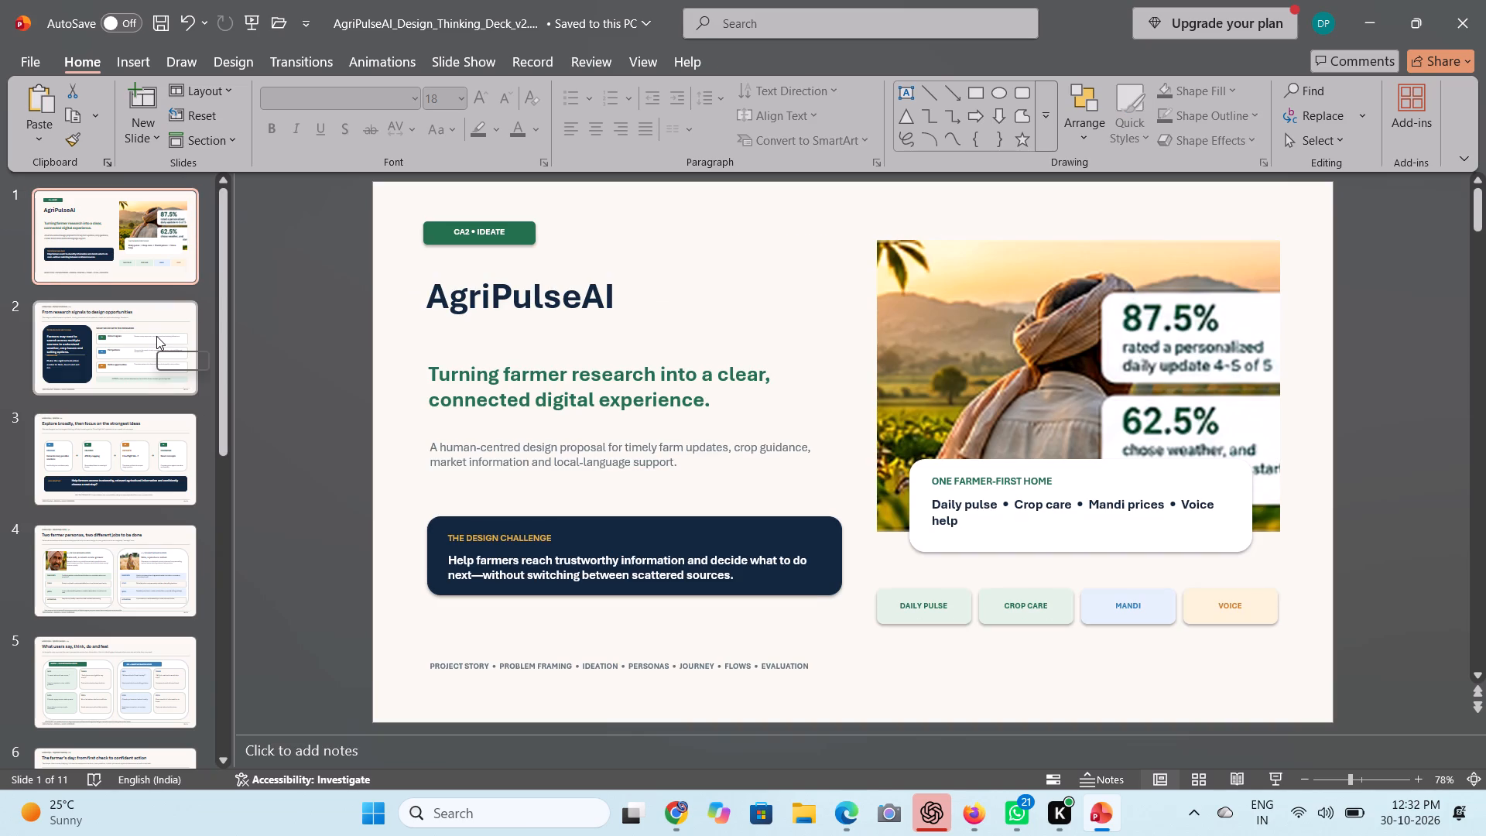
{"action": "left_click", "coordinate": [1162, 403]}
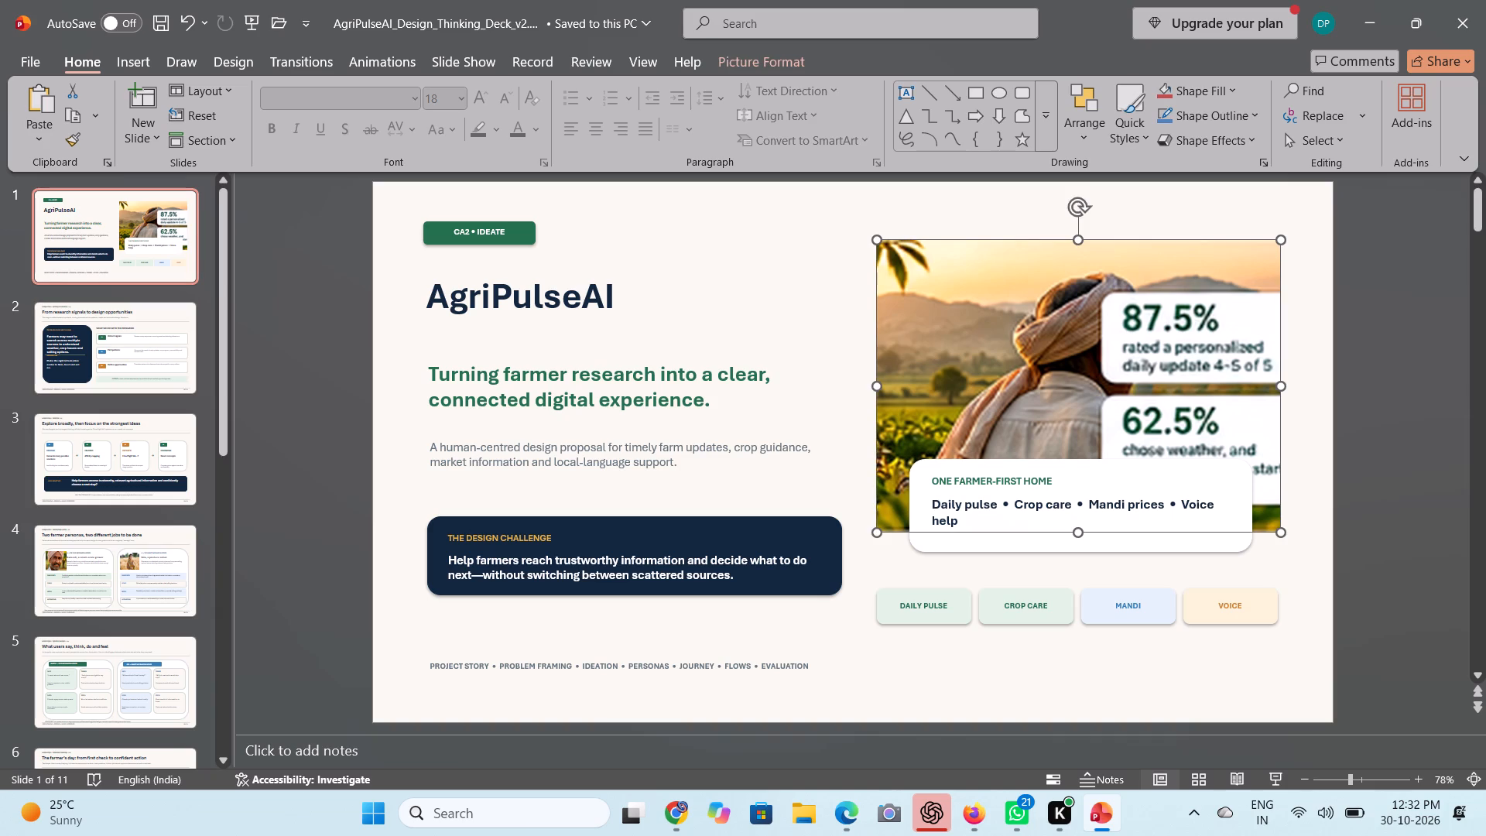
{"action": "right_click", "coordinate": [1162, 403]}
{"action": "left_click", "coordinate": [1247, 508]}
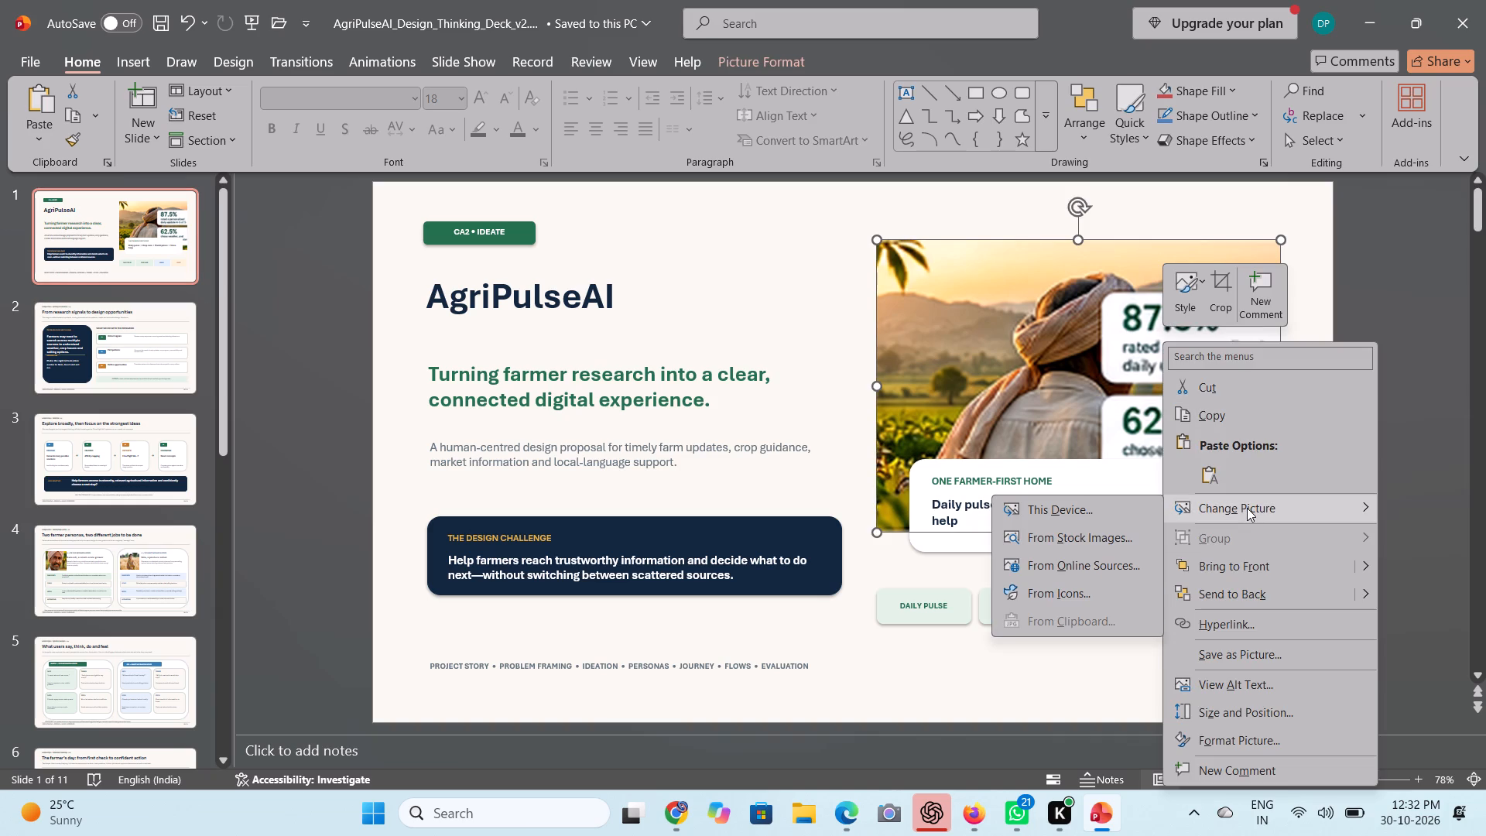
{"action": "left_click", "coordinate": [1062, 509]}
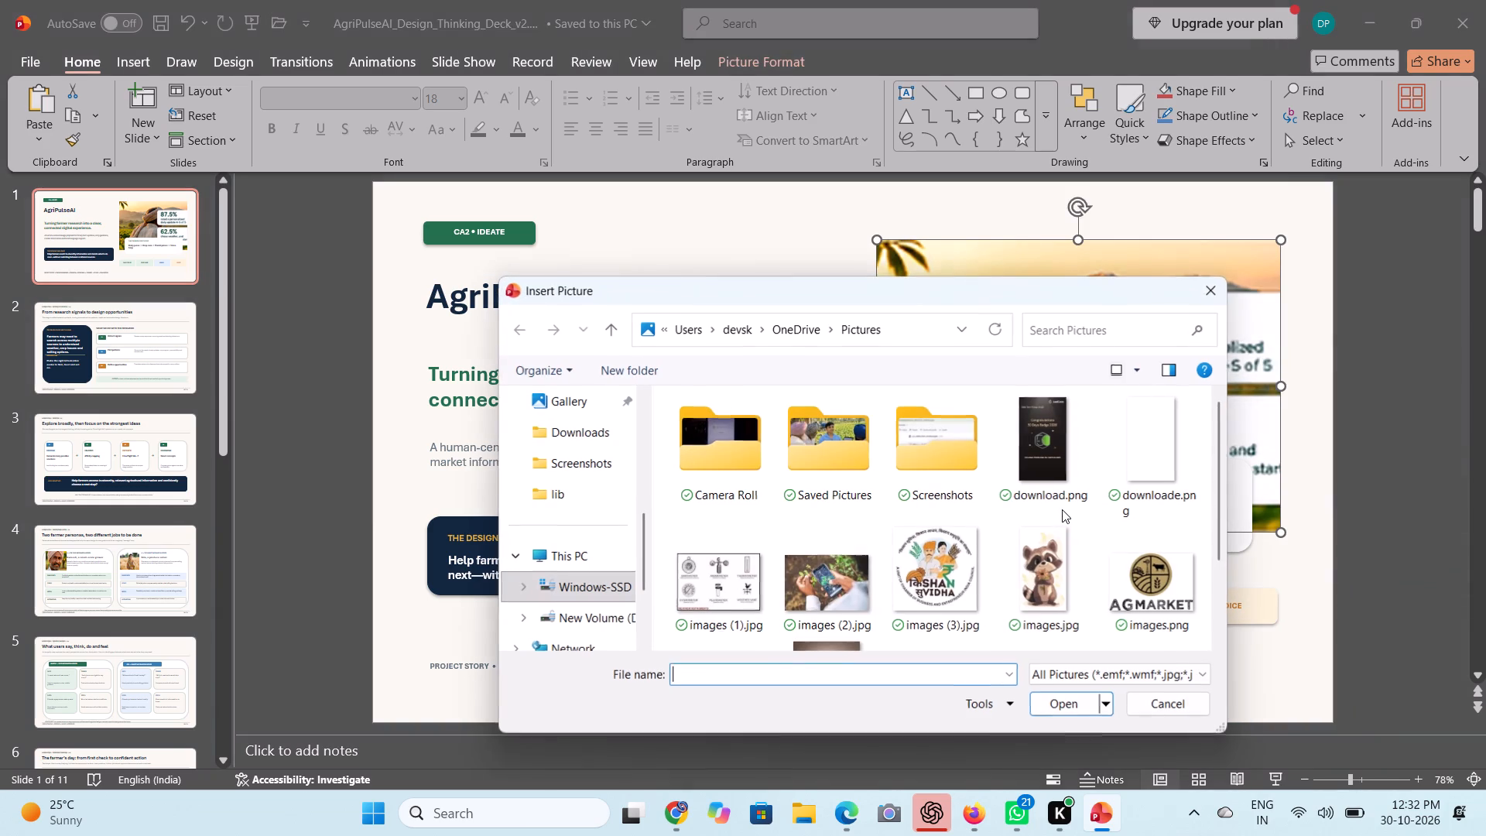
{"action": "double_click", "coordinate": [824, 458]}
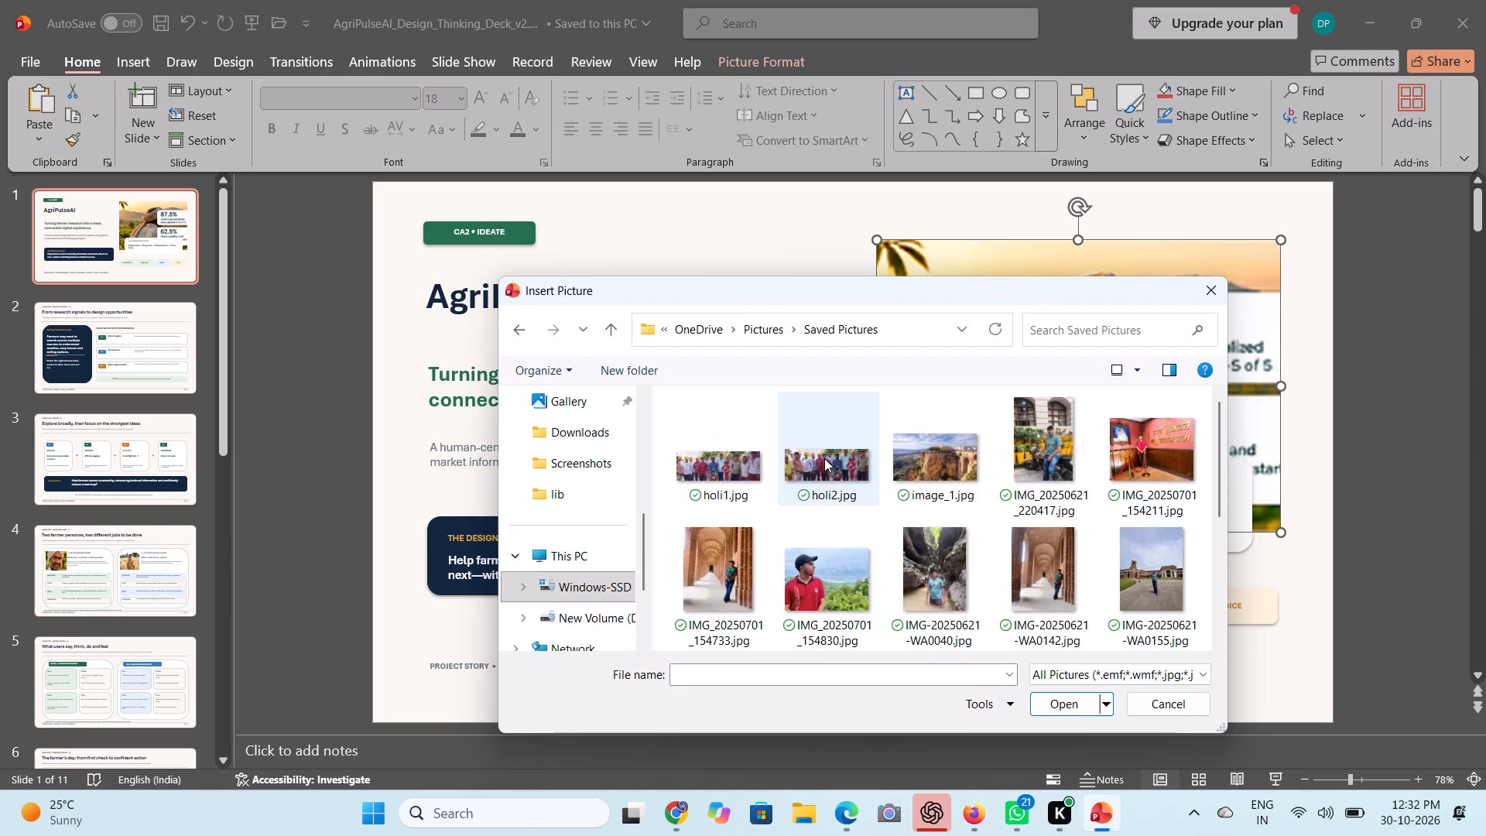
{"action": "scroll", "coordinate": [912, 535], "scroll_direction": "down", "scroll_amount": 6}
{"action": "scroll", "coordinate": [912, 535], "scroll_direction": "up", "scroll_amount": 4}
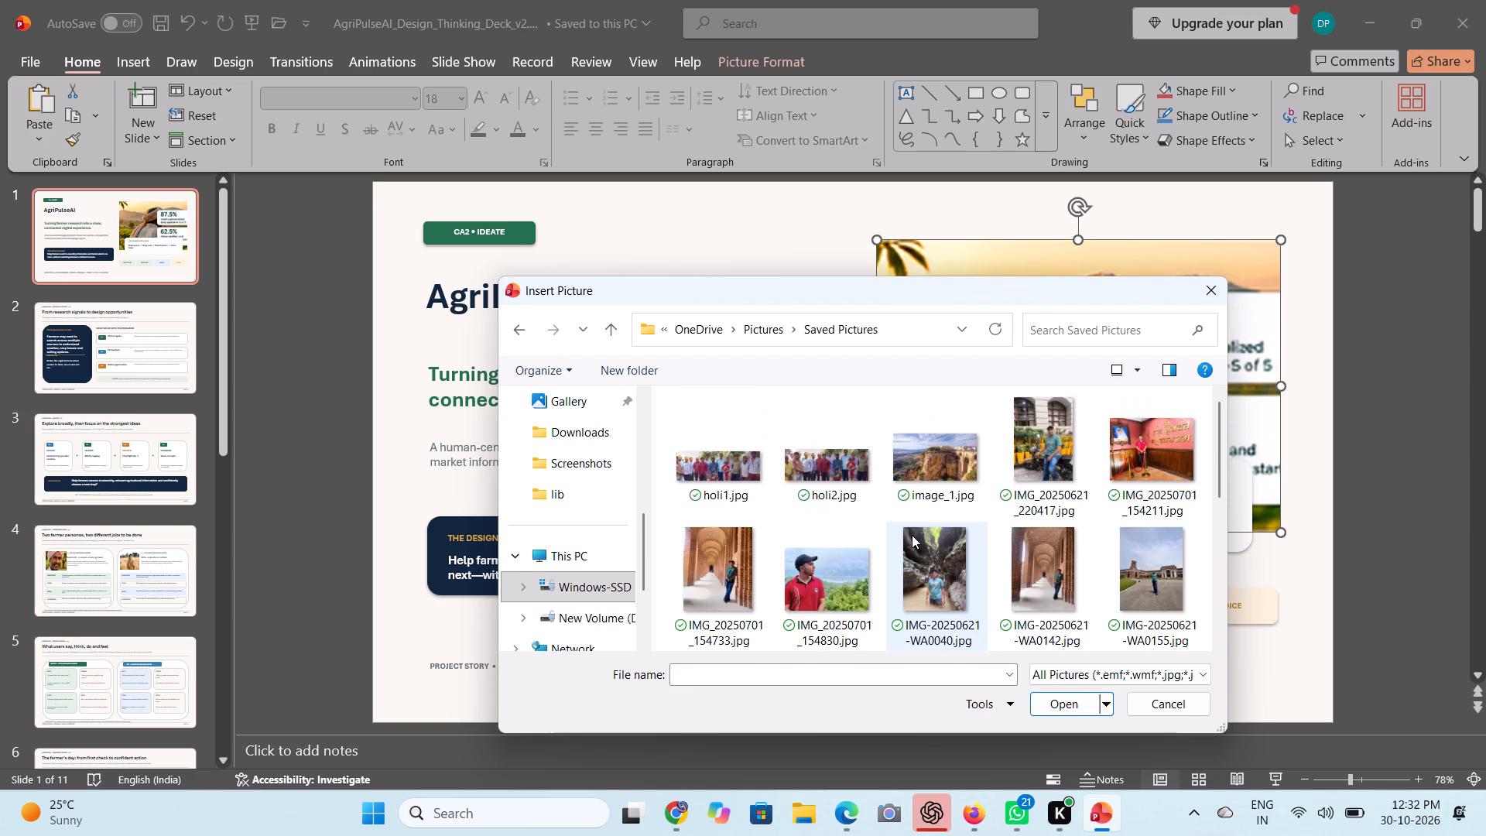
{"action": "scroll", "coordinate": [912, 535], "scroll_direction": "up", "scroll_amount": 2}
{"action": "scroll", "coordinate": [912, 535], "scroll_direction": "down", "scroll_amount": 6}
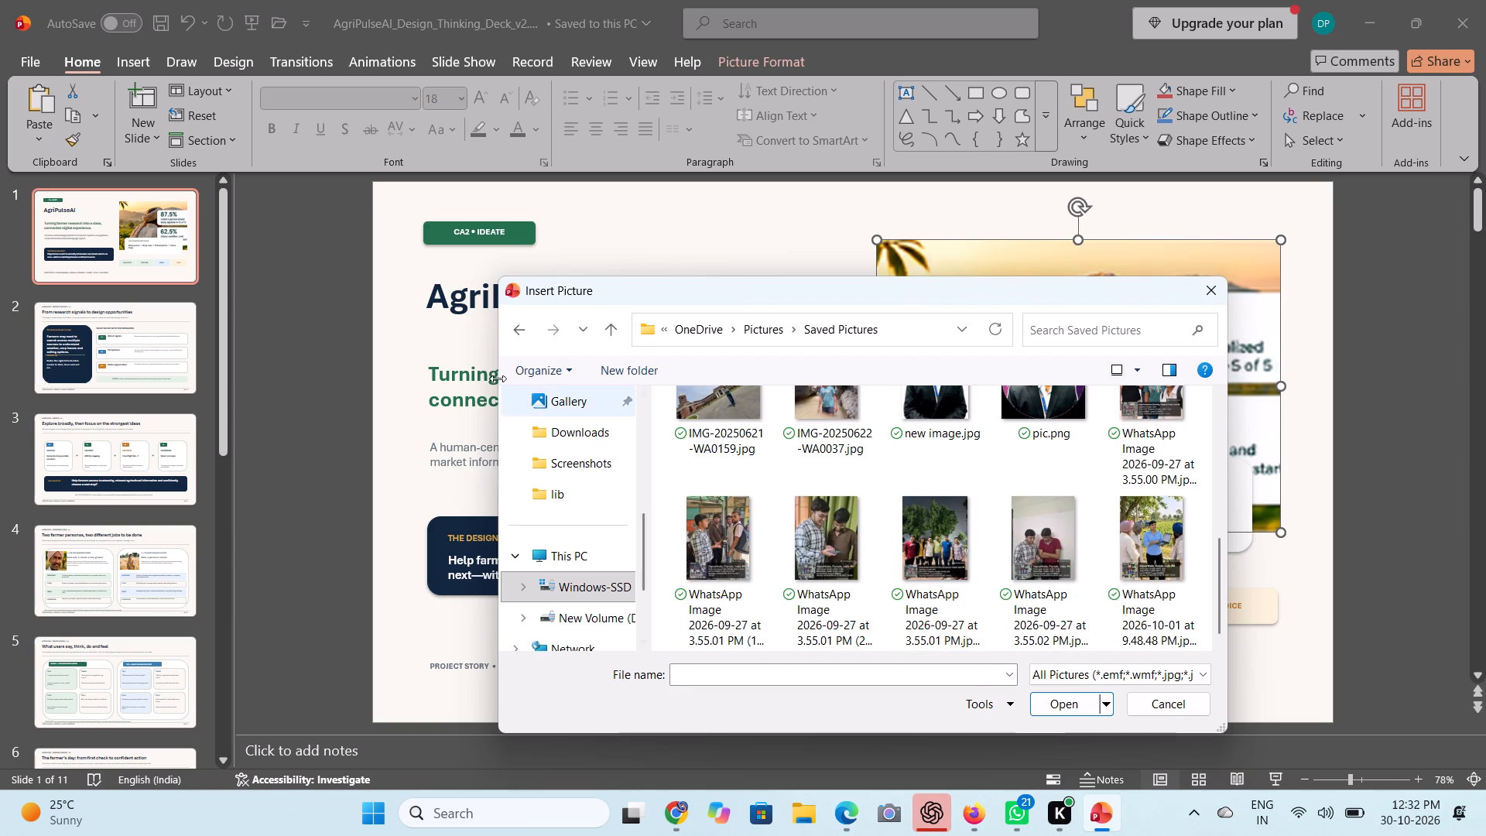
{"action": "left_click", "coordinate": [518, 334]}
{"action": "scroll", "coordinate": [964, 586], "scroll_direction": "down", "scroll_amount": 2}
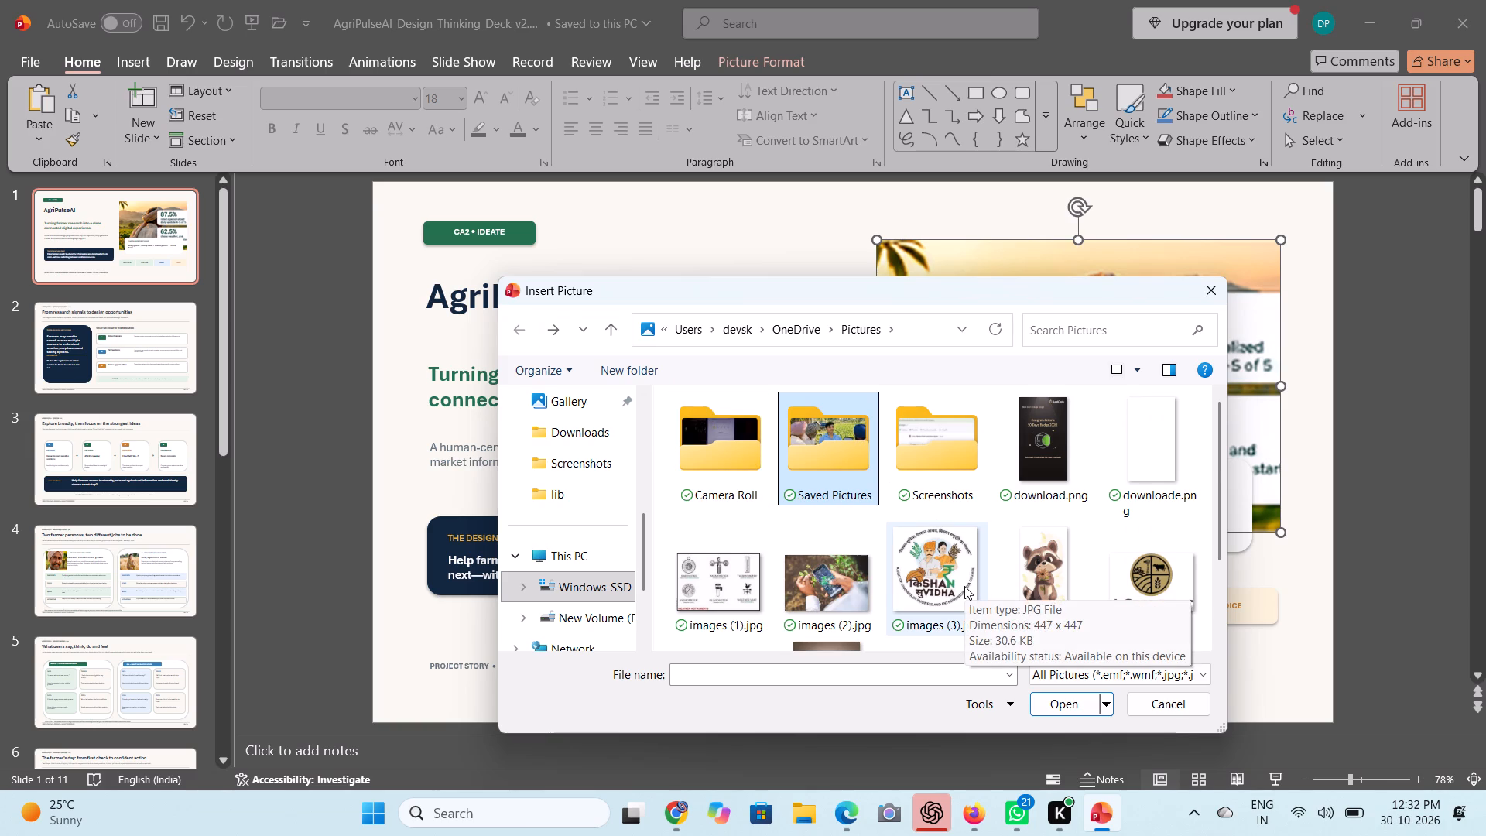
{"action": "scroll", "coordinate": [964, 586], "scroll_direction": "down", "scroll_amount": 1}
{"action": "scroll", "coordinate": [964, 586], "scroll_direction": "up", "scroll_amount": 1}
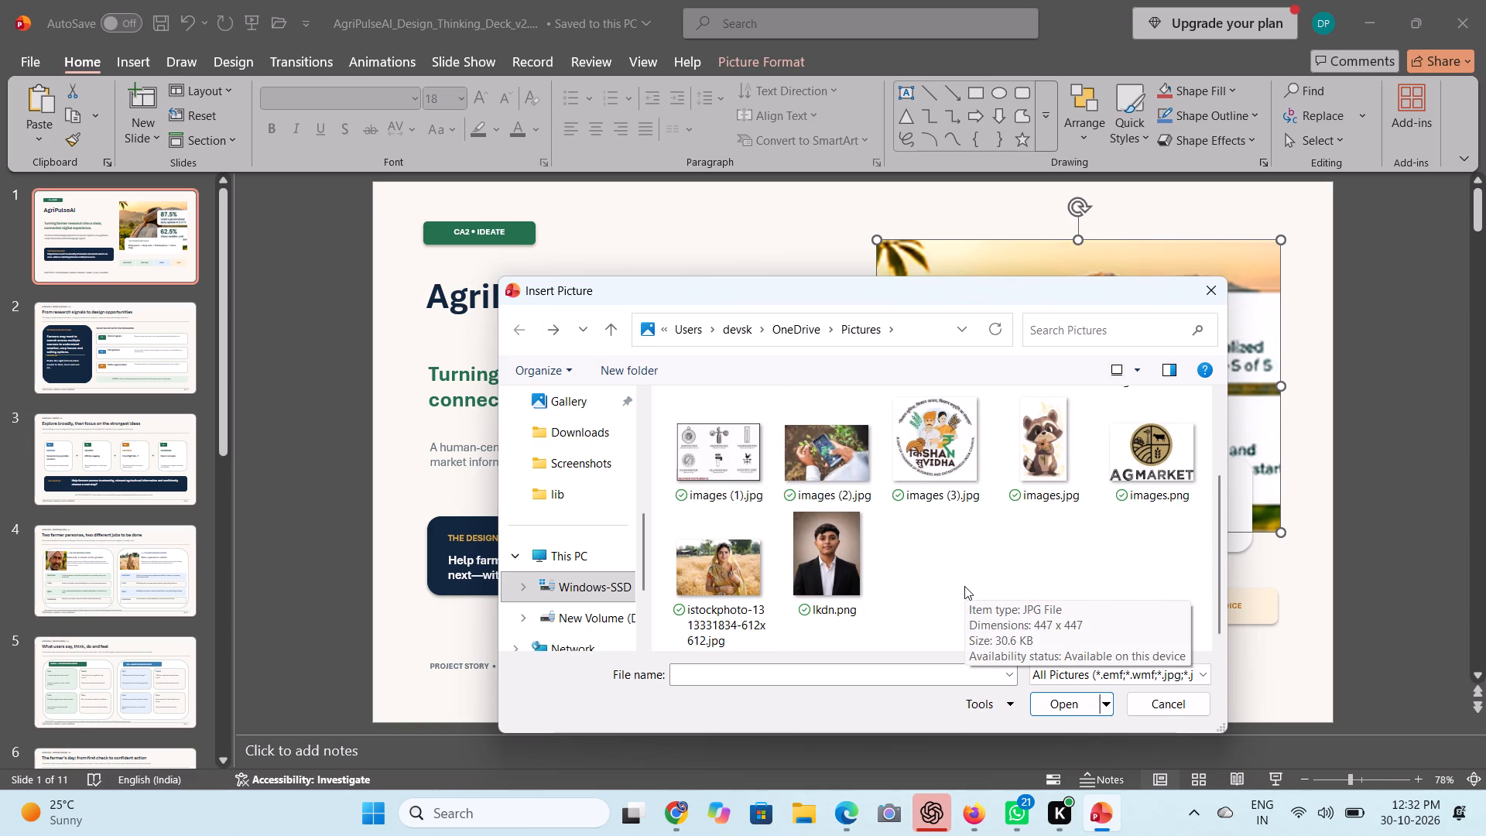
{"action": "scroll", "coordinate": [964, 586], "scroll_direction": "up", "scroll_amount": 1}
{"action": "left_click", "coordinate": [941, 462]}
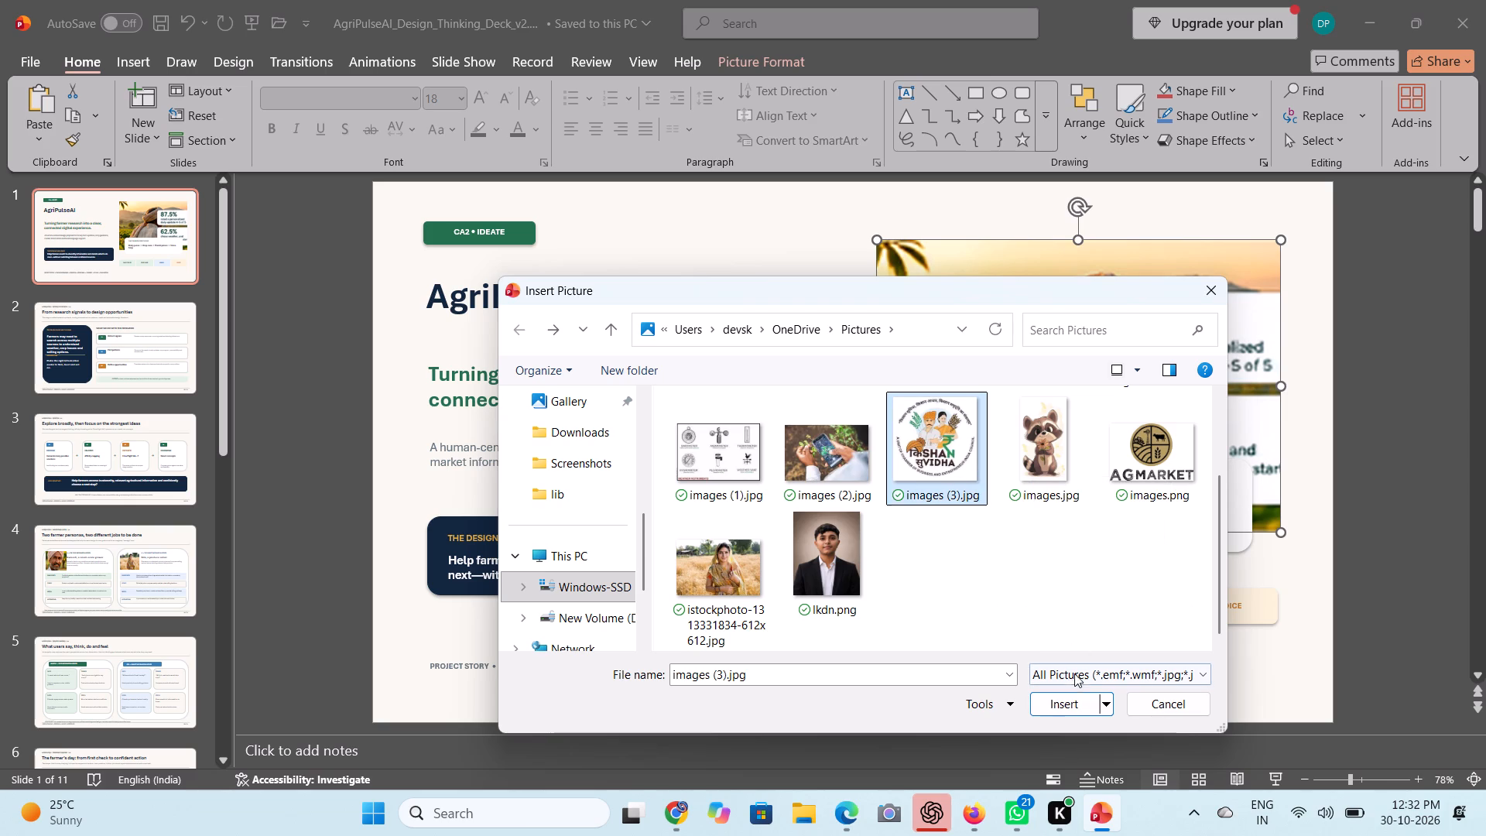
{"action": "left_click", "coordinate": [1053, 708]}
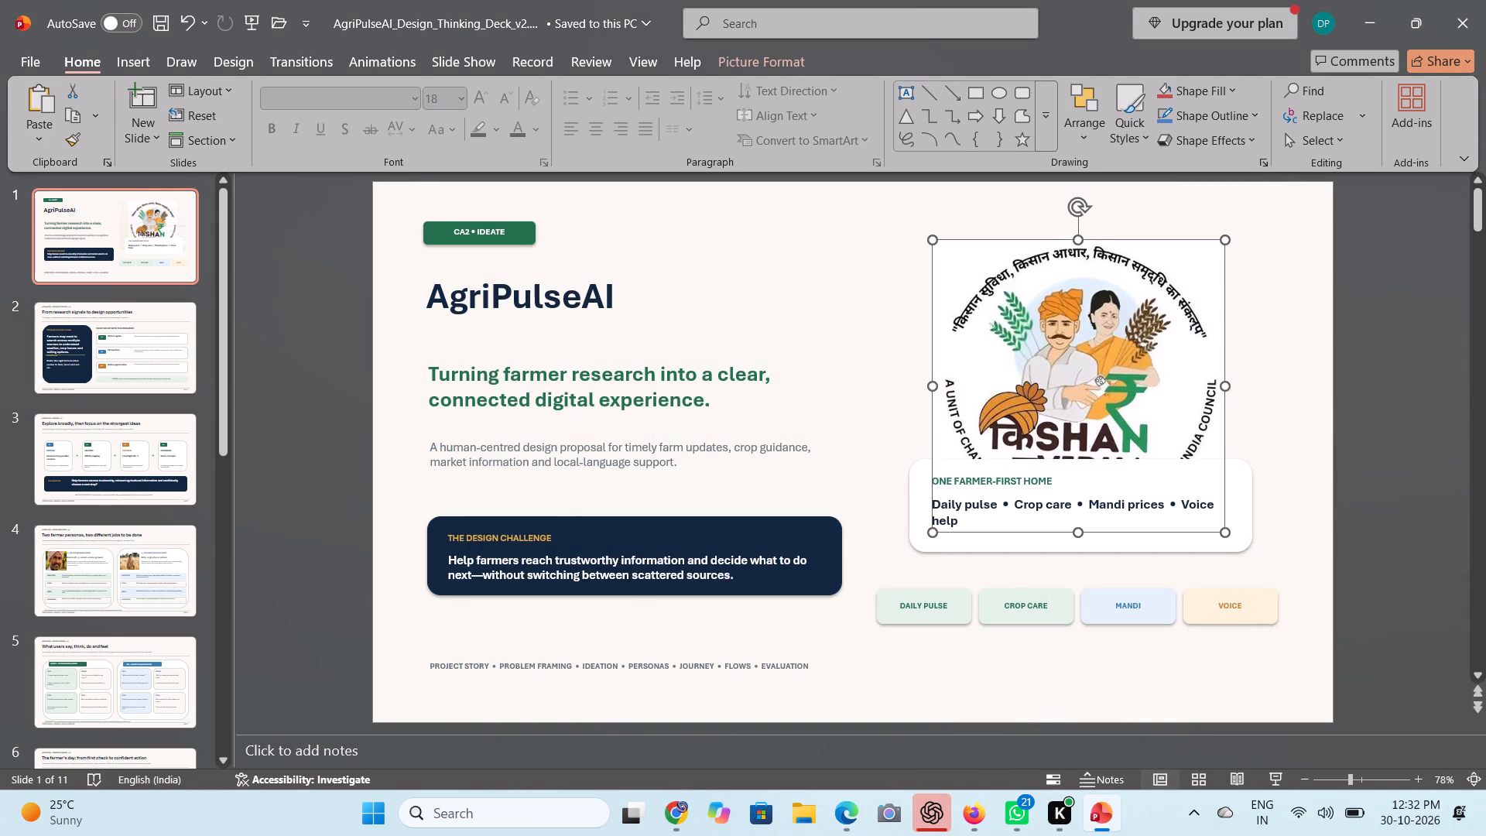
Widen the Kisan Suvidha logo on both sides and shorten it from below to end near the top of the "One farmer-first home" card.
{"action": "left_click_drag", "start_coordinate": [931, 382], "coordinate": [912, 383]}
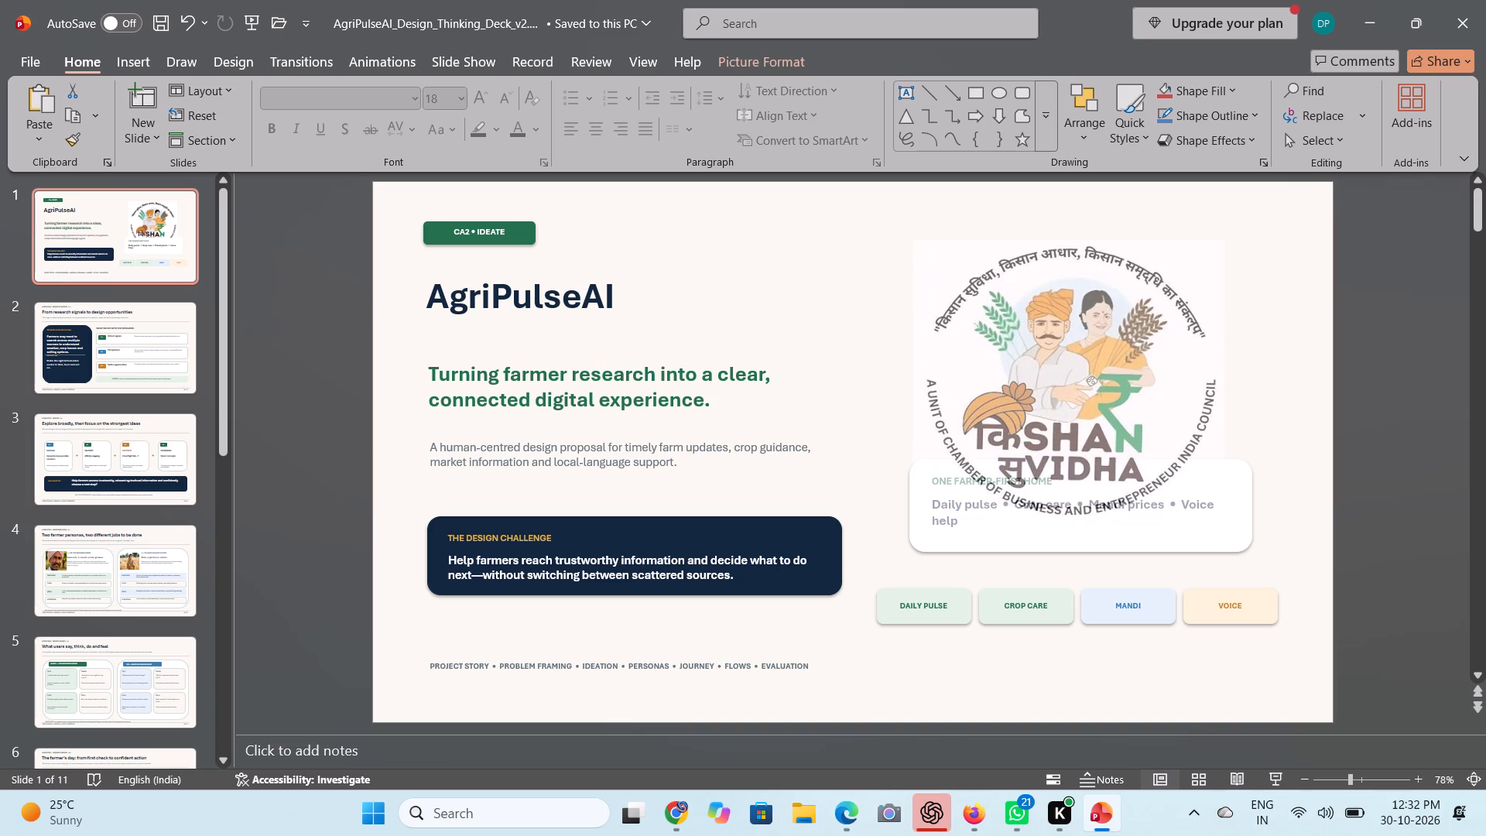
{"action": "left_click_drag", "start_coordinate": [912, 383], "coordinate": [902, 384]}
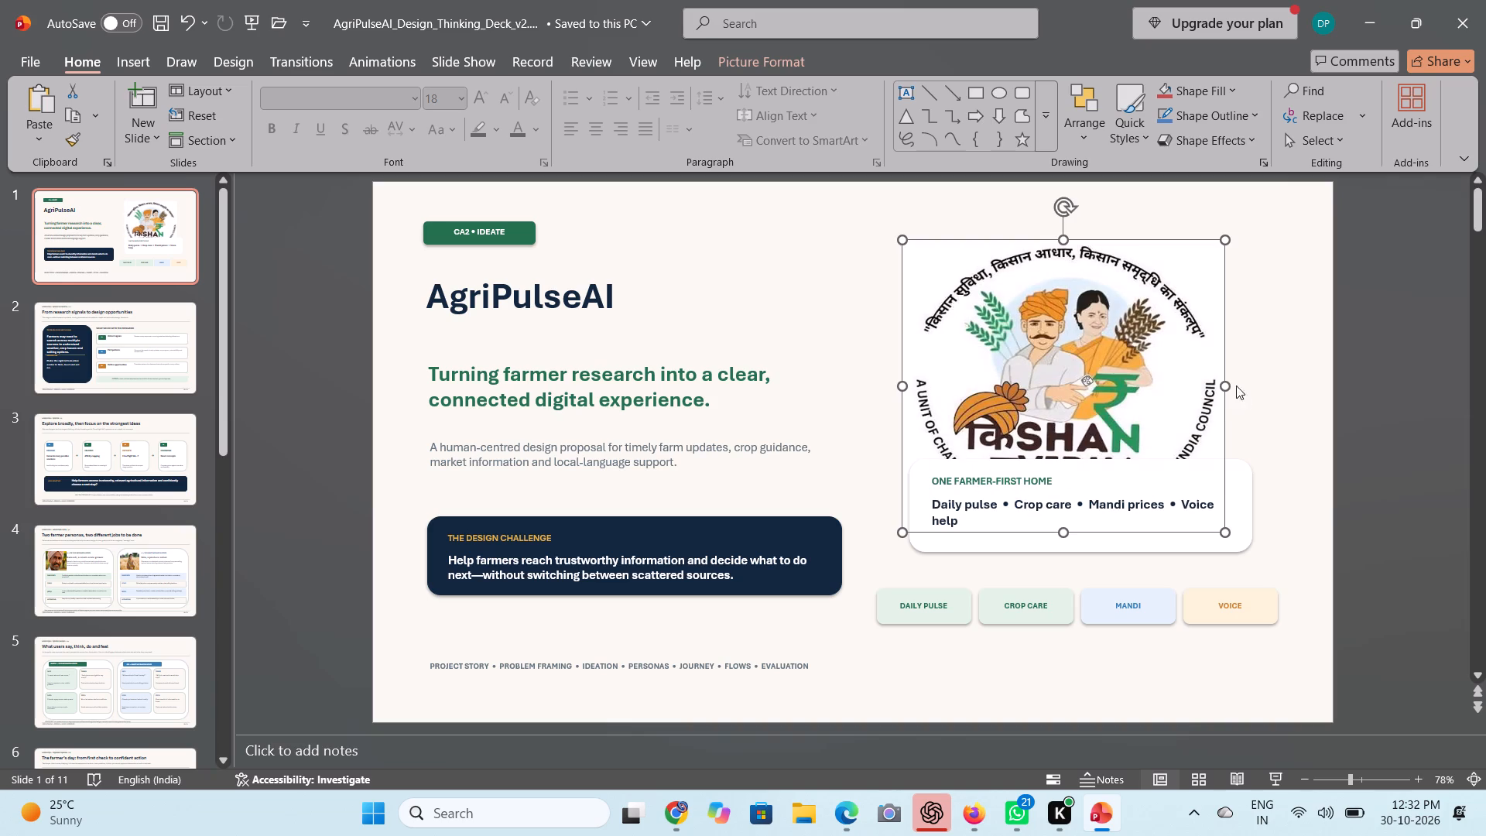
{"action": "left_click_drag", "start_coordinate": [1225, 381], "coordinate": [1274, 393]}
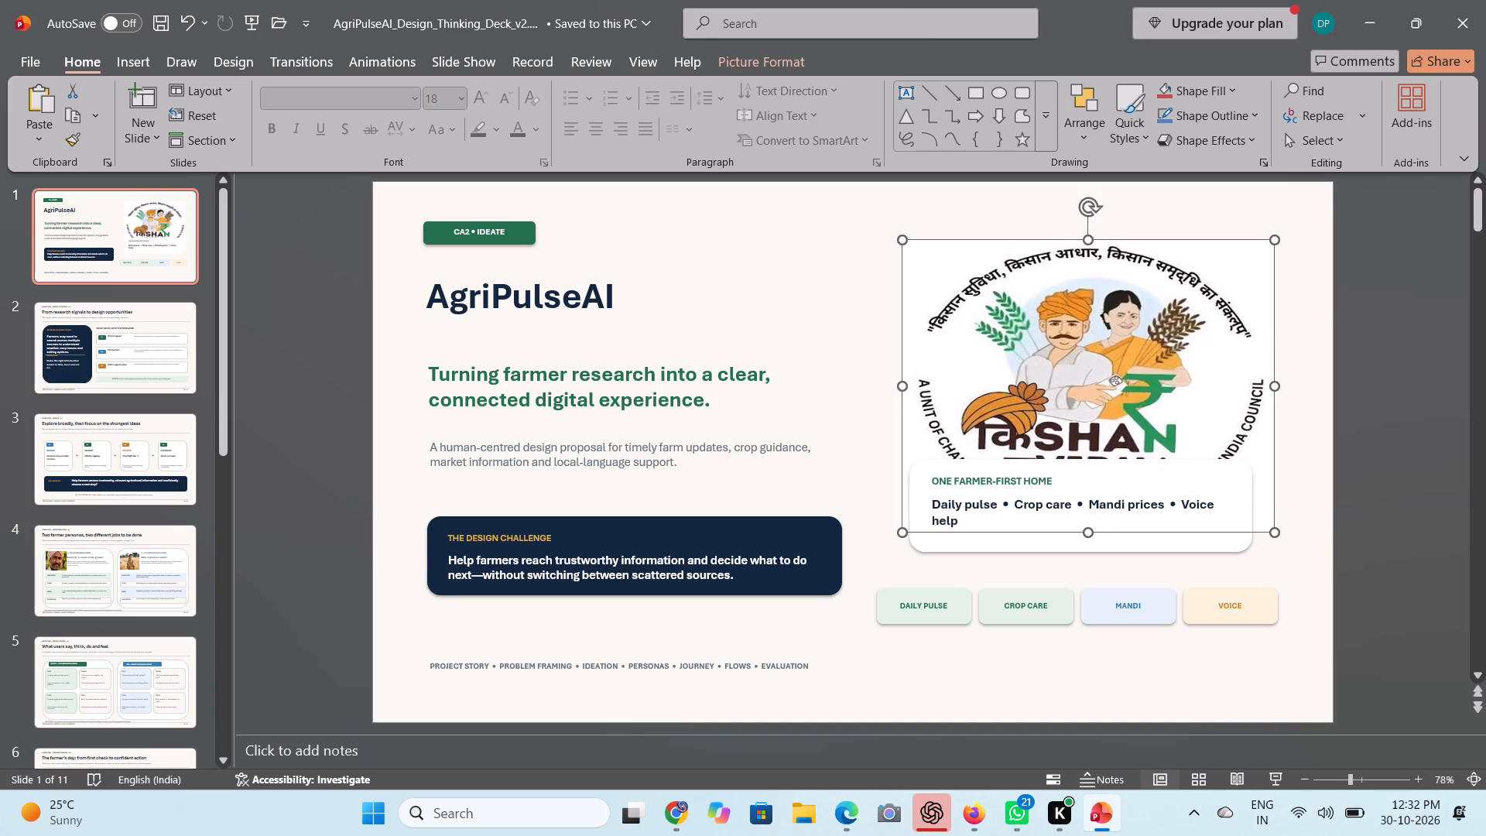
{"action": "left_click_drag", "start_coordinate": [1091, 532], "coordinate": [1091, 510]}
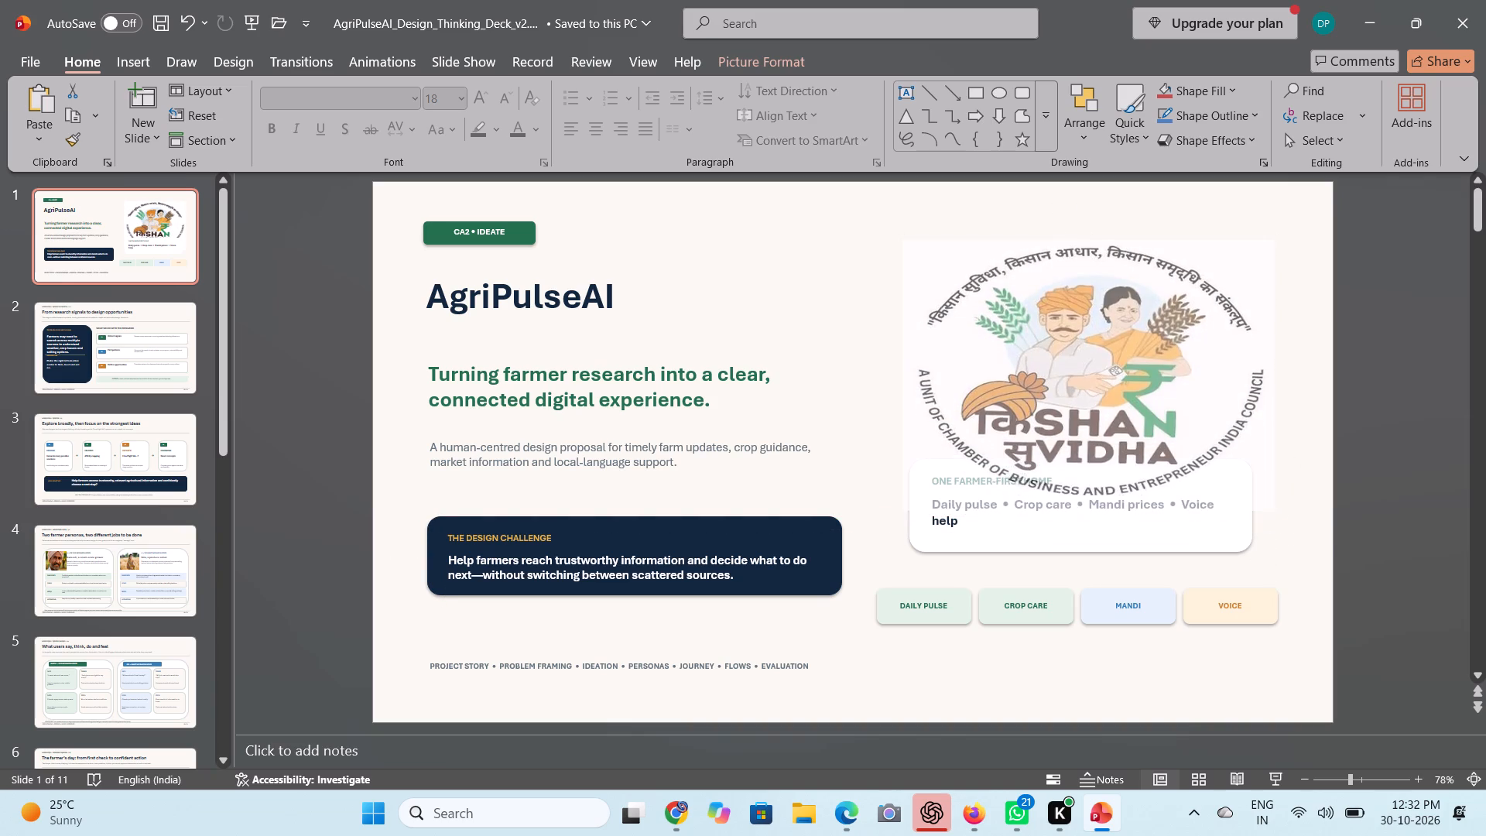
{"action": "left_click_drag", "start_coordinate": [1091, 510], "coordinate": [1073, 471]}
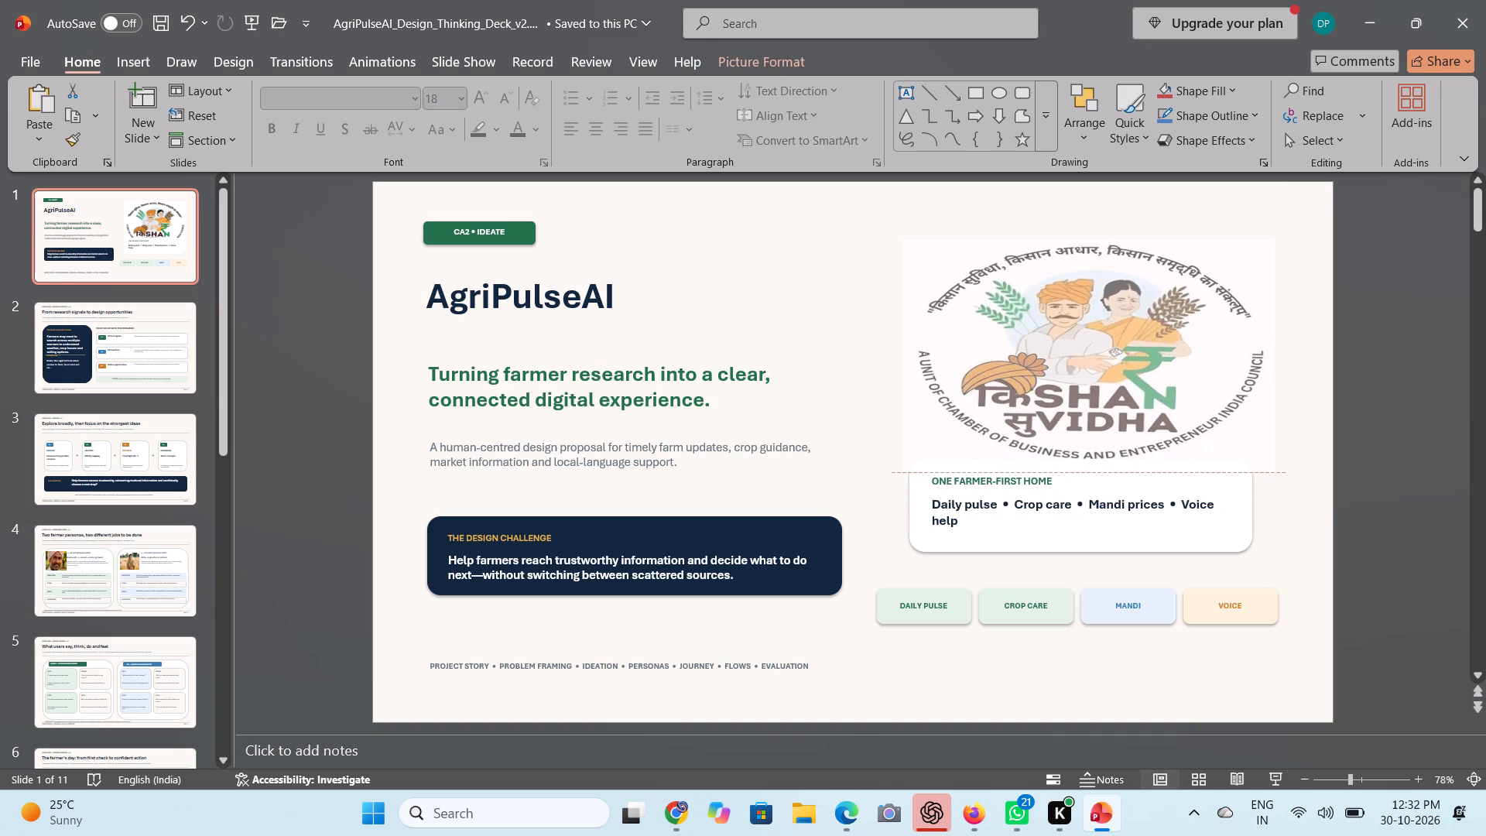
{"action": "left_click_drag", "start_coordinate": [1073, 471], "coordinate": [1071, 471]}
{"action": "left_click", "coordinate": [1408, 469]}
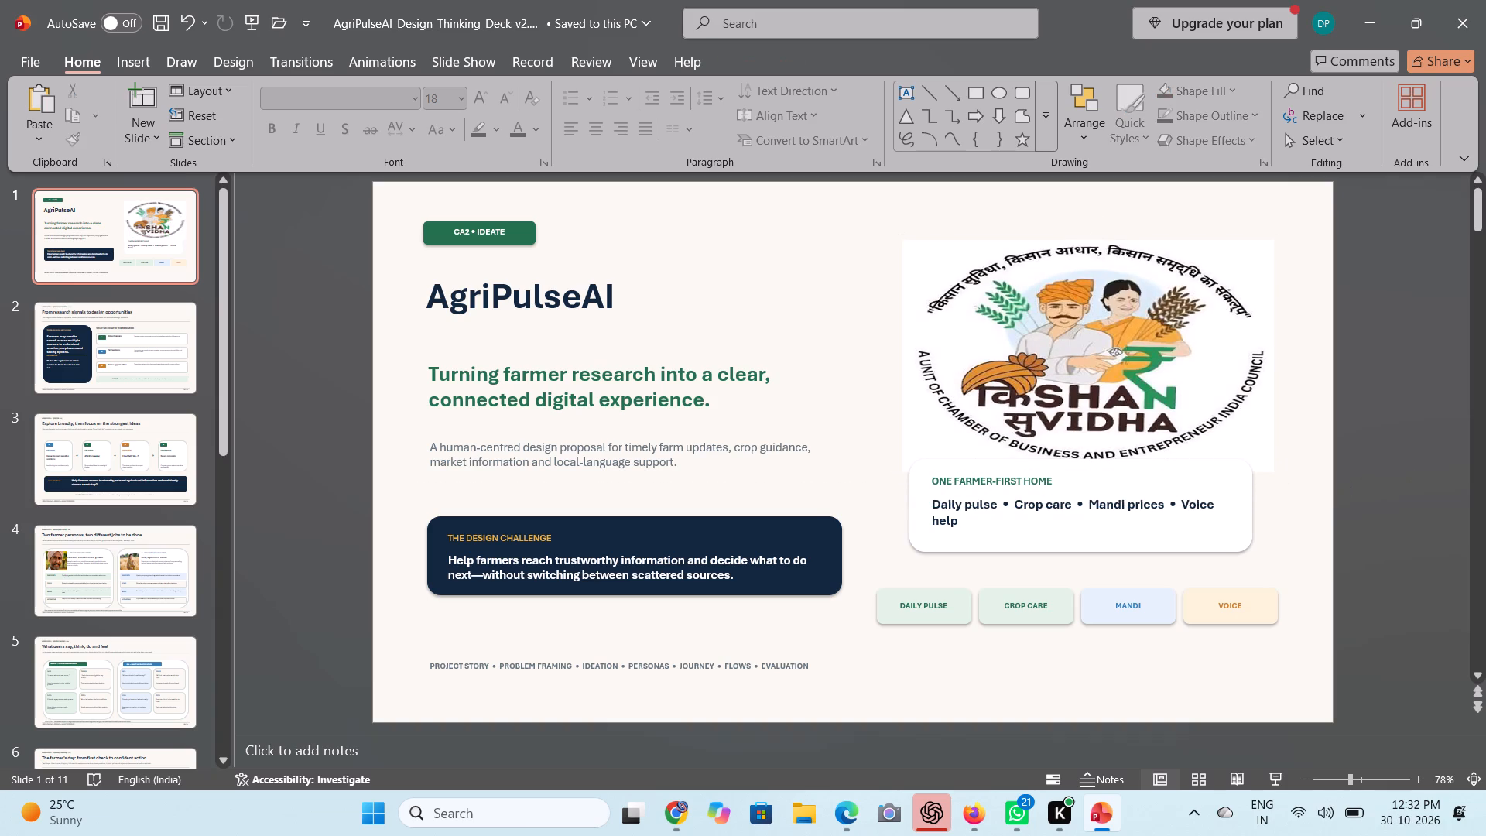
Shift the white background shape of slide 1's "One farmer-first home" card slightly down and to the right.
{"action": "left_click_drag", "start_coordinate": [1132, 469], "coordinate": [1143, 476]}
{"action": "left_click", "coordinate": [1370, 420]}
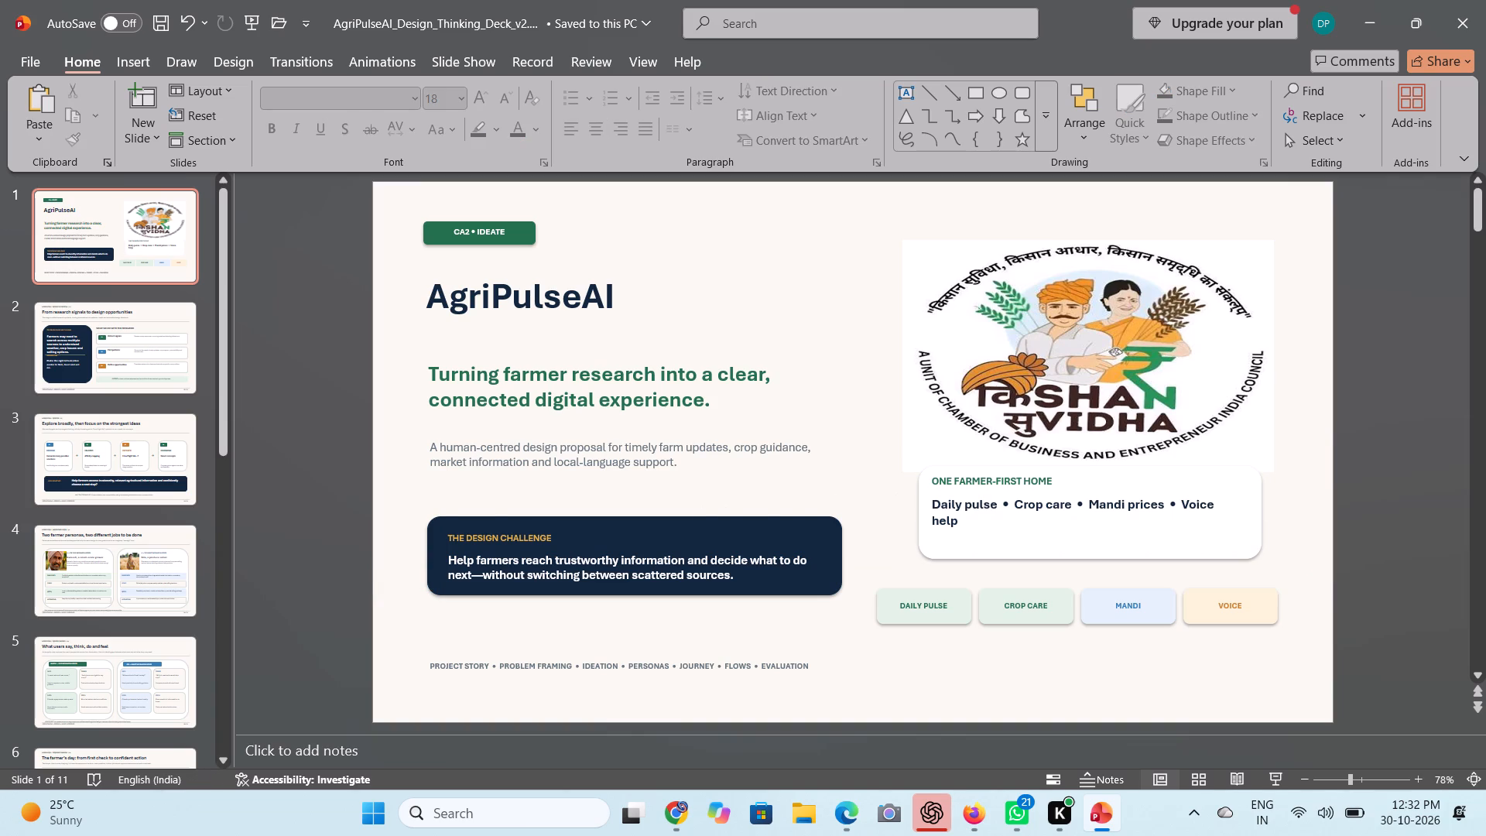
Review slides 2 through 11 for picture and layout problems.
{"action": "left_click", "coordinate": [136, 356]}
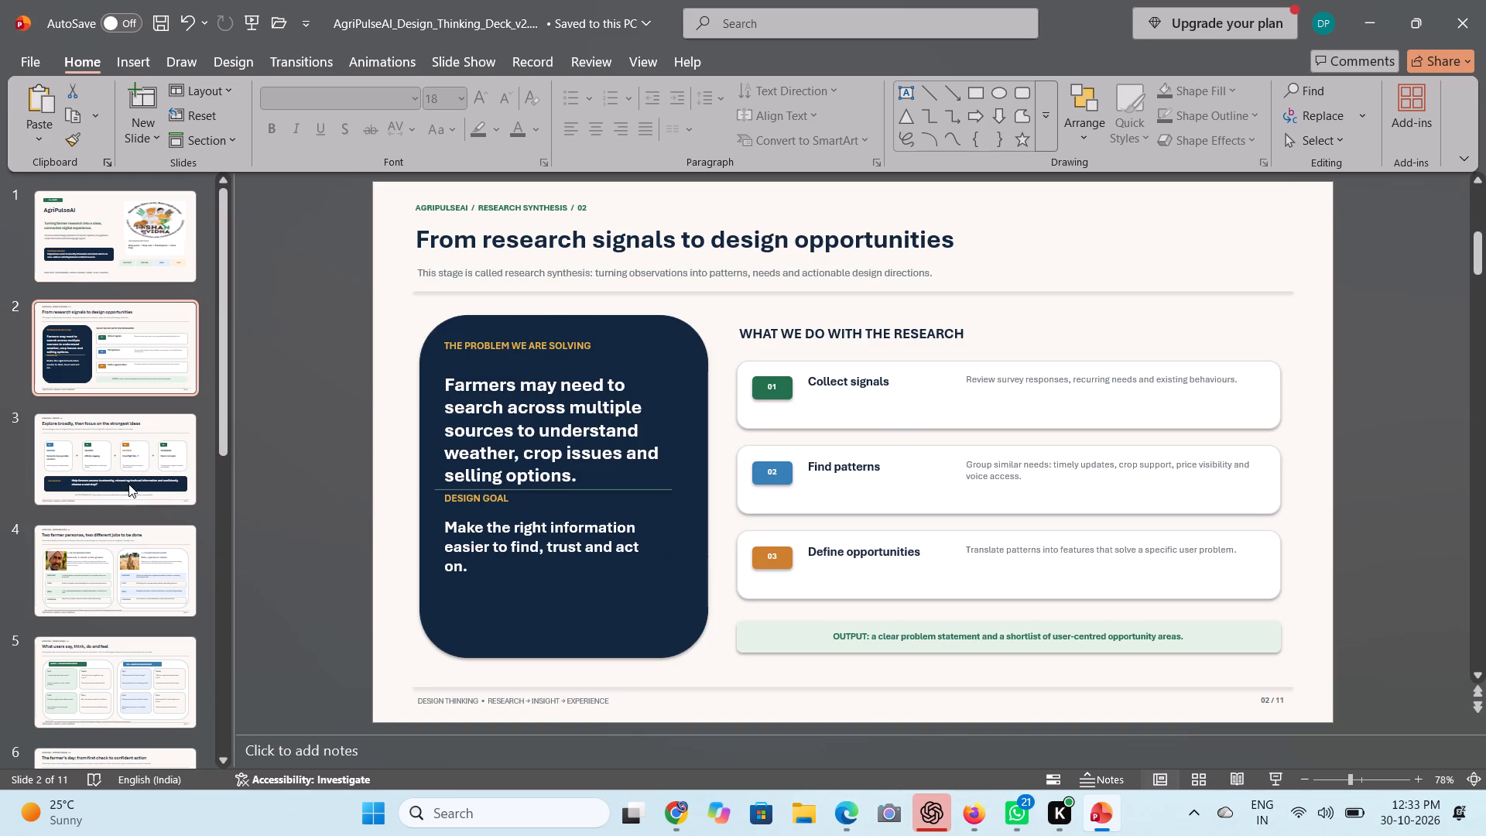
{"action": "left_click", "coordinate": [108, 468]}
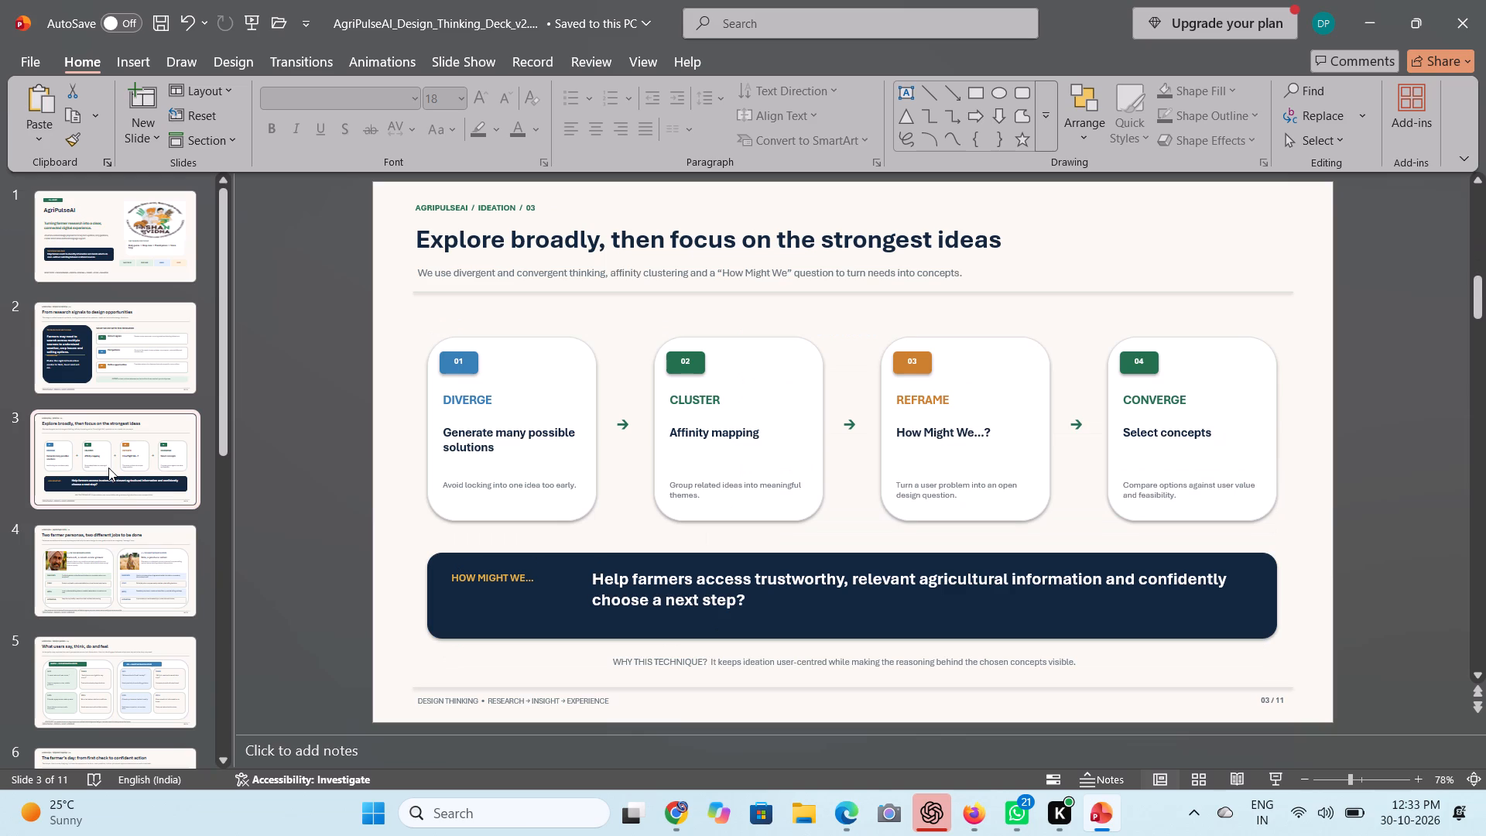
{"action": "left_click", "coordinate": [107, 557]}
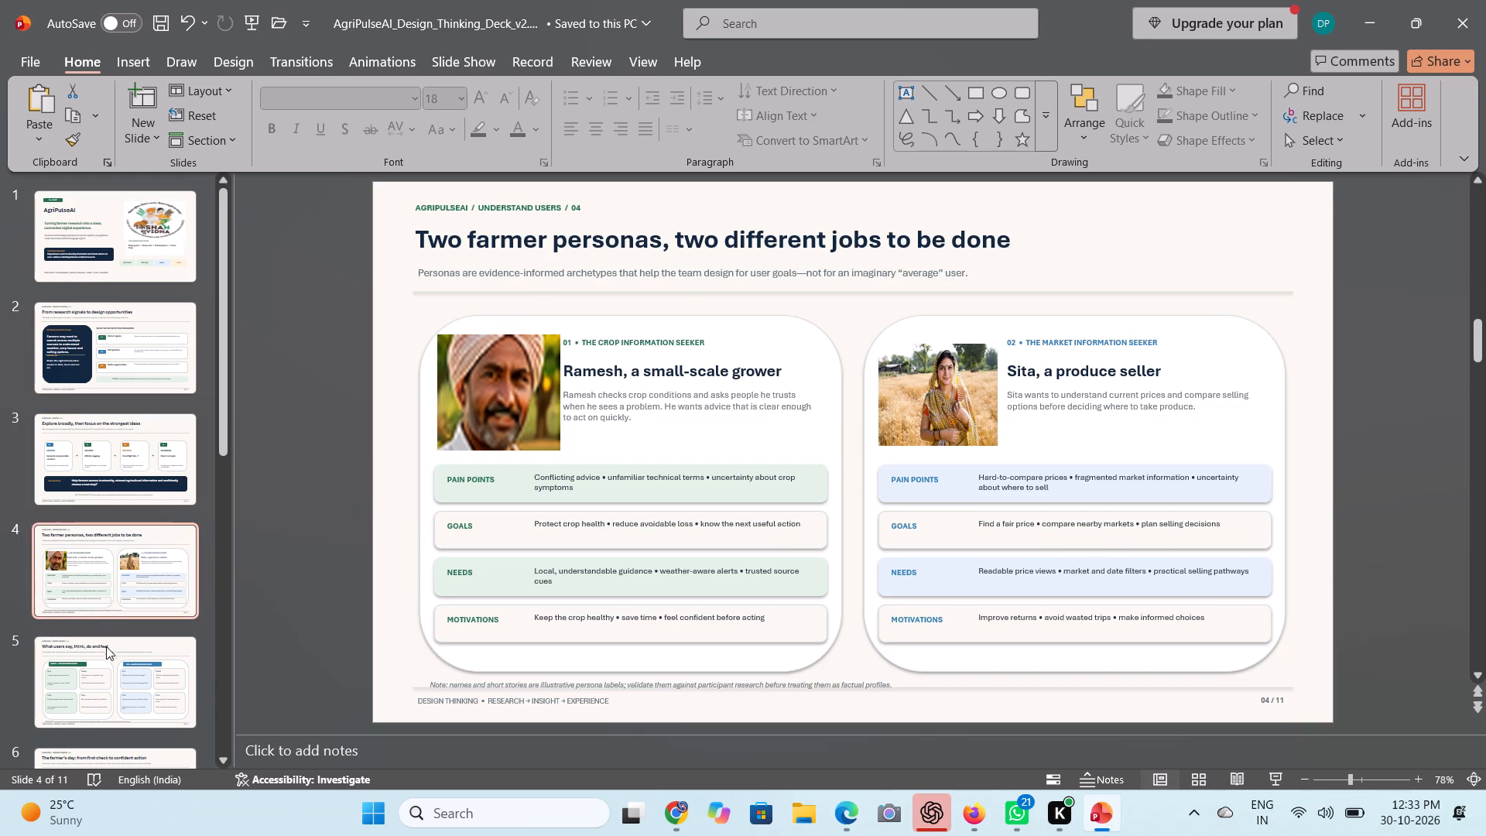
{"action": "left_click", "coordinate": [99, 667]}
{"action": "scroll", "coordinate": [128, 690], "scroll_direction": "down", "scroll_amount": 1}
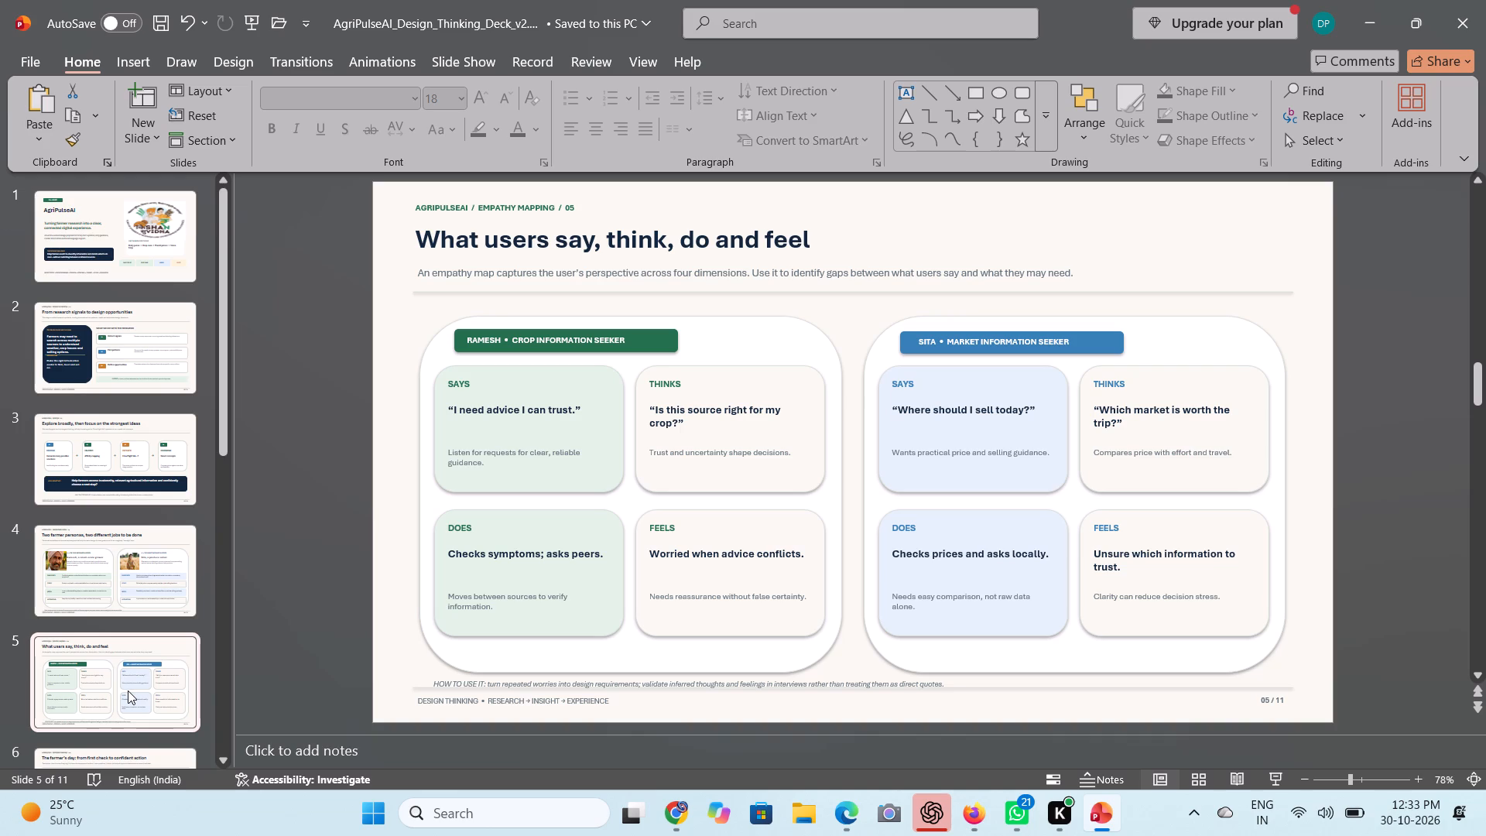
{"action": "scroll", "coordinate": [128, 690], "scroll_direction": "down", "scroll_amount": 1}
{"action": "left_click", "coordinate": [124, 682]}
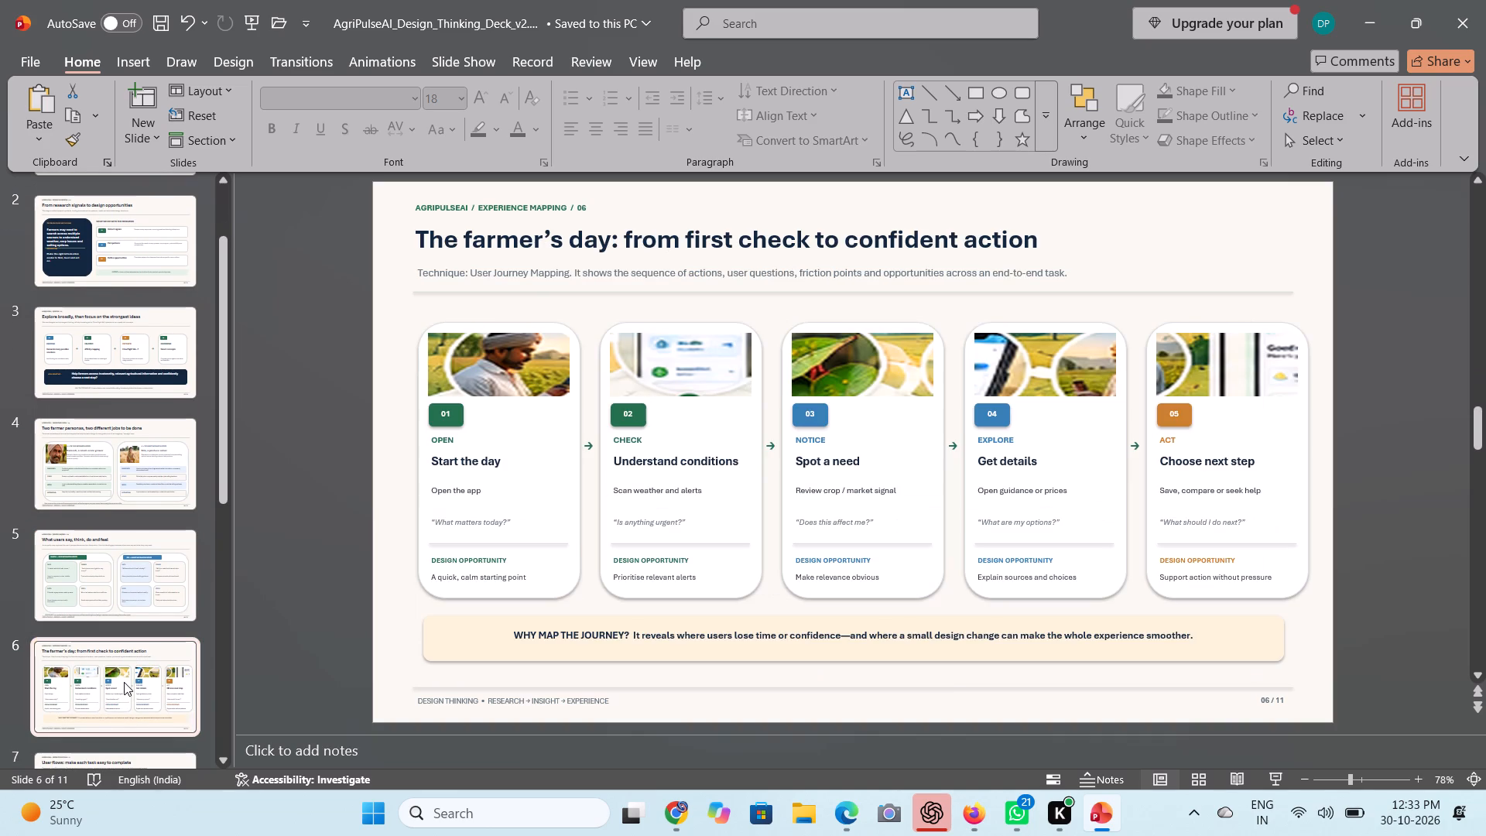
{"action": "scroll", "coordinate": [124, 682], "scroll_direction": "down", "scroll_amount": 1}
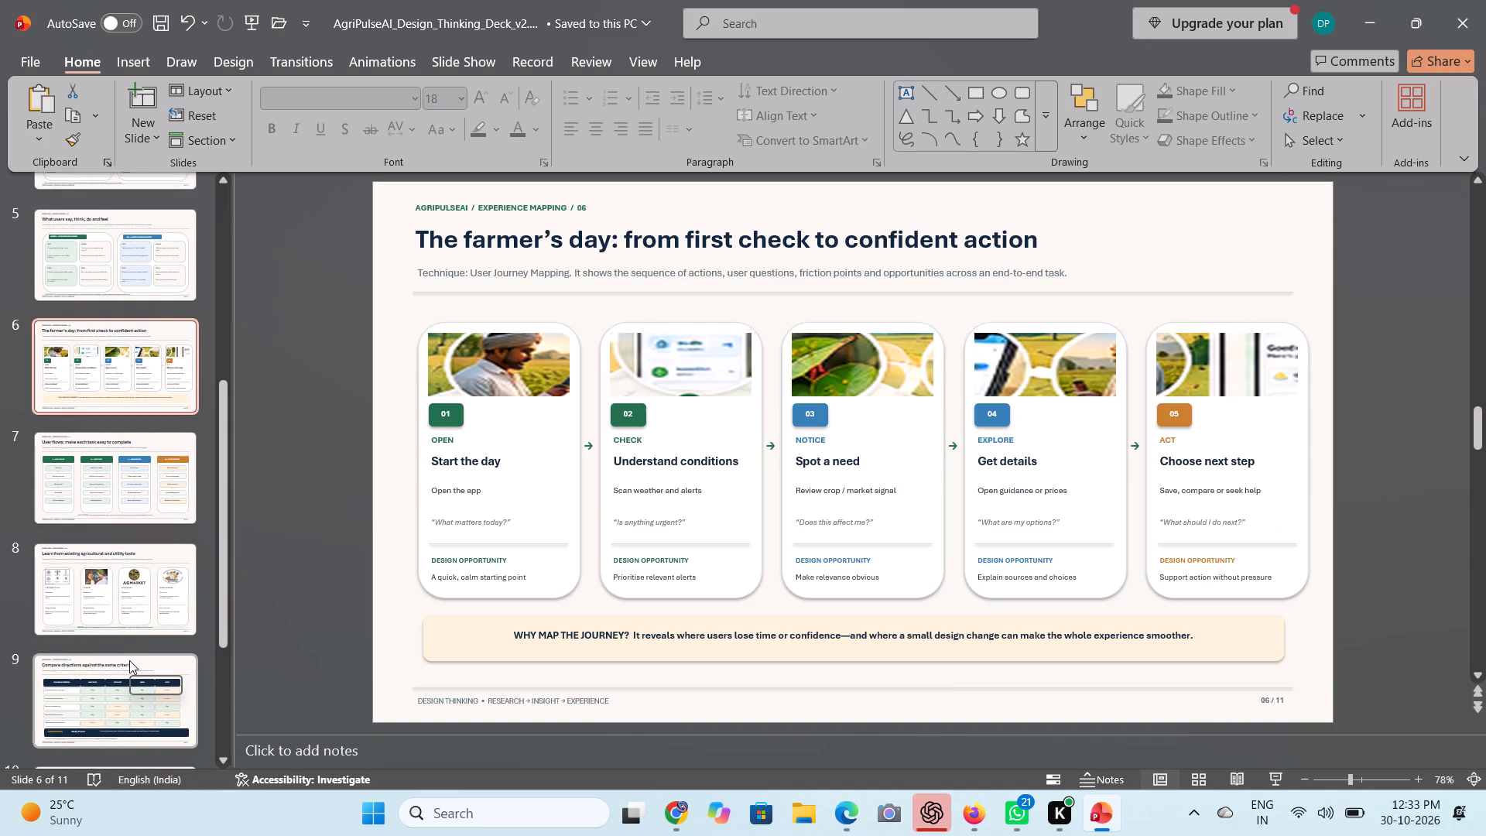
{"action": "left_click", "coordinate": [125, 598]}
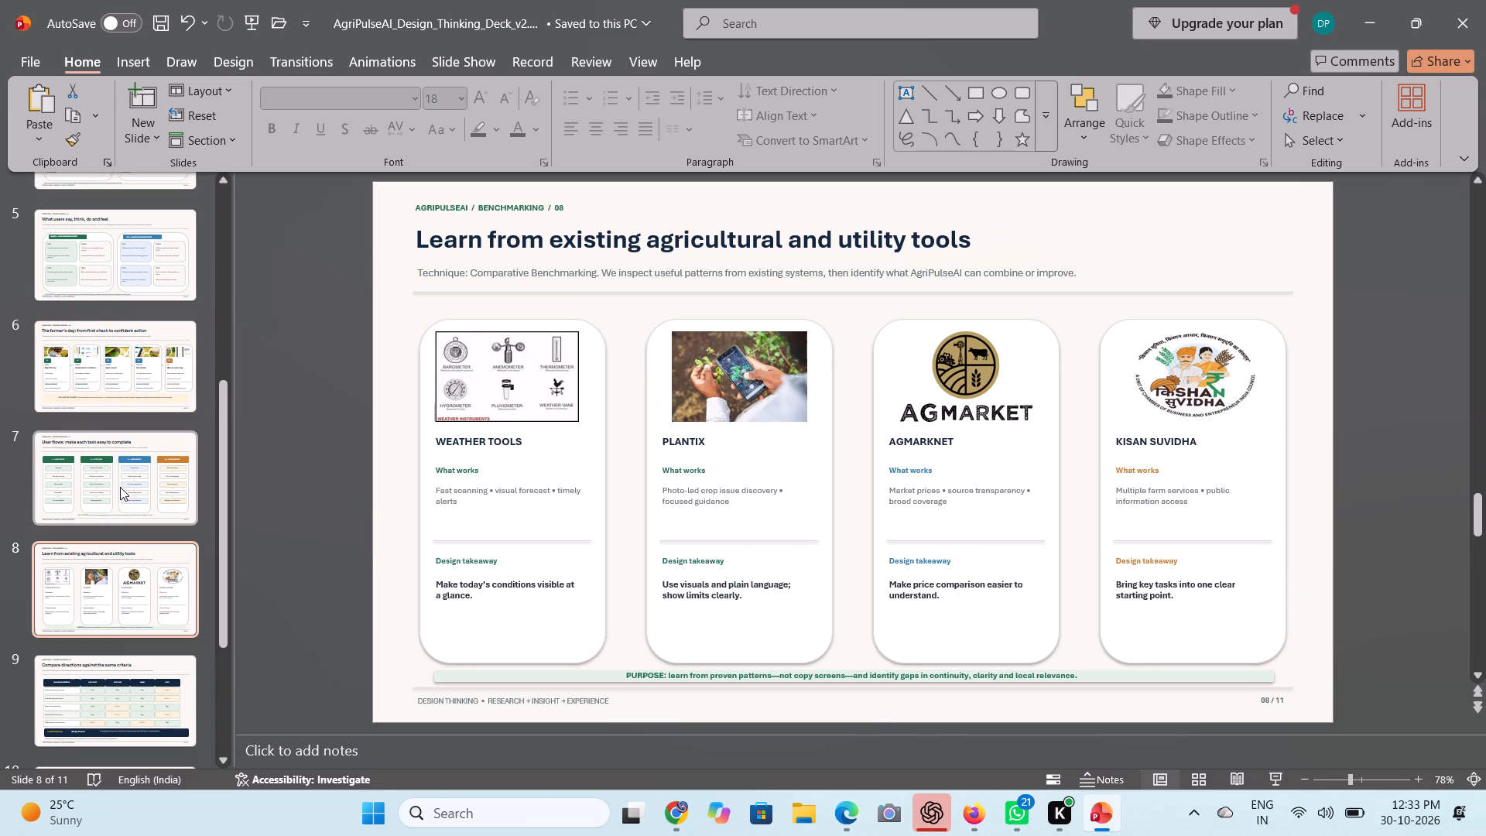
{"action": "left_click", "coordinate": [120, 487]}
{"action": "left_click", "coordinate": [113, 600]}
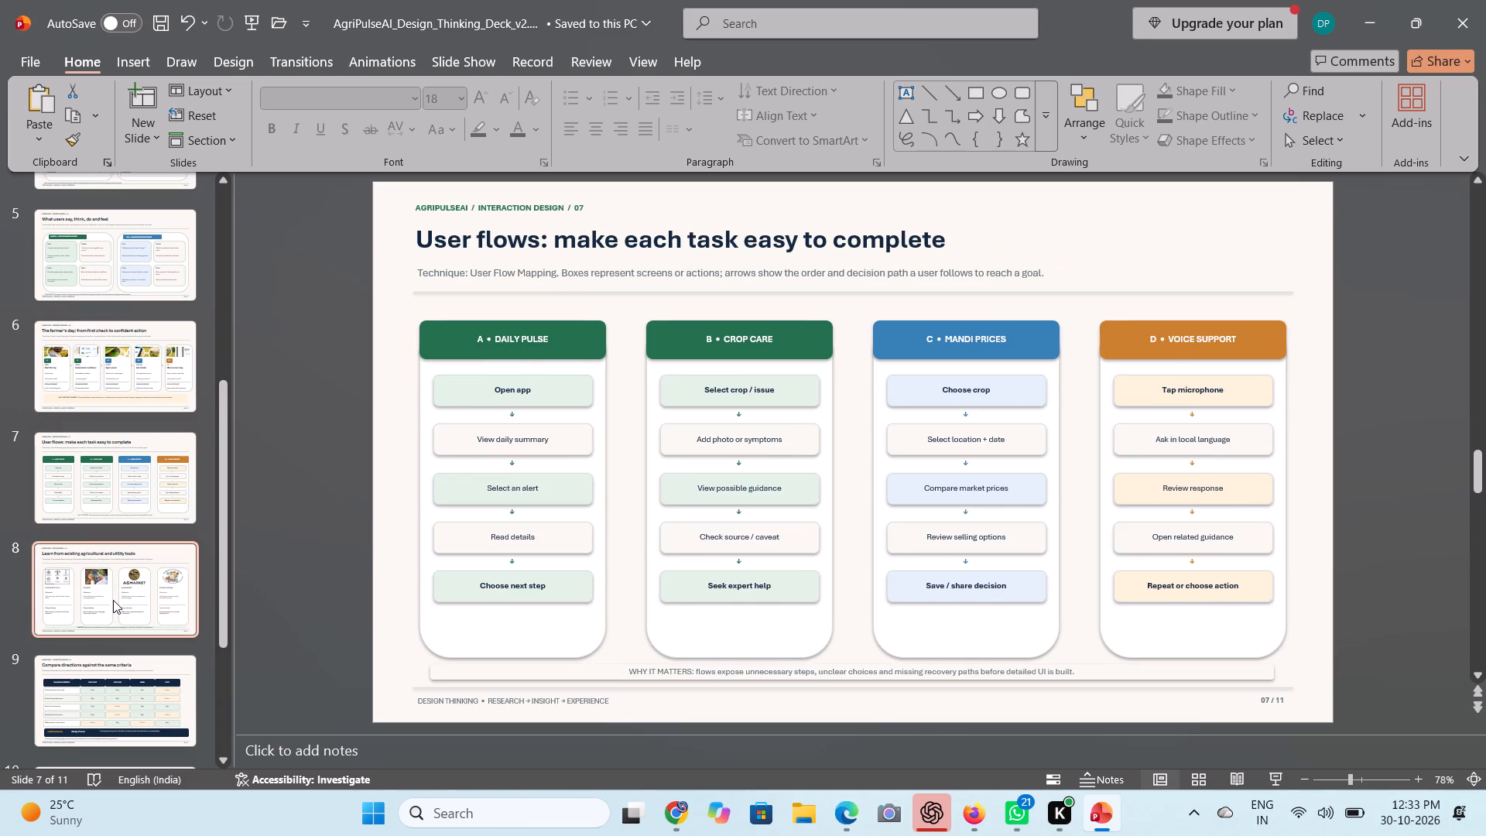
{"action": "scroll", "coordinate": [113, 600], "scroll_direction": "down", "scroll_amount": 1}
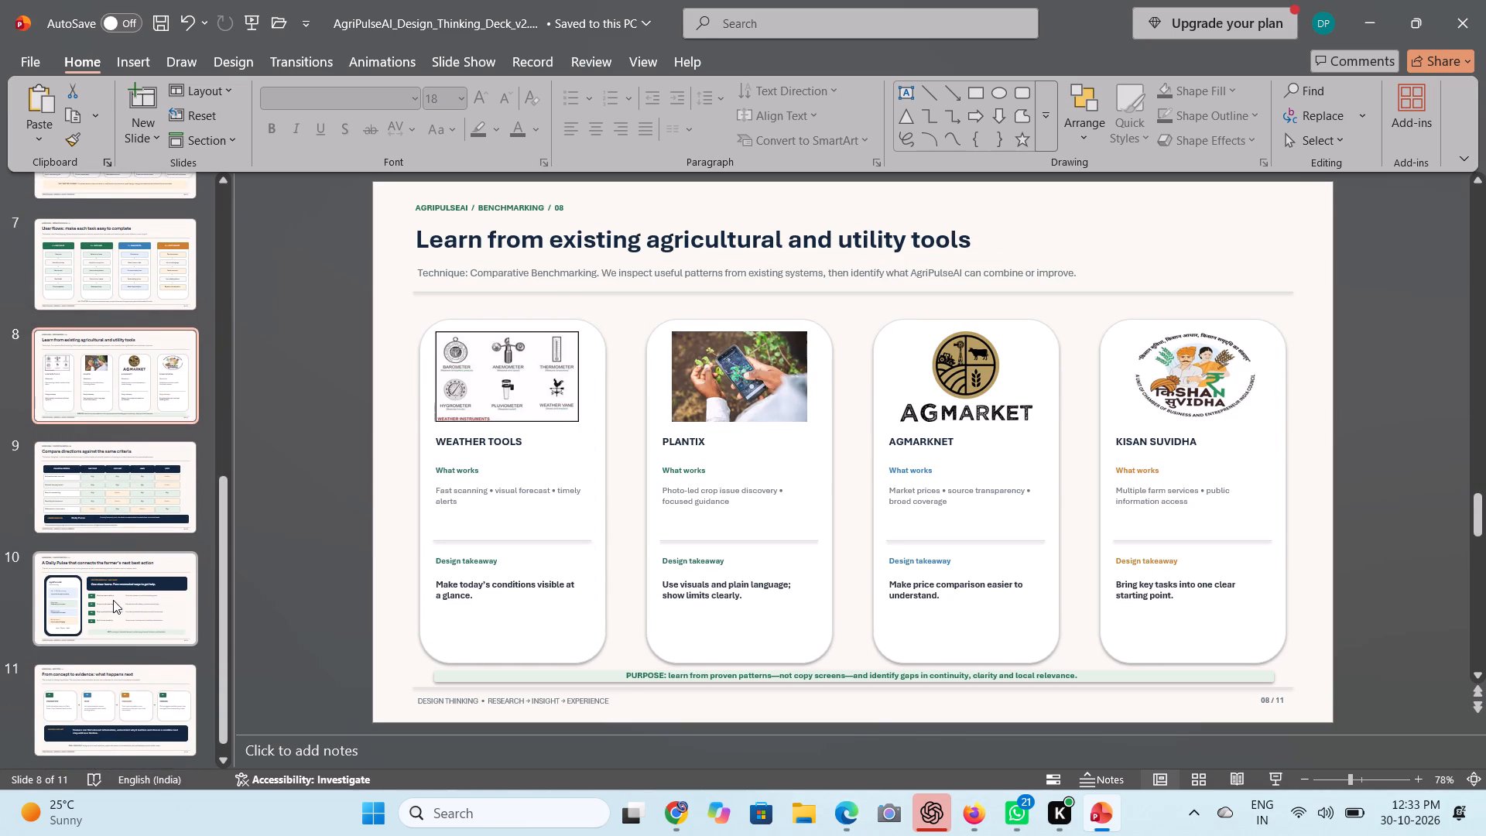
{"action": "left_click", "coordinate": [99, 506]}
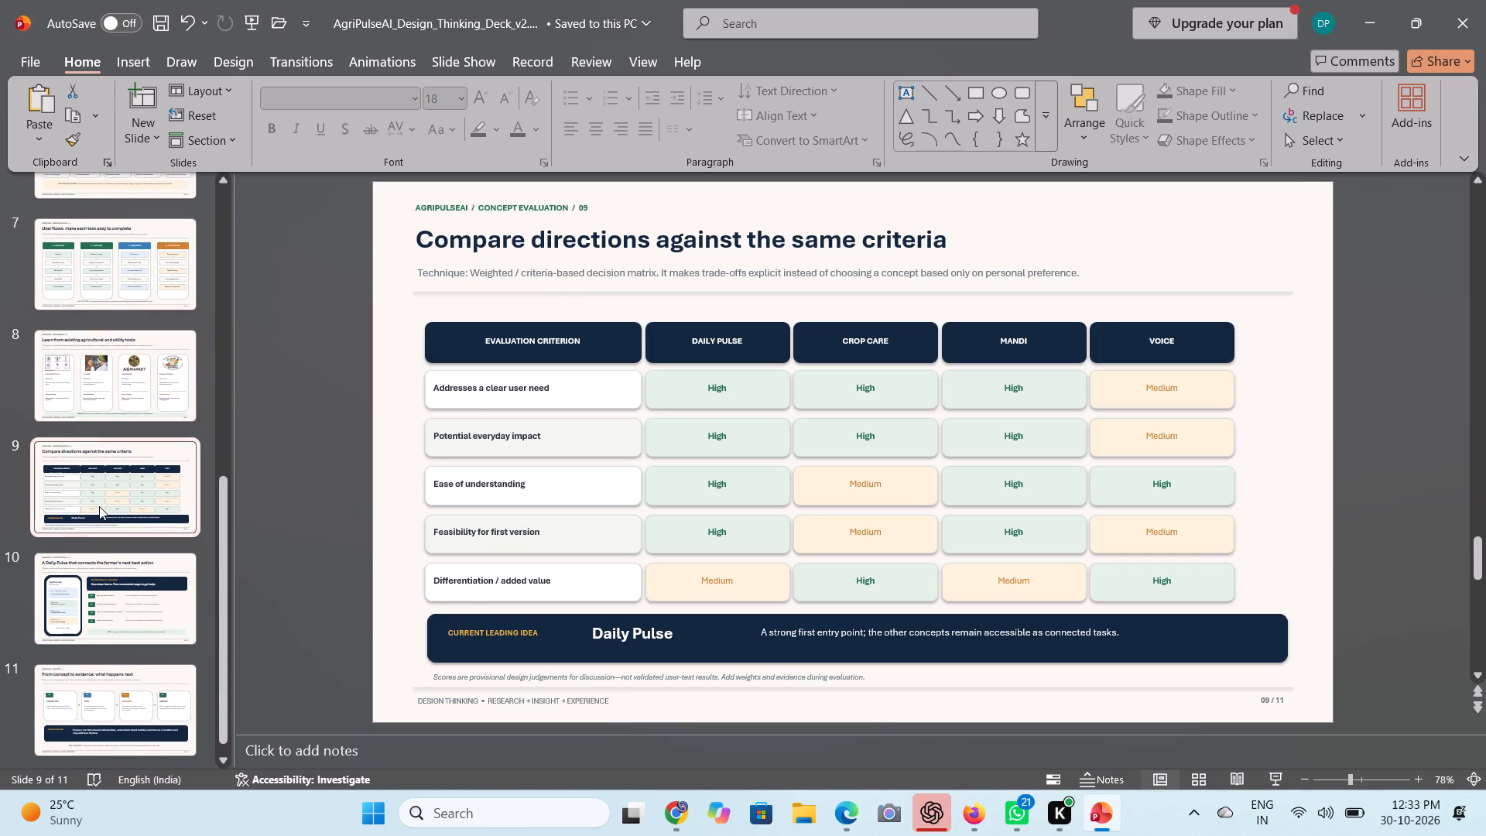
{"action": "left_click", "coordinate": [77, 574]}
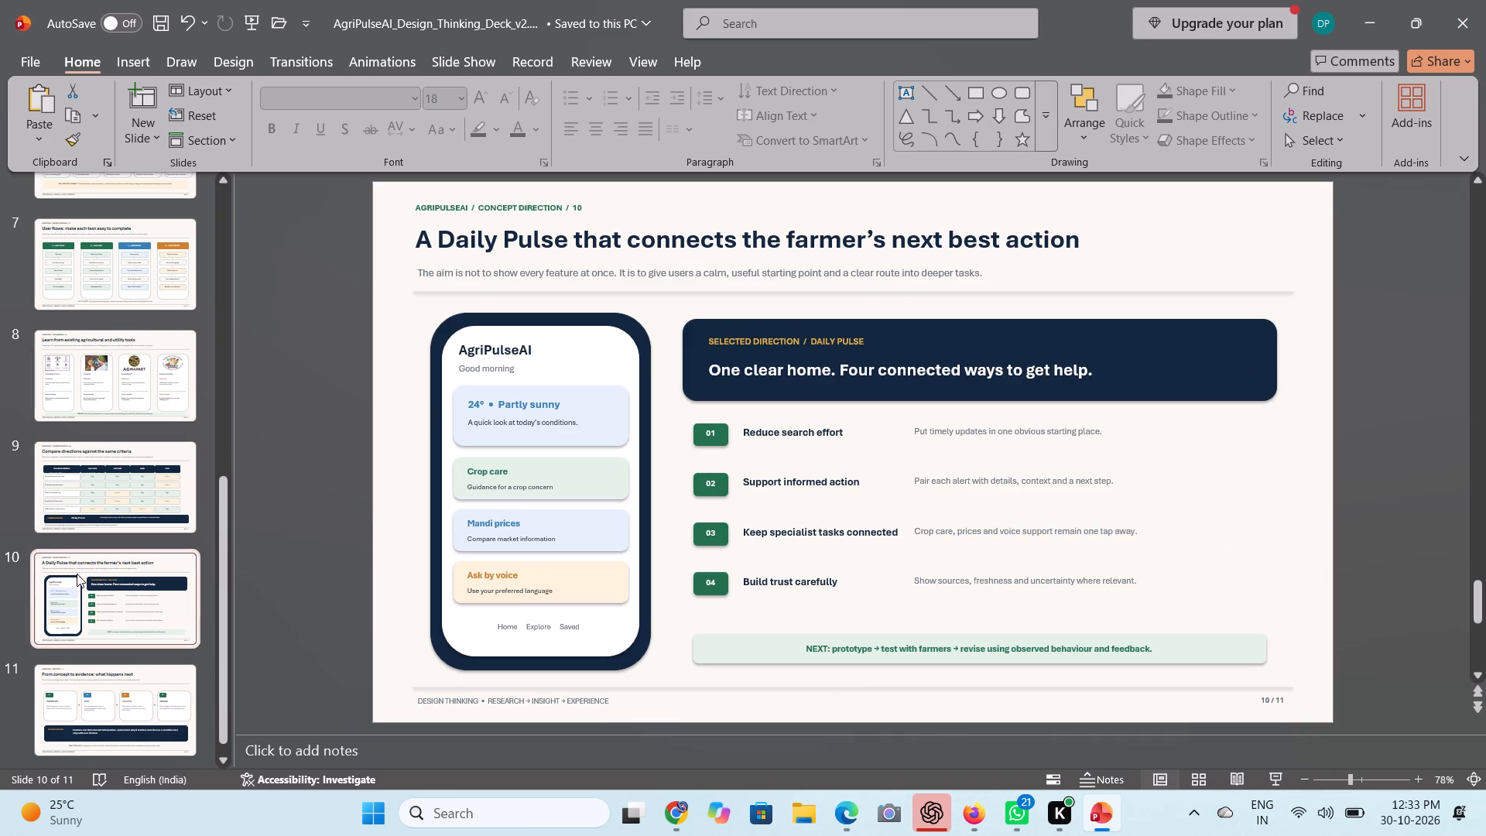
{"action": "left_click", "coordinate": [109, 720]}
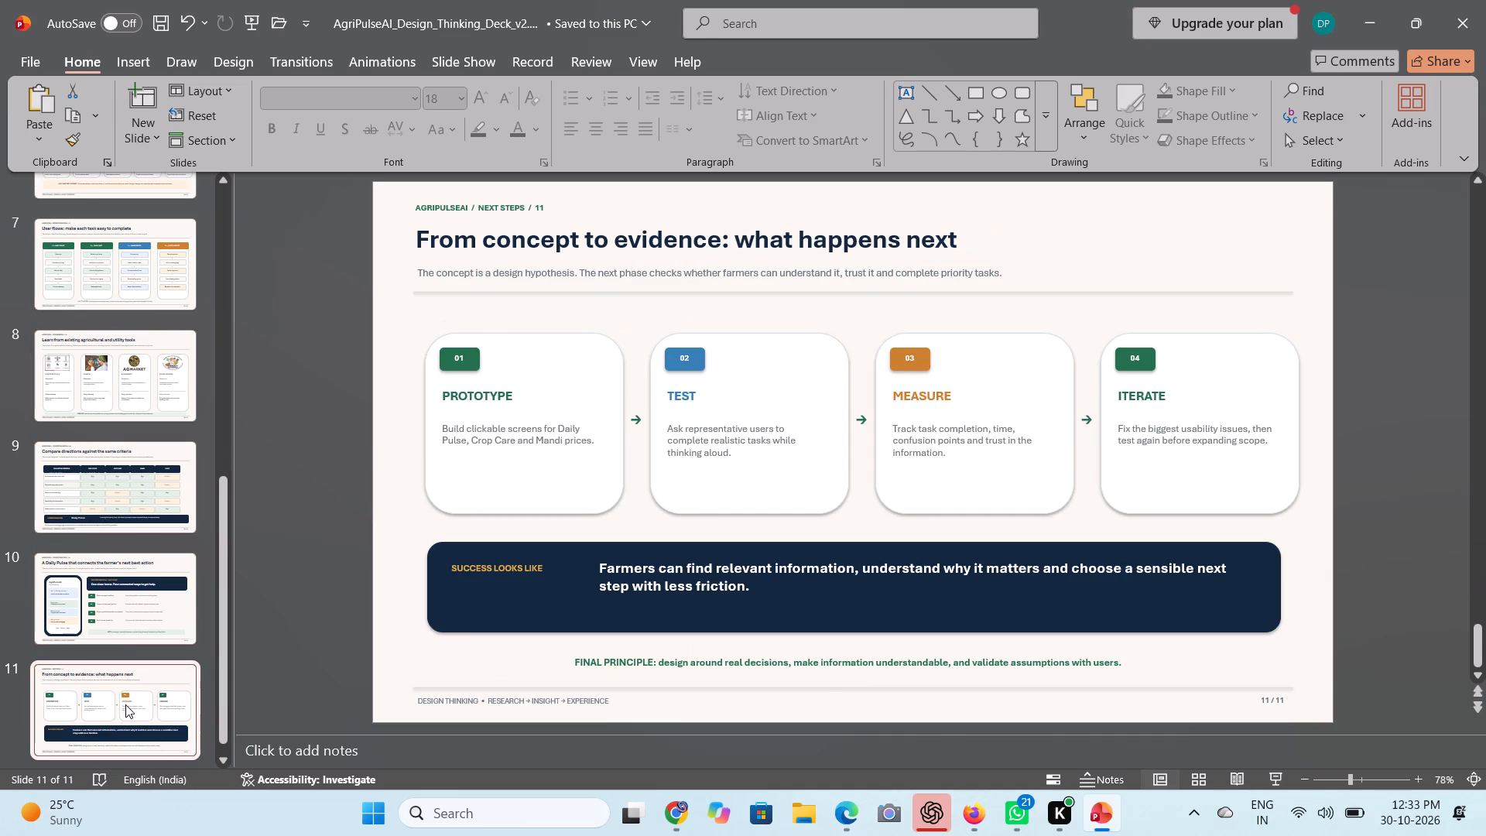
{"action": "scroll", "coordinate": [125, 704], "scroll_direction": "down", "scroll_amount": 5}
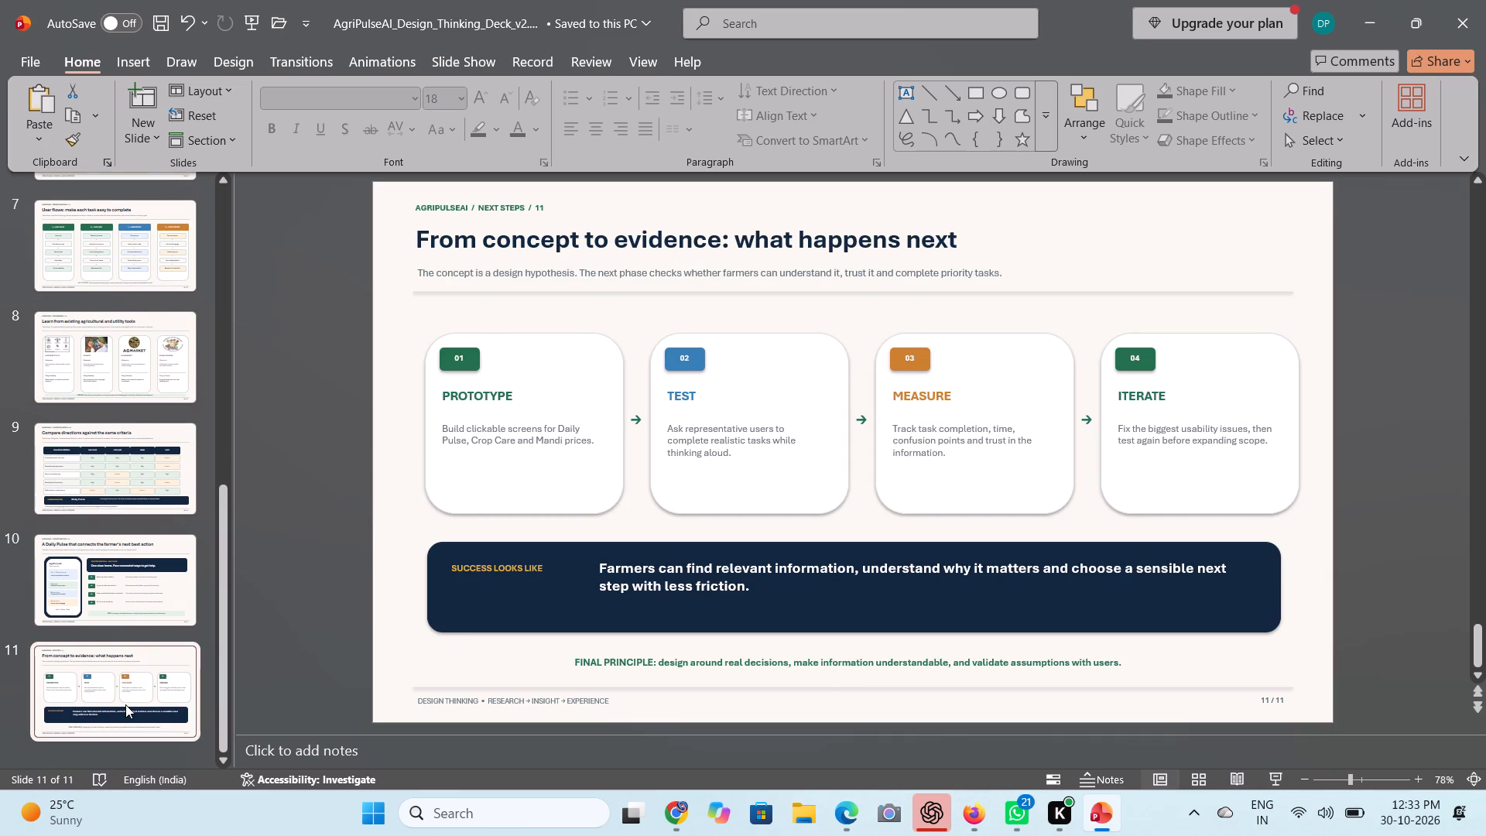
Save the presentation.
{"action": "key", "text": "ctrl+s"}
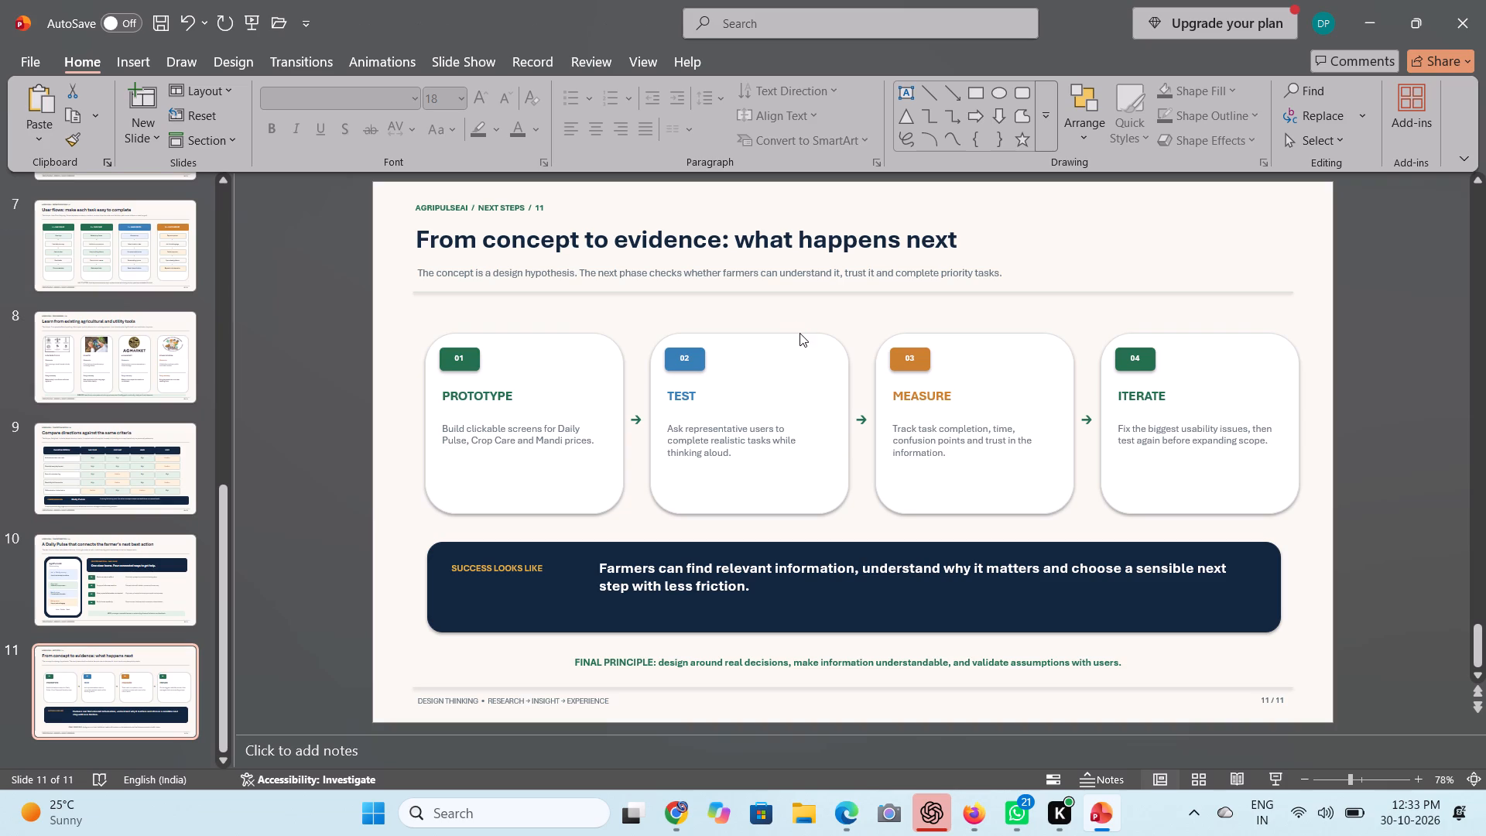
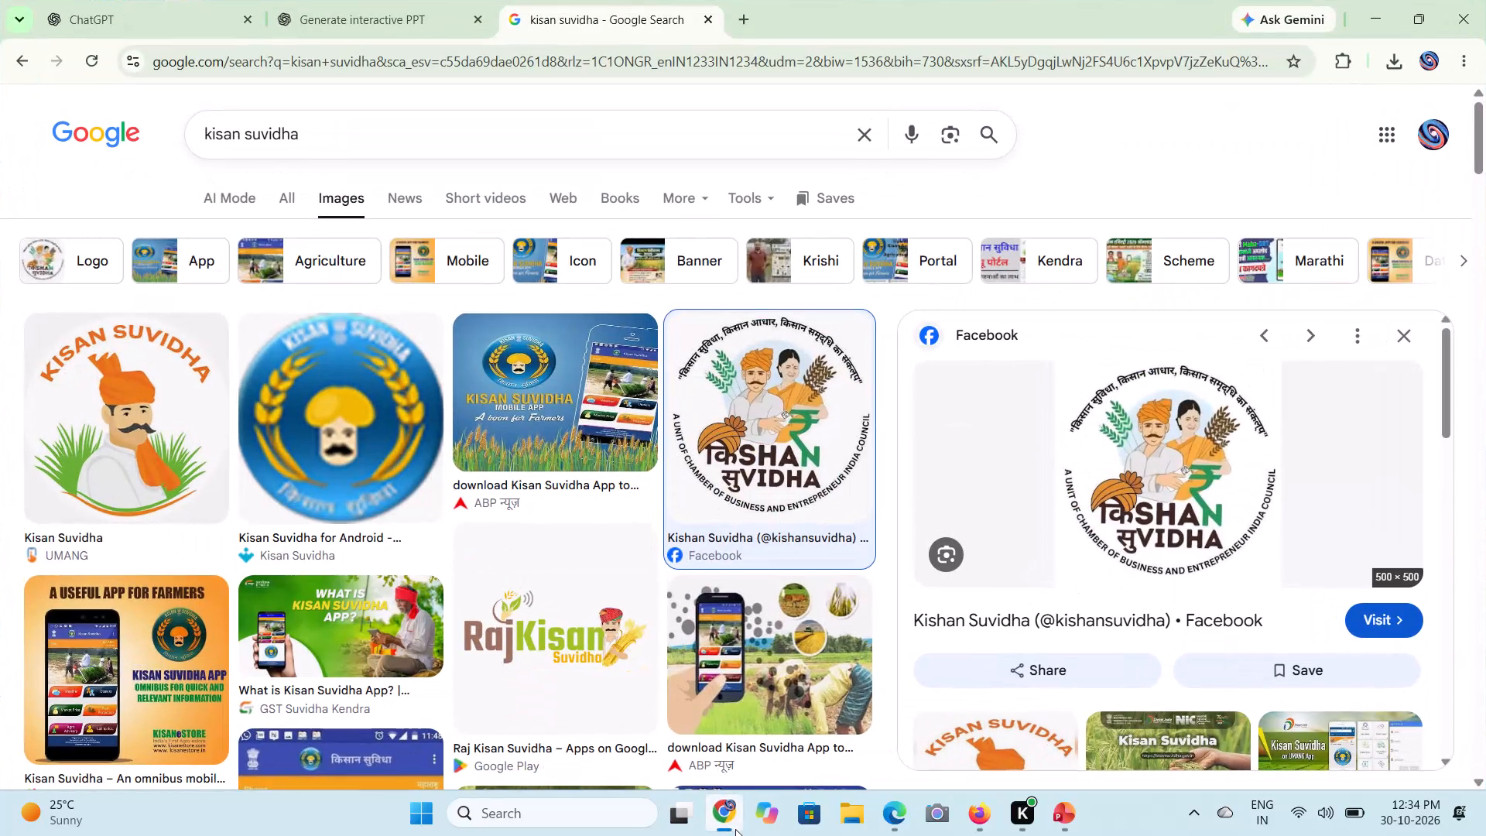
Close the kisan suvidha search, search for "i love pdf" in a new tab and open the iLovePDF website.
{"action": "left_click", "coordinate": [752, 22]}
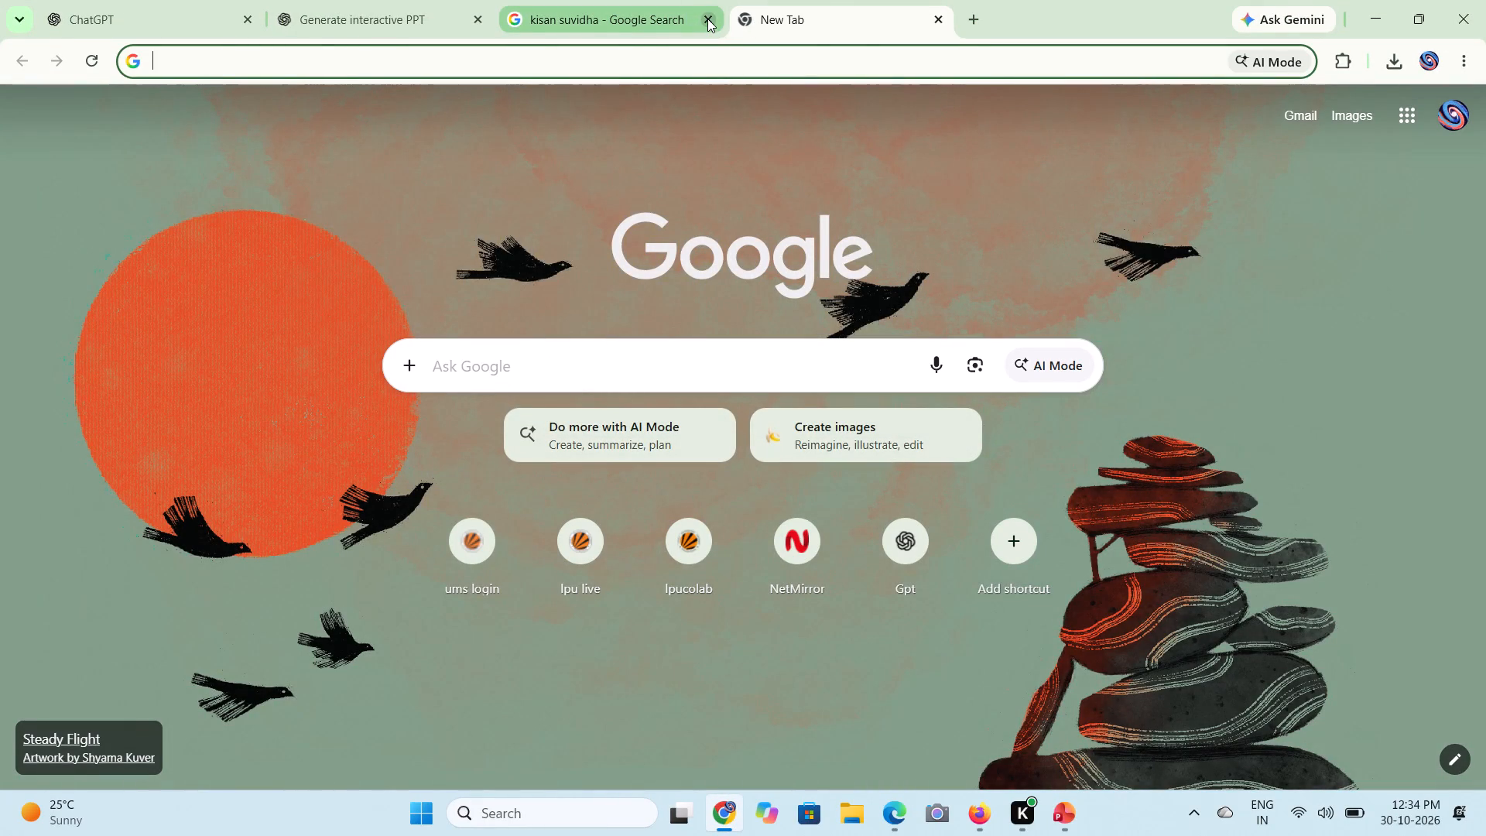
{"action": "left_click", "coordinate": [707, 19]}
{"action": "left_click", "coordinate": [550, 358]}
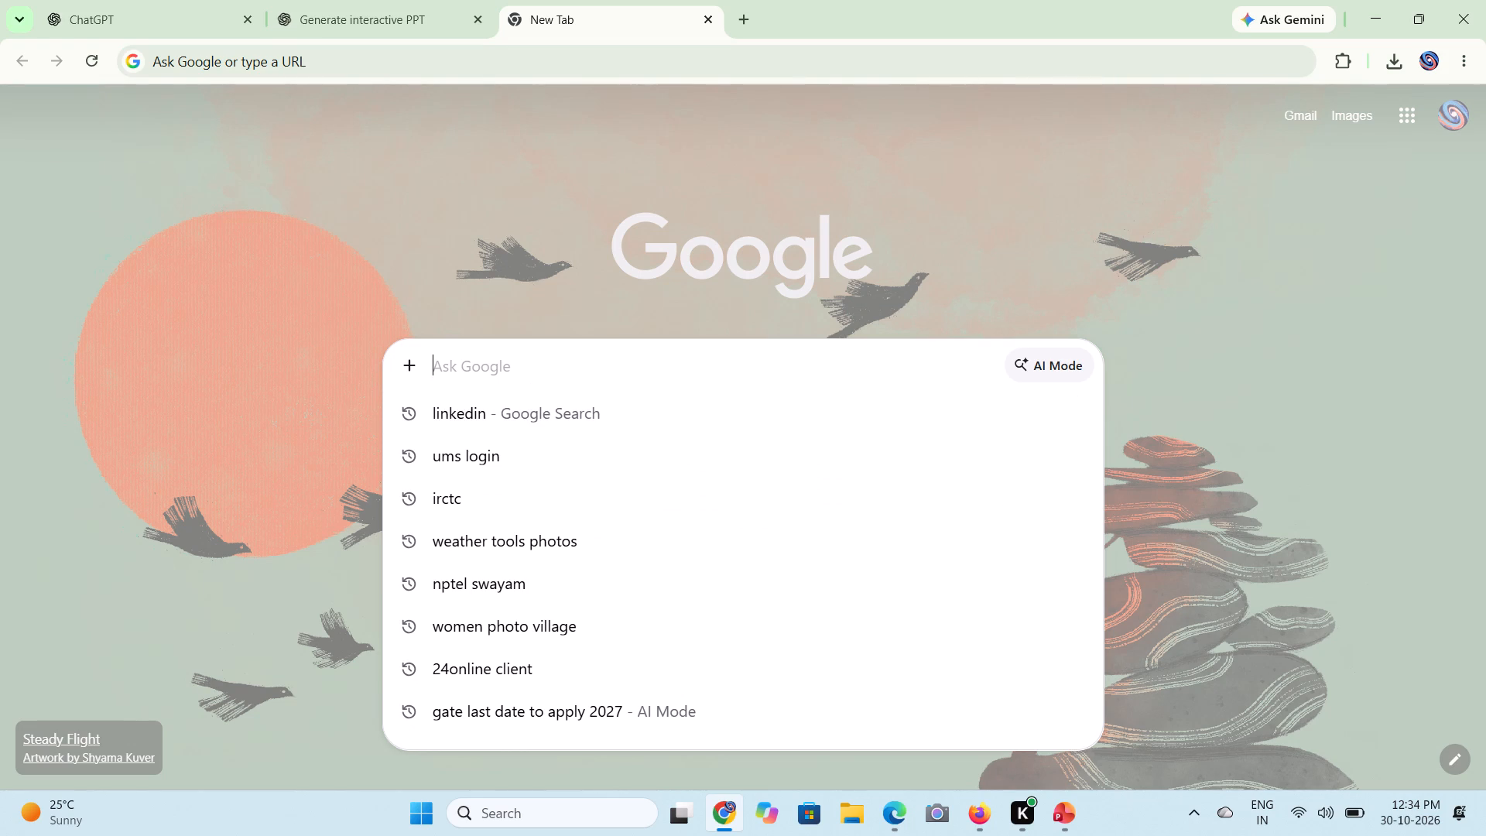
{"action": "type", "text": "i love pdf"}
{"action": "key", "text": "space"}
{"action": "key", "text": "Return"}
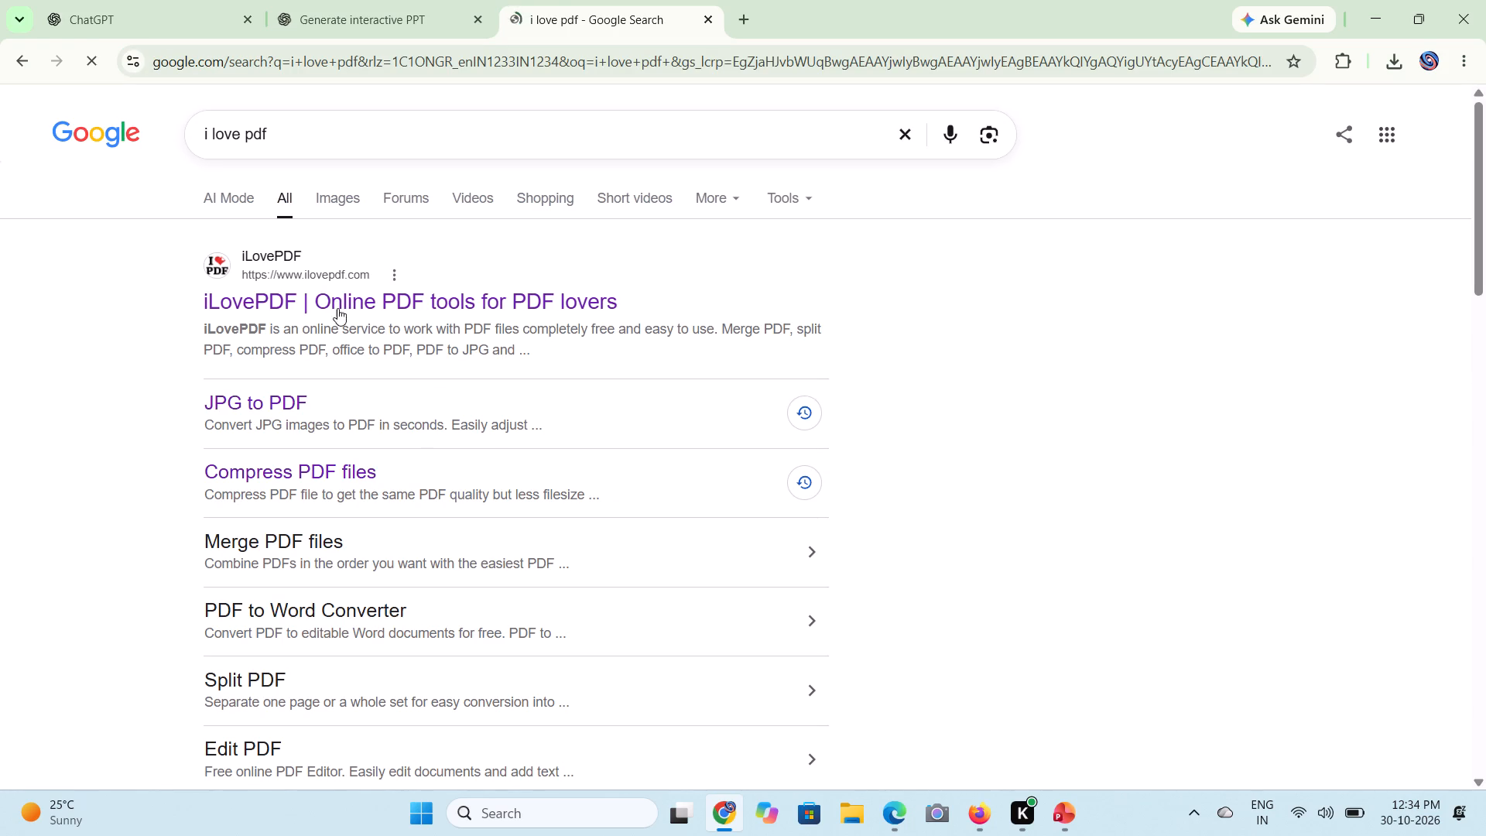
{"action": "left_click", "coordinate": [324, 298]}
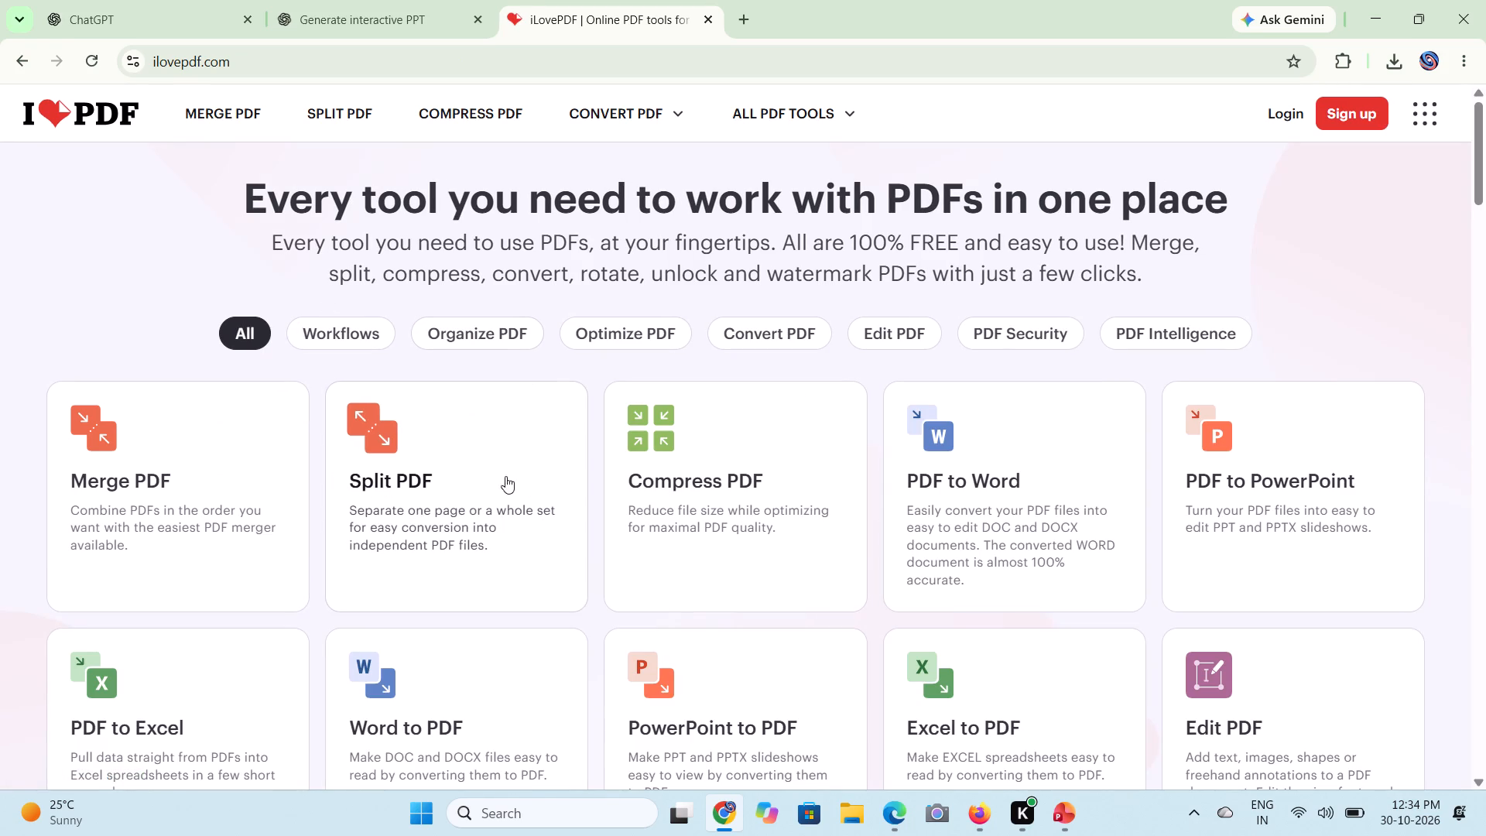
Convert "AgriPulseAI CA2 — Ideate (Slides 08–15) (1).pptx" from the D: drive's Downloads folder with iLovePDF's PowerPoint to PDF tool.
{"action": "scroll", "coordinate": [854, 478], "scroll_direction": "down", "scroll_amount": 2}
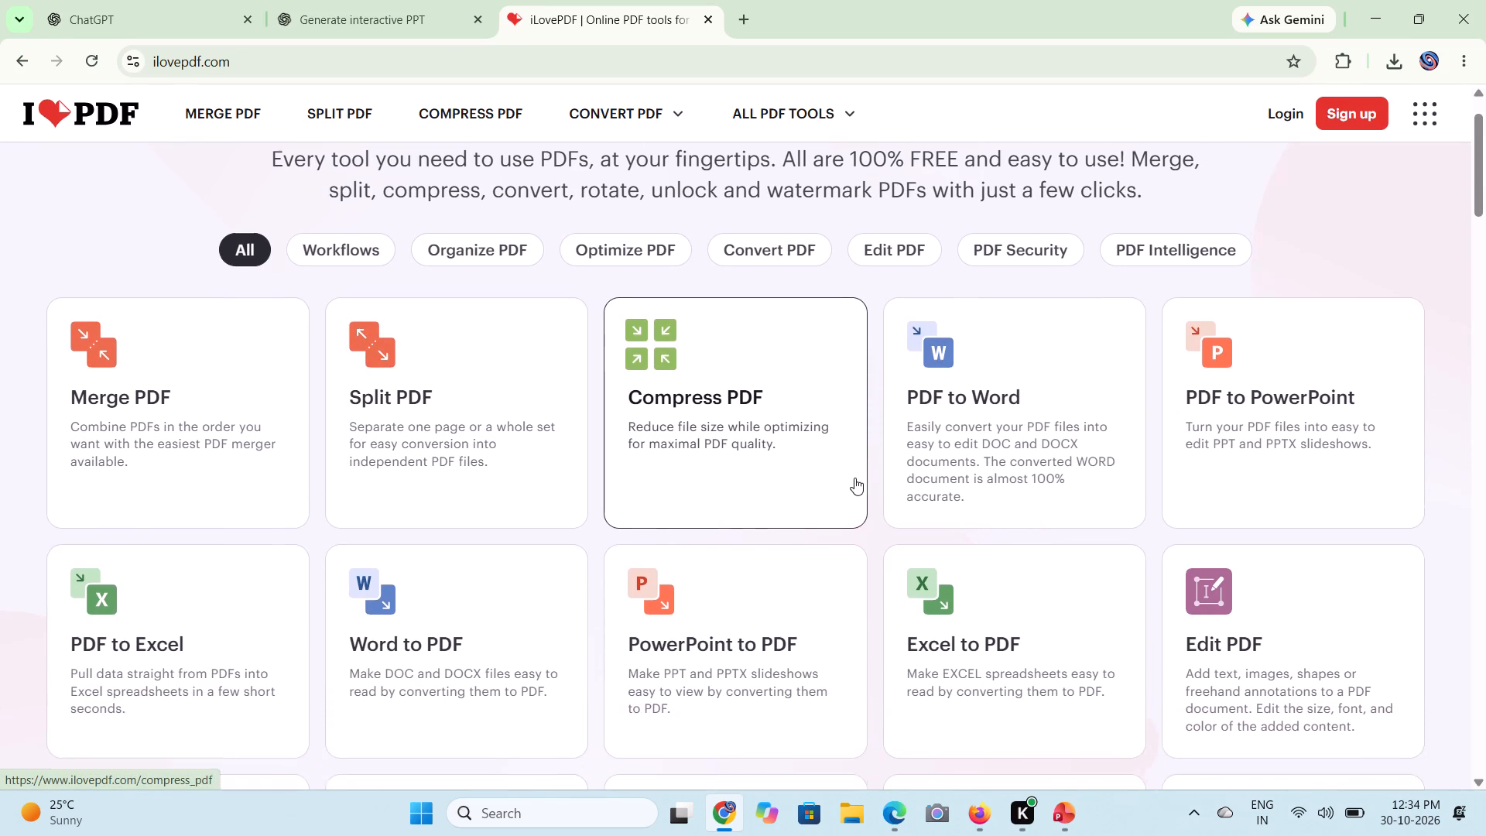
{"action": "scroll", "coordinate": [854, 478], "scroll_direction": "down", "scroll_amount": 1}
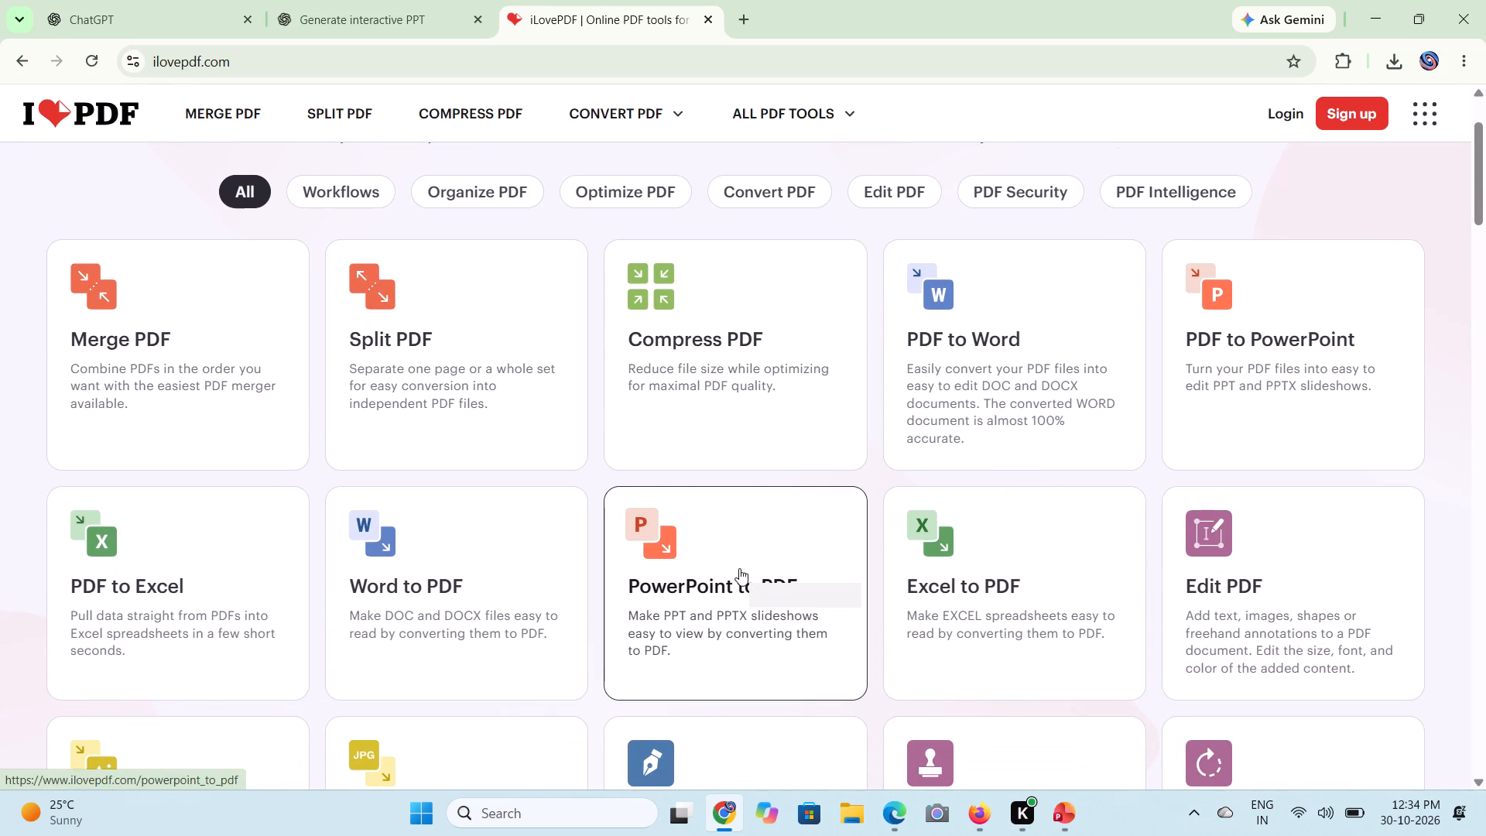
{"action": "left_click", "coordinate": [739, 568]}
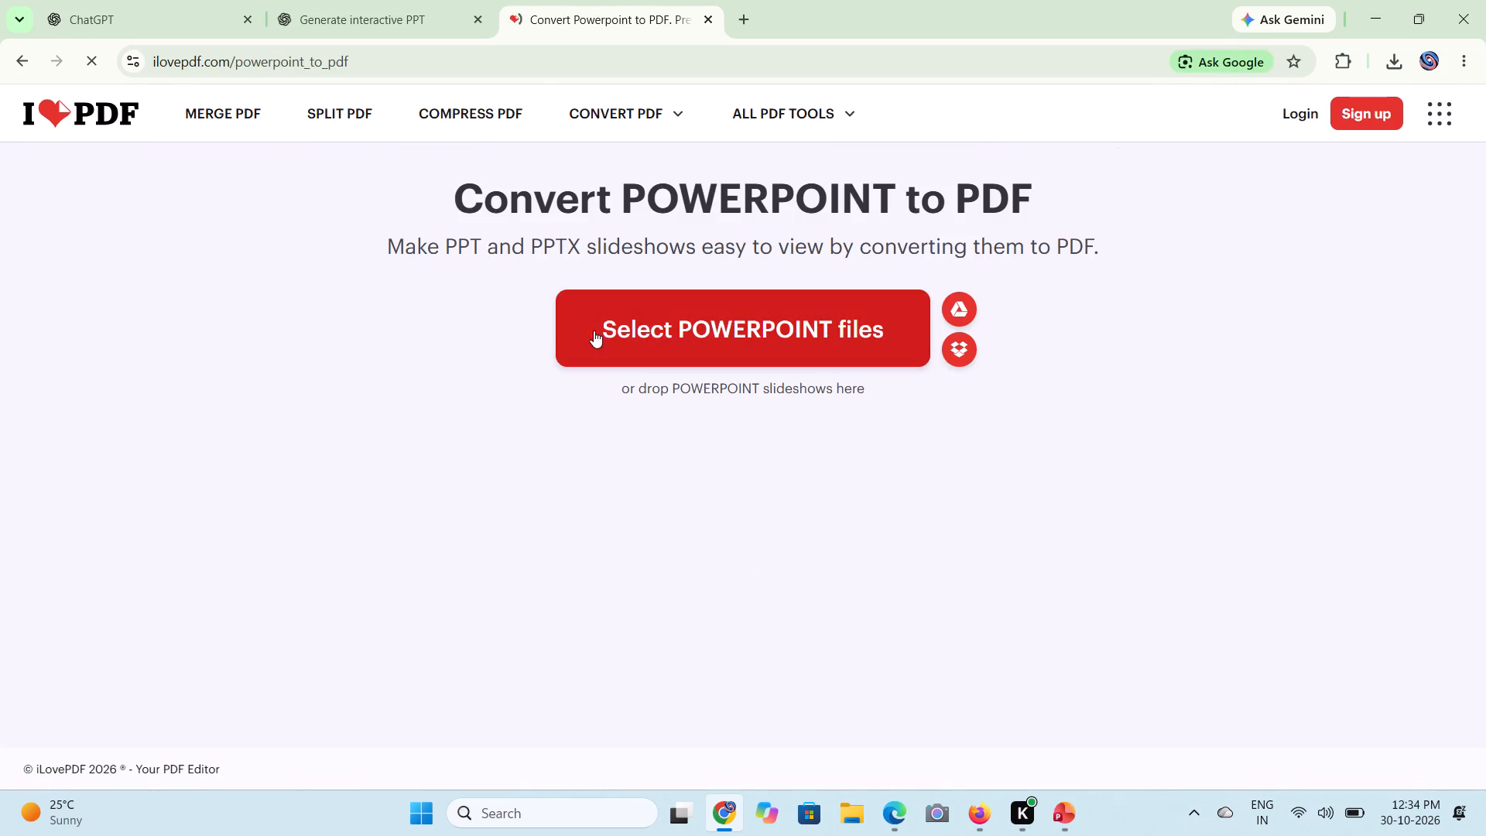
{"action": "left_click", "coordinate": [652, 324]}
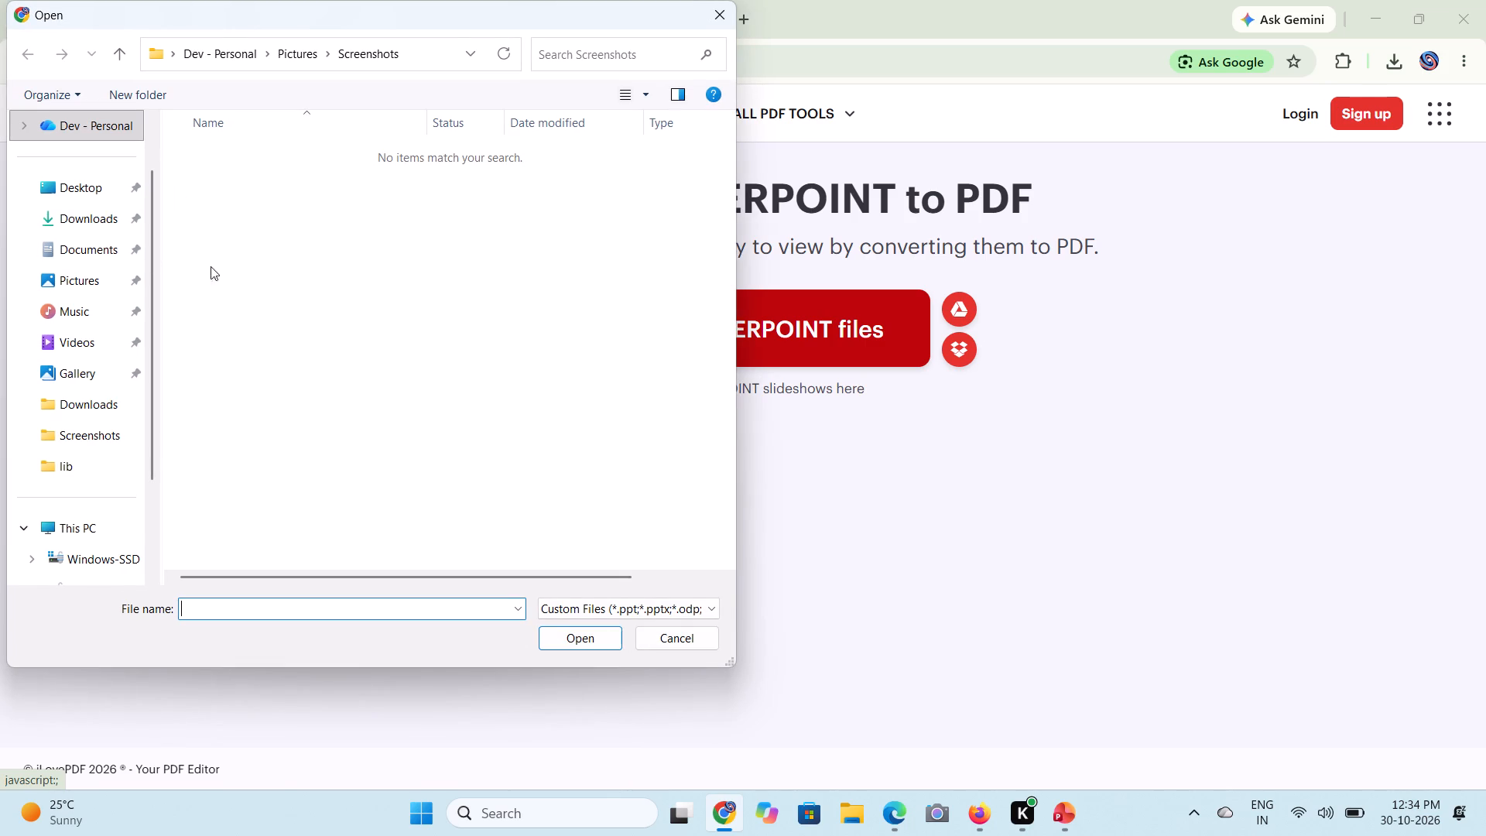
{"action": "scroll", "coordinate": [118, 438], "scroll_direction": "down", "scroll_amount": 1}
{"action": "scroll", "coordinate": [84, 552], "scroll_direction": "down", "scroll_amount": 1}
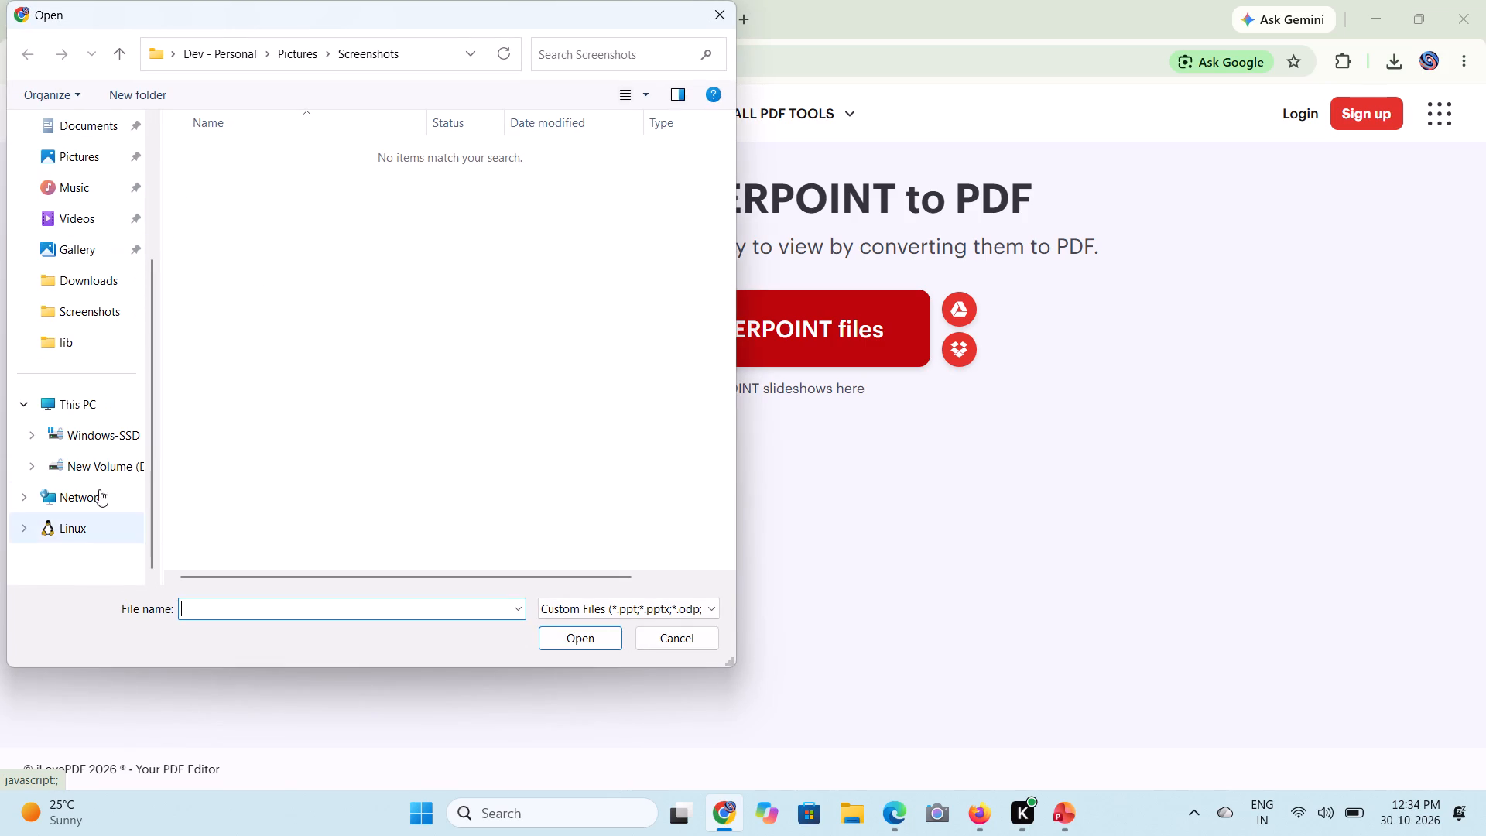
{"action": "left_click", "coordinate": [103, 473]}
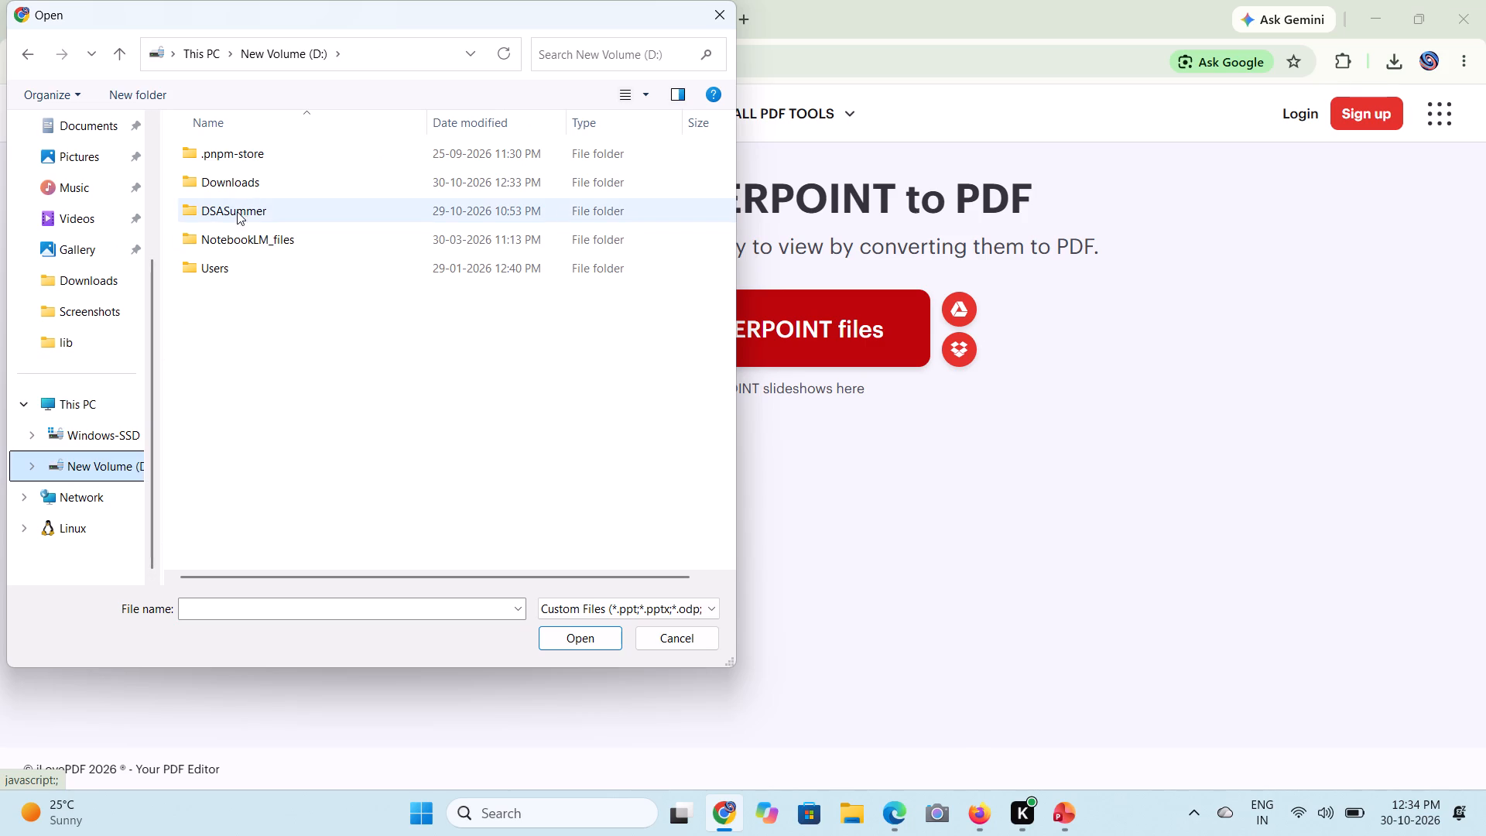
{"action": "double_click", "coordinate": [231, 183]}
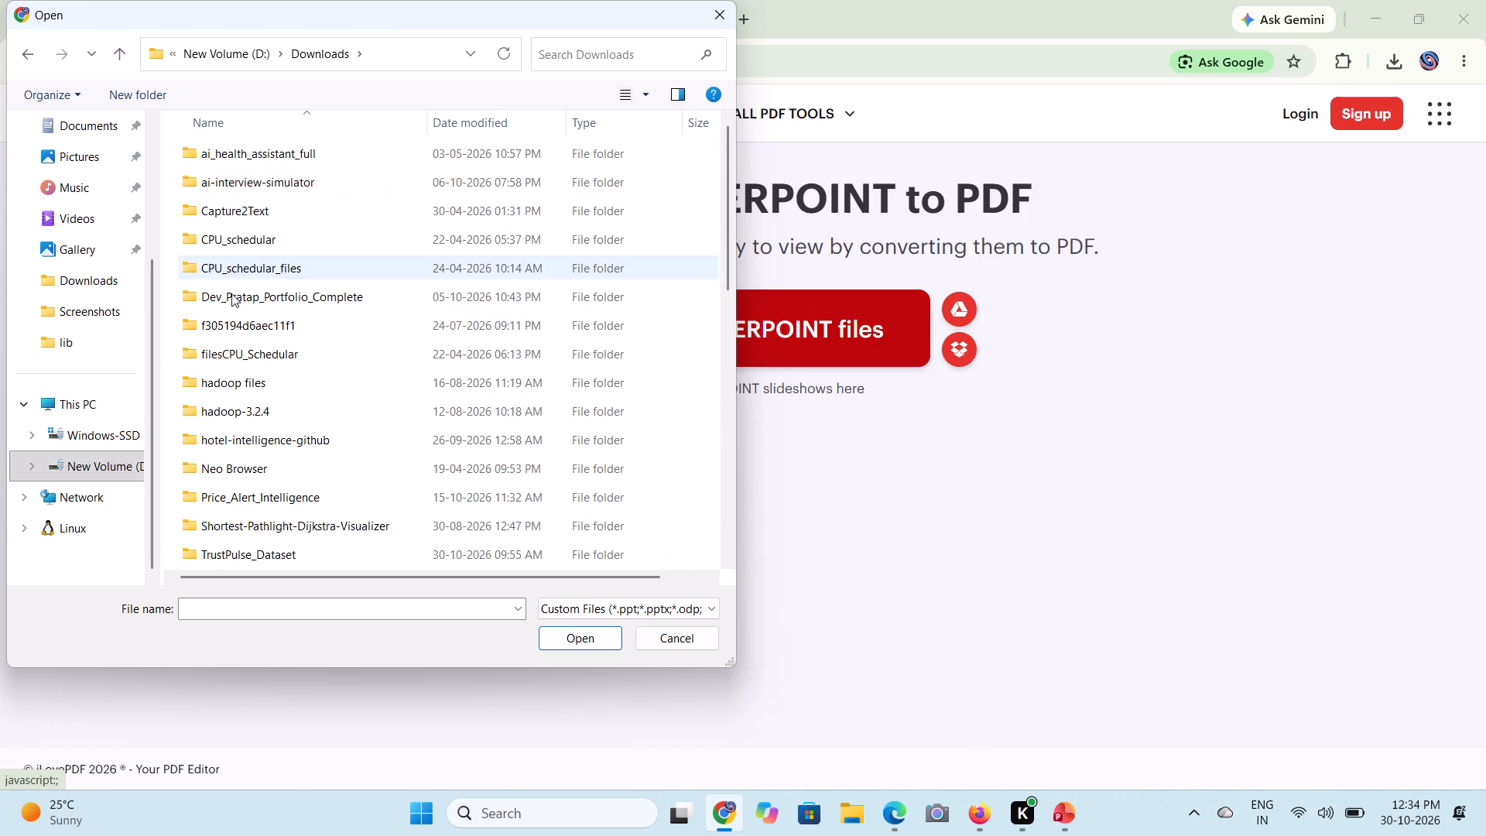
{"action": "scroll", "coordinate": [211, 420], "scroll_direction": "down", "scroll_amount": 1}
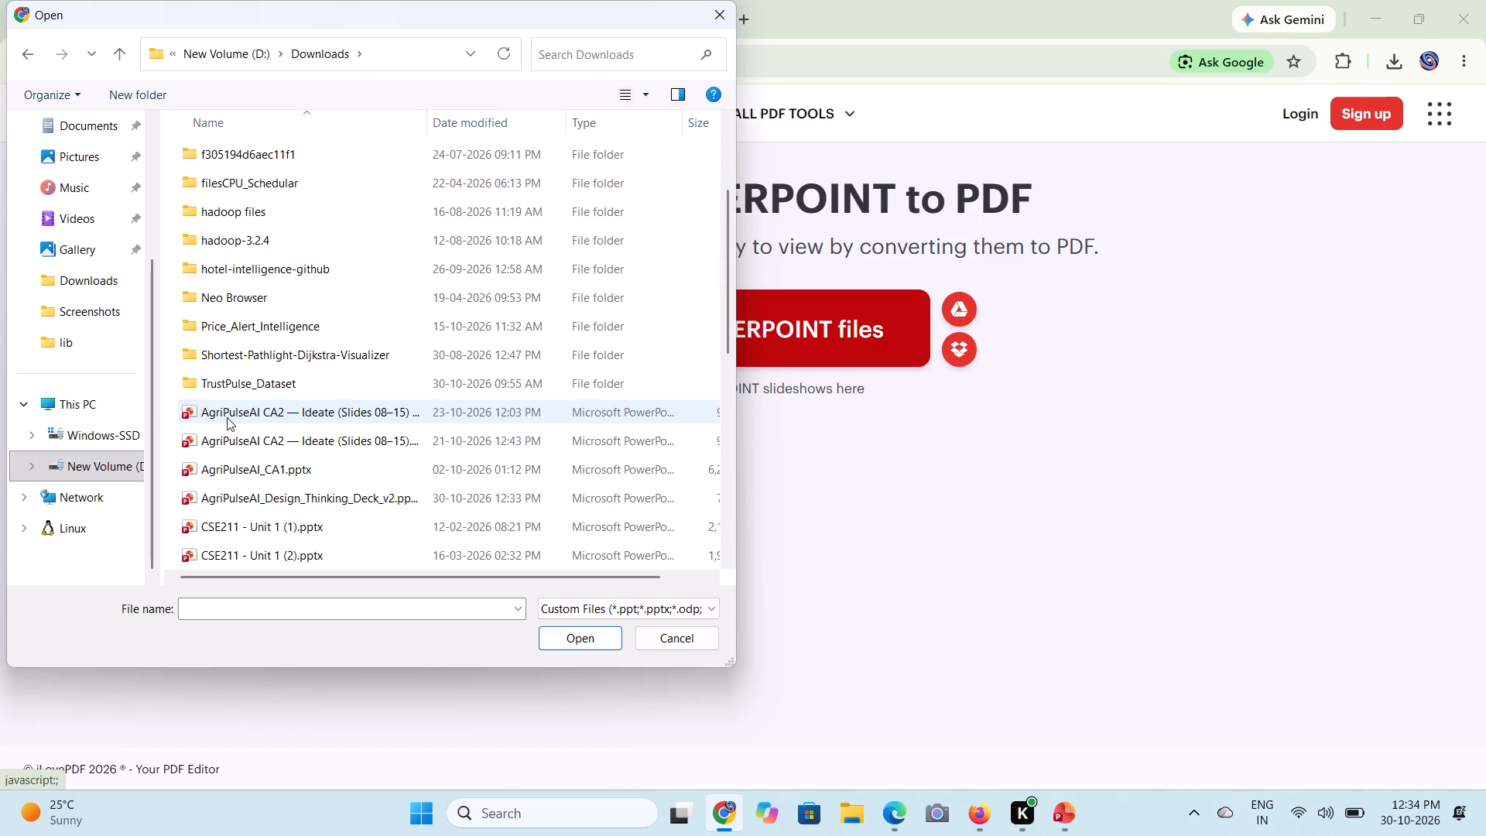
{"action": "left_click", "coordinate": [267, 411]}
{"action": "left_click", "coordinate": [575, 644]}
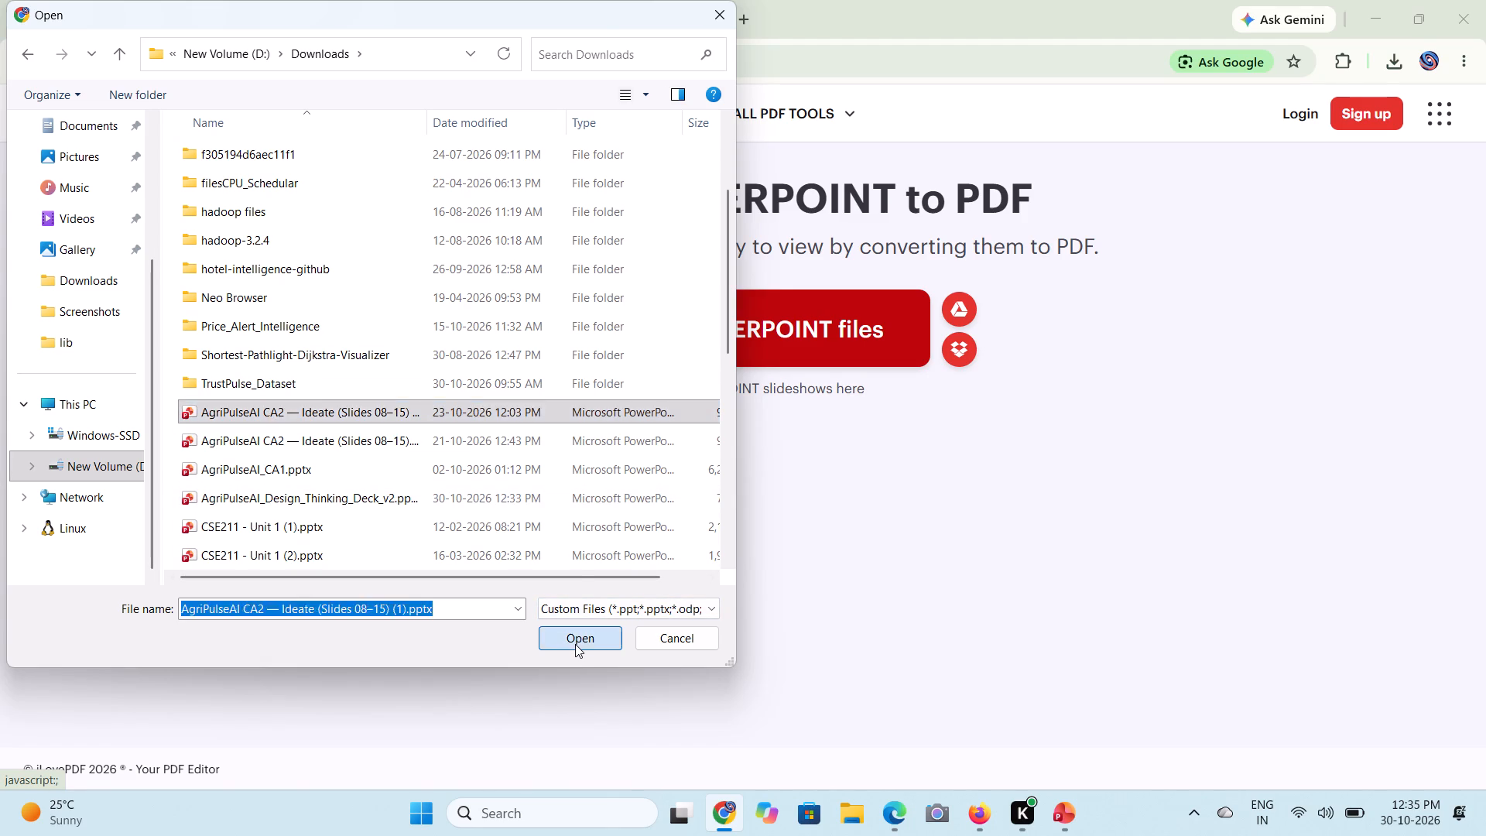
{"action": "left_click", "coordinate": [1162, 752]}
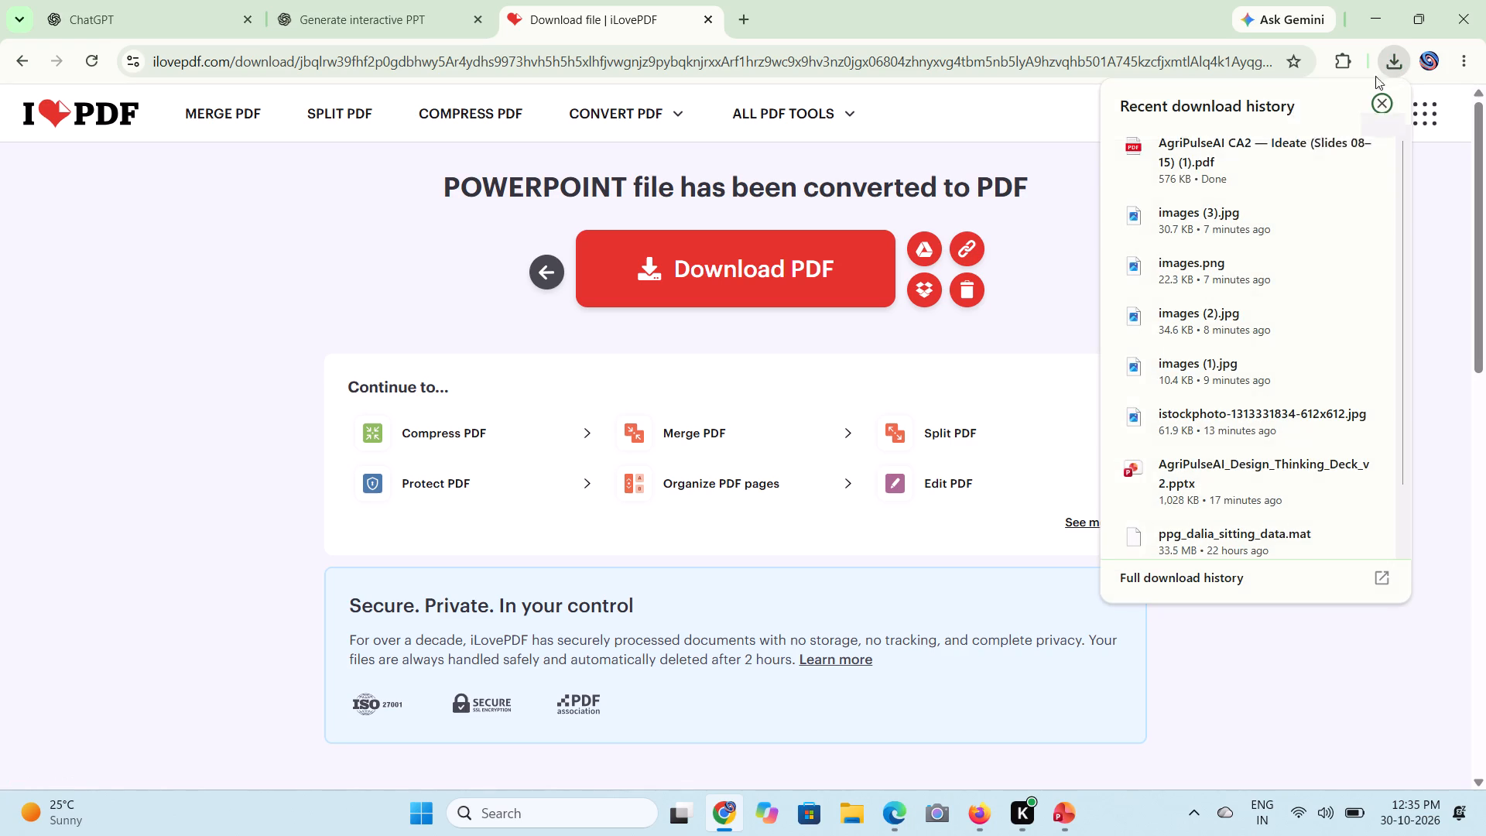
{"action": "scroll", "coordinate": [1209, 142], "scroll_direction": "up", "scroll_amount": 2}
{"action": "double_click", "coordinate": [1204, 150]}
Examine the converted PDF from its first page to its last to check its content and layout, and close it.
{"action": "scroll", "coordinate": [894, 372], "scroll_direction": "up", "scroll_amount": 6}
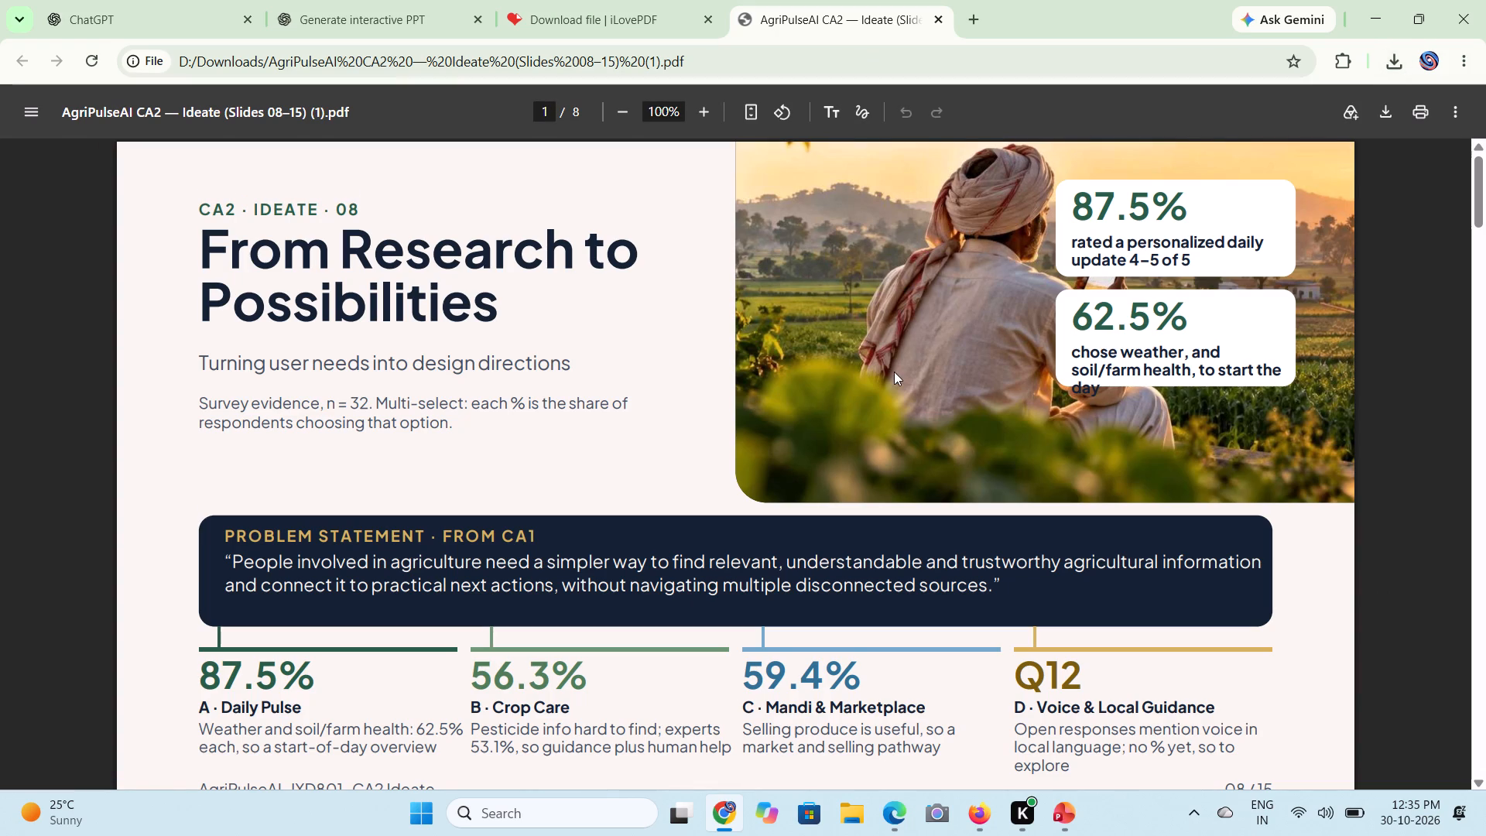
{"action": "scroll", "coordinate": [894, 372], "scroll_direction": "up", "scroll_amount": 5}
{"action": "scroll", "coordinate": [894, 372], "scroll_direction": "down", "scroll_amount": 9}
{"action": "scroll", "coordinate": [894, 372], "scroll_direction": "up", "scroll_amount": 12}
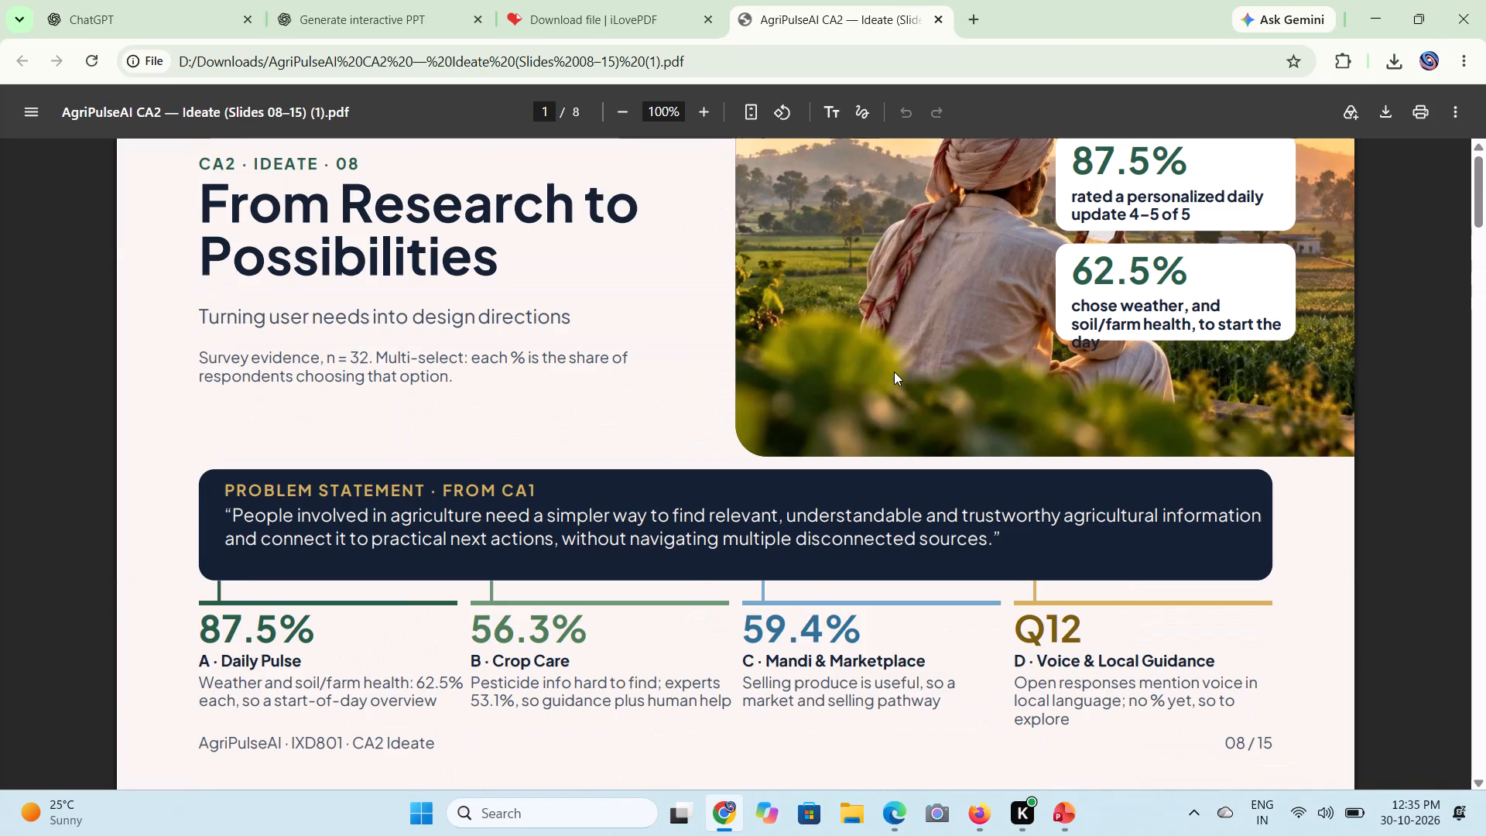
{"action": "scroll", "coordinate": [894, 372], "scroll_direction": "up", "scroll_amount": 1}
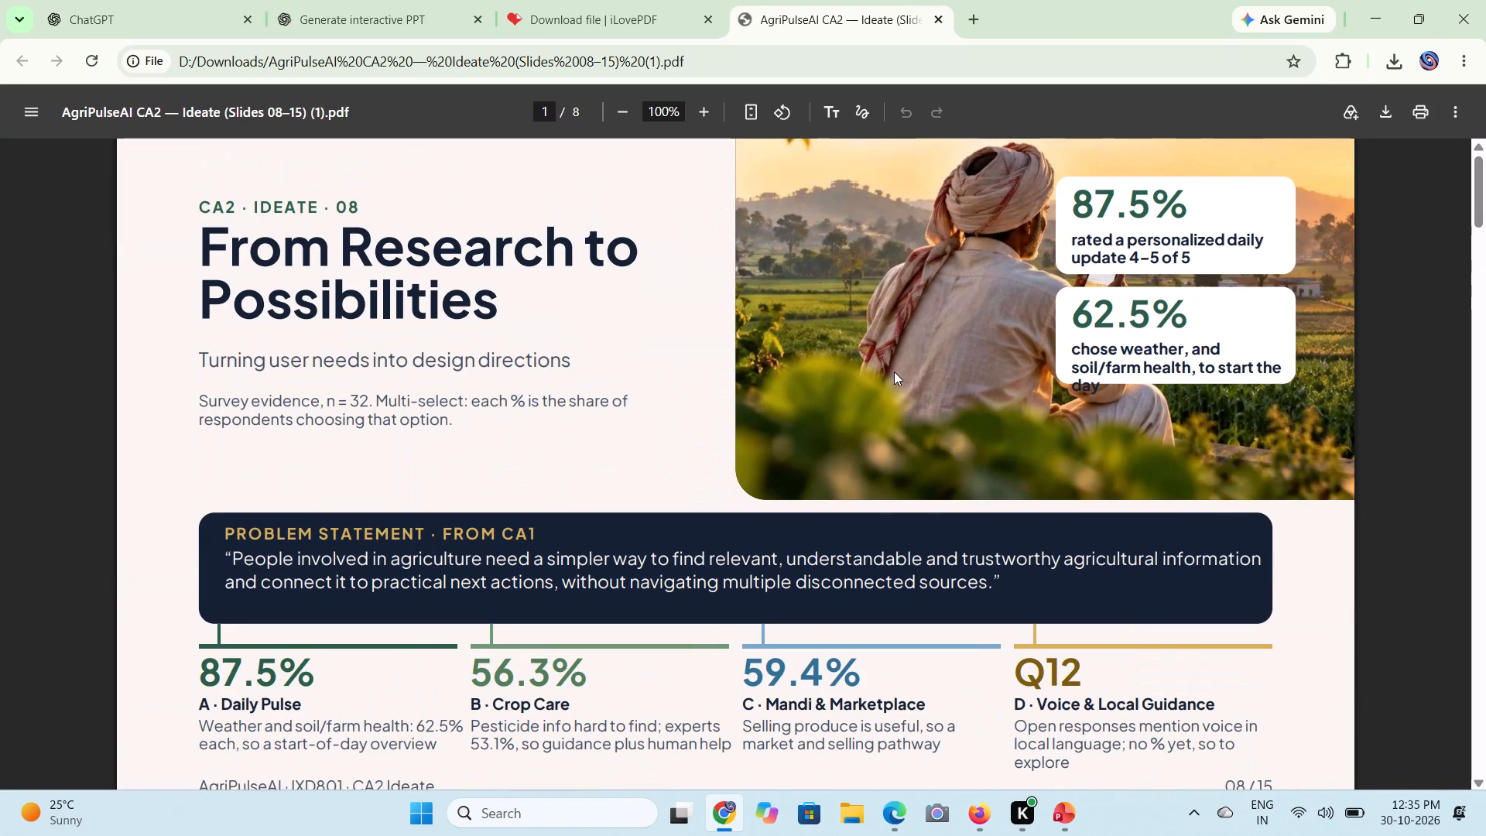
{"action": "scroll", "coordinate": [894, 372], "scroll_direction": "up", "scroll_amount": 4}
{"action": "scroll", "coordinate": [894, 372], "scroll_direction": "down", "scroll_amount": 7}
{"action": "scroll", "coordinate": [894, 372], "scroll_direction": "up", "scroll_amount": 7}
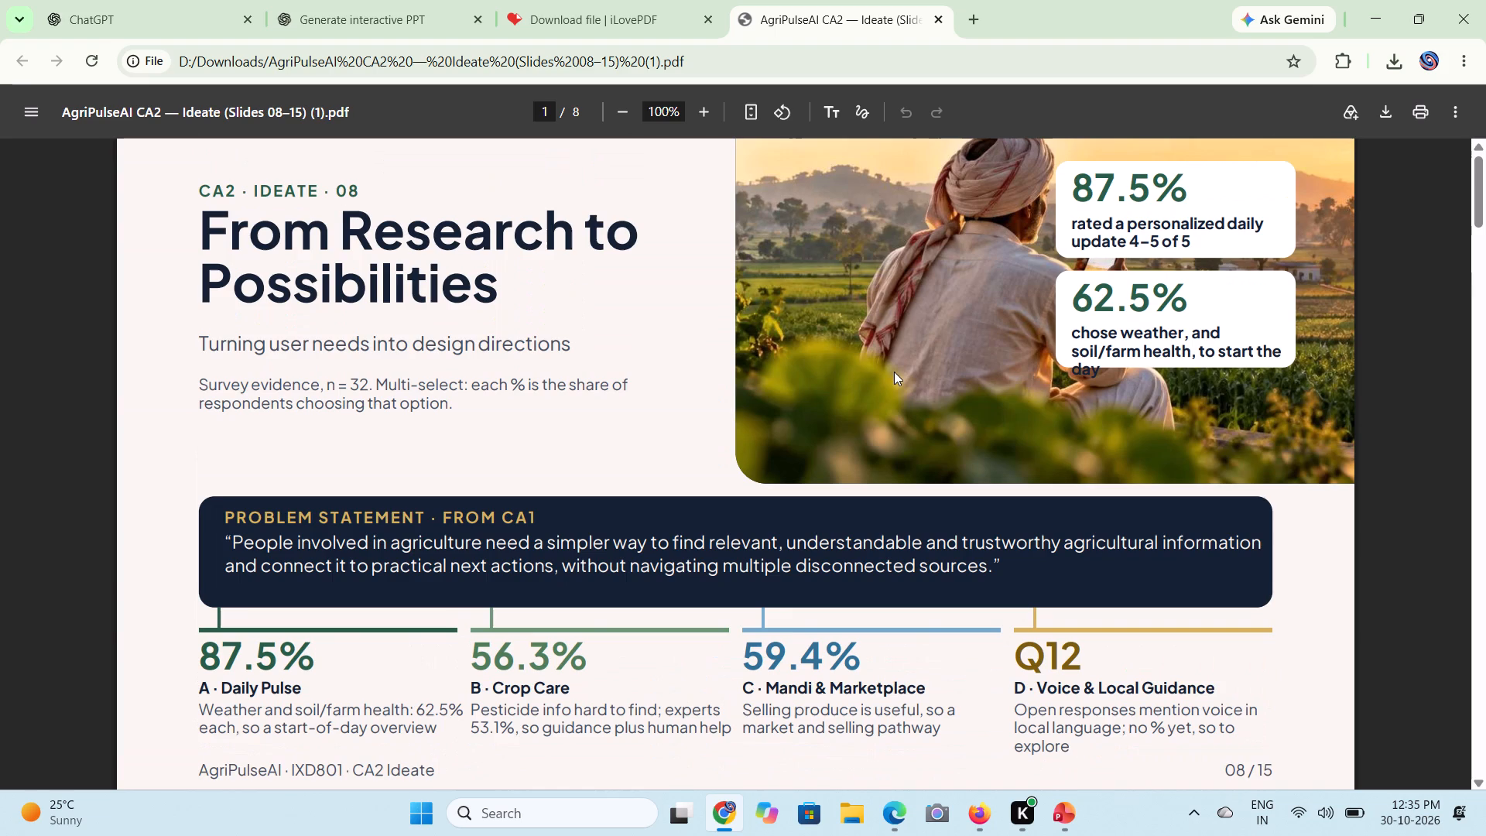
{"action": "scroll", "coordinate": [894, 372], "scroll_direction": "up", "scroll_amount": 4}
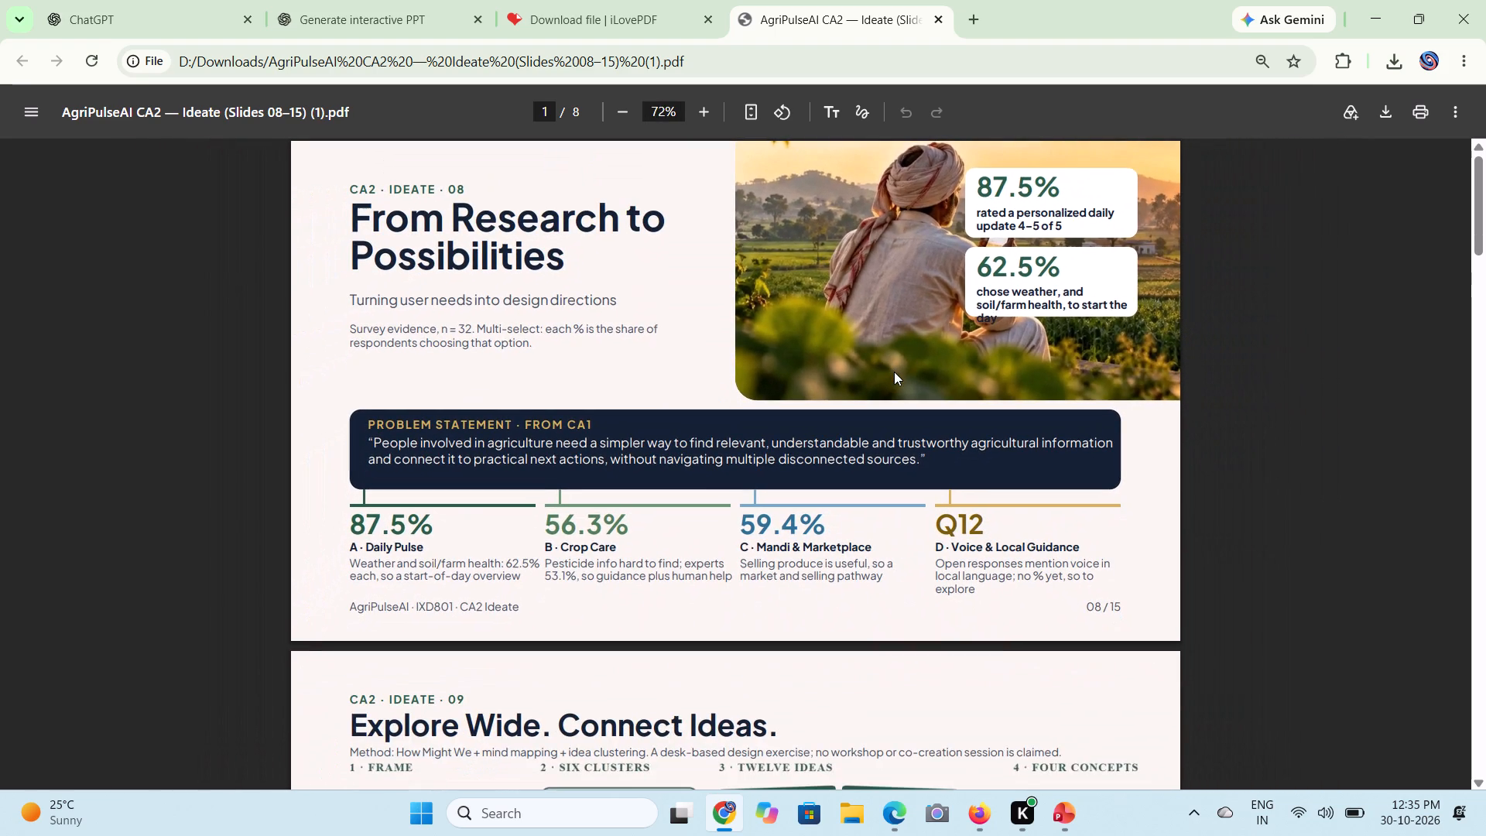
{"action": "scroll", "coordinate": [894, 372], "scroll_direction": "up", "scroll_amount": 1}
{"action": "scroll", "coordinate": [894, 372], "scroll_direction": "down", "scroll_amount": 5}
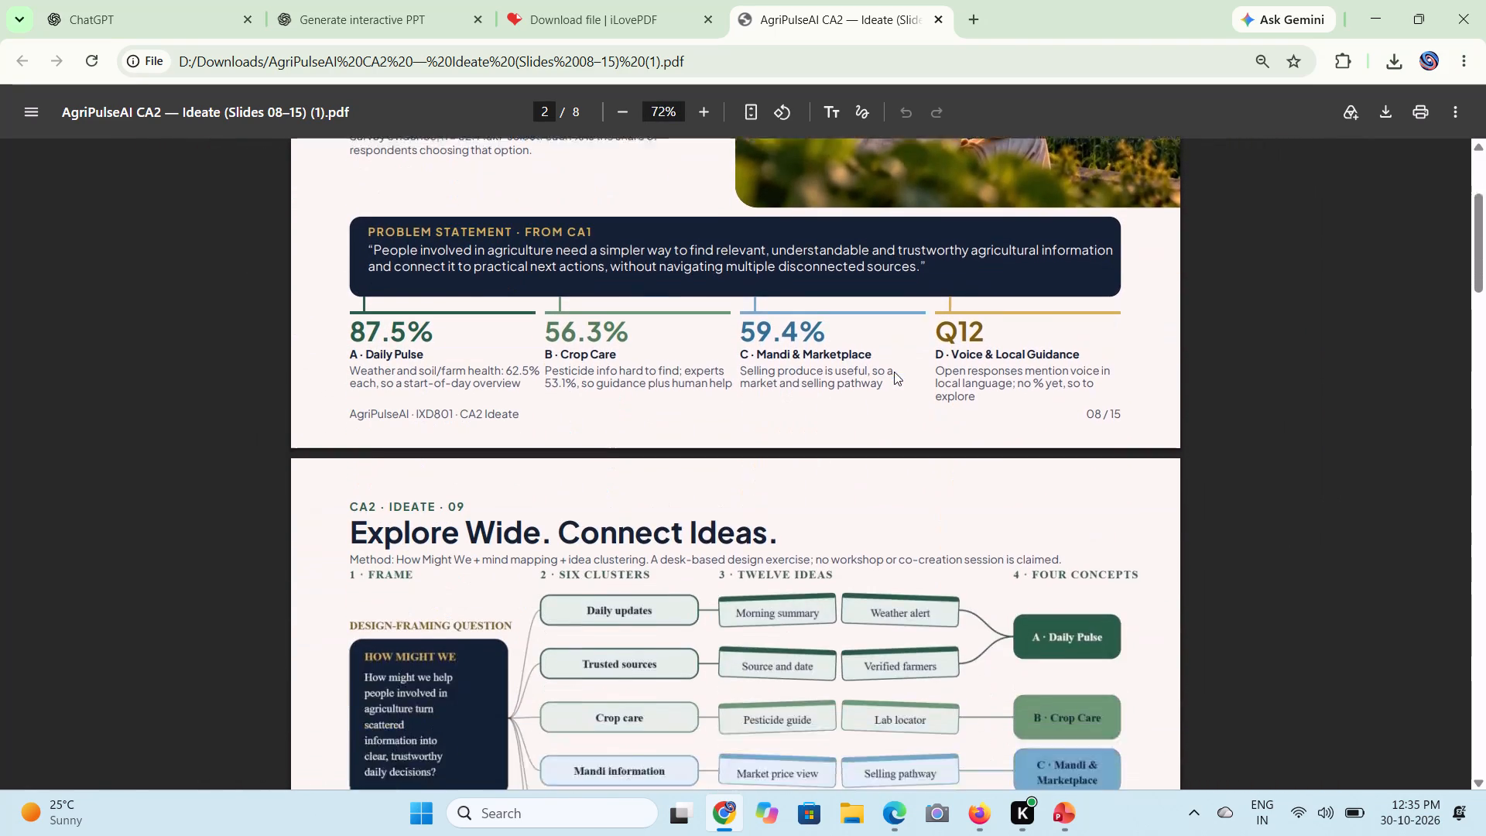
{"action": "scroll", "coordinate": [894, 372], "scroll_direction": "down", "scroll_amount": 16}
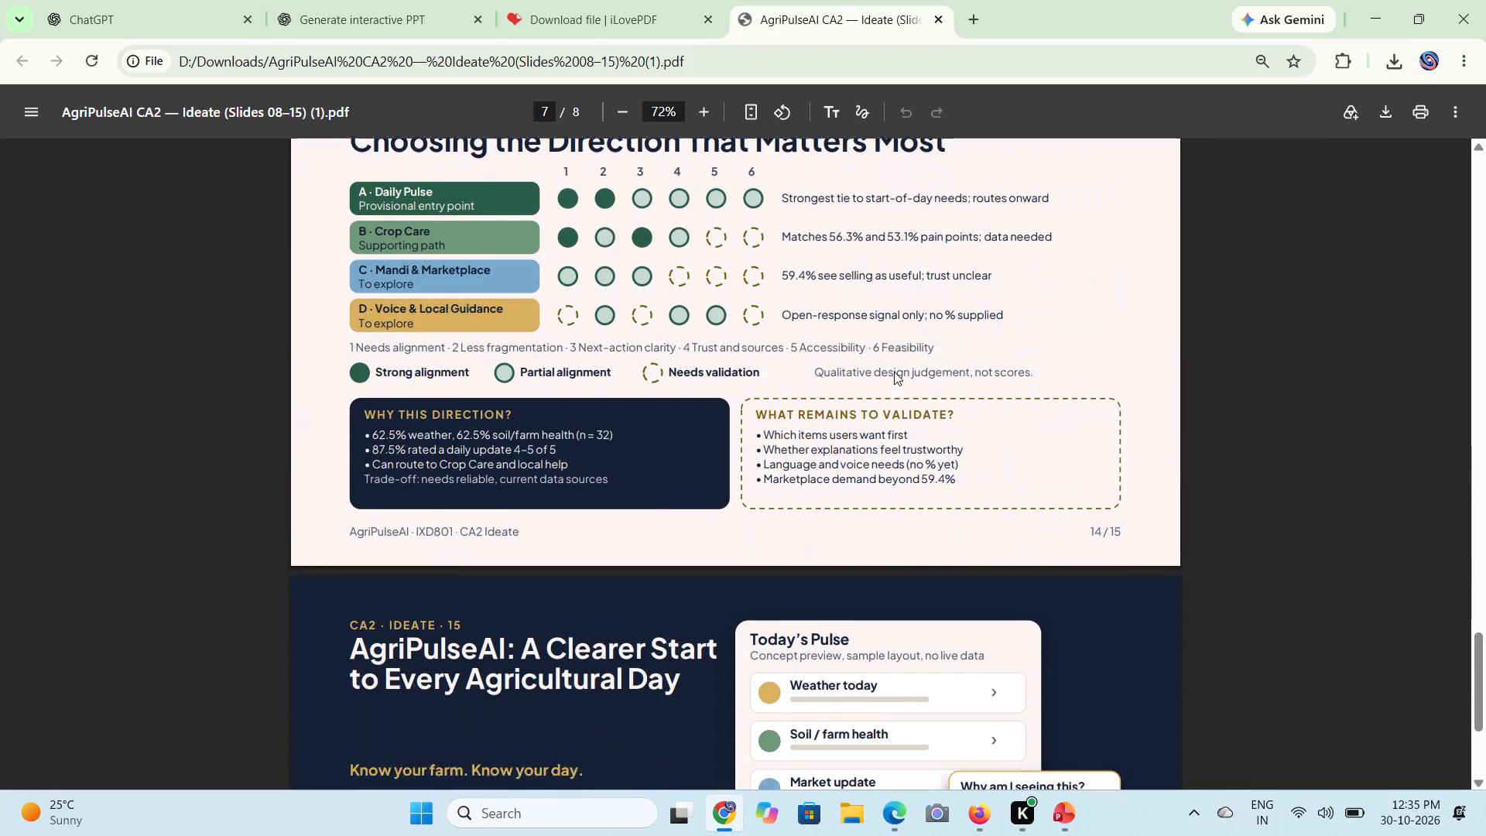
{"action": "scroll", "coordinate": [894, 372], "scroll_direction": "down", "scroll_amount": 8}
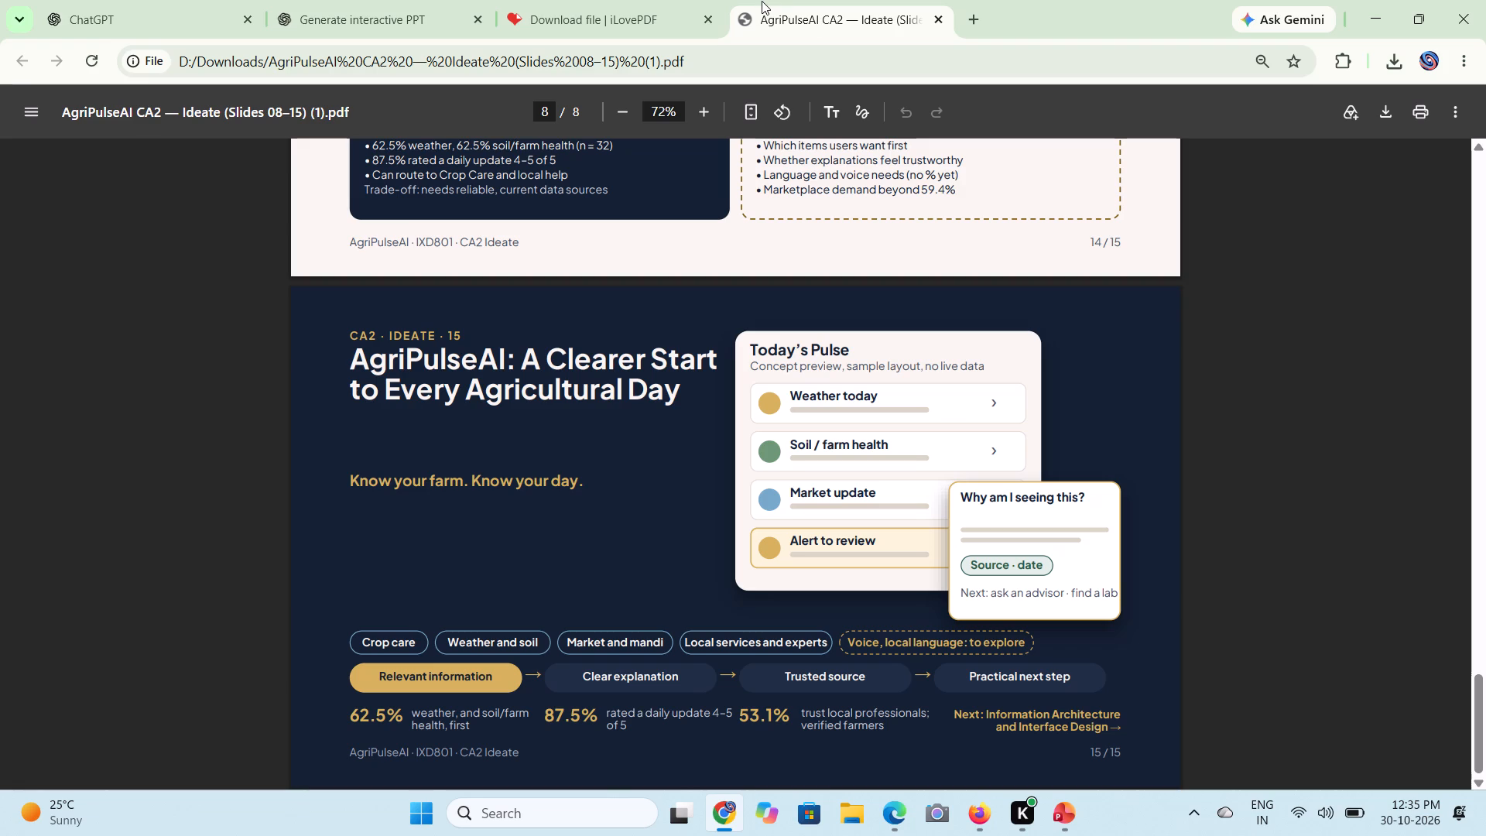
{"action": "left_click", "coordinate": [941, 22]}
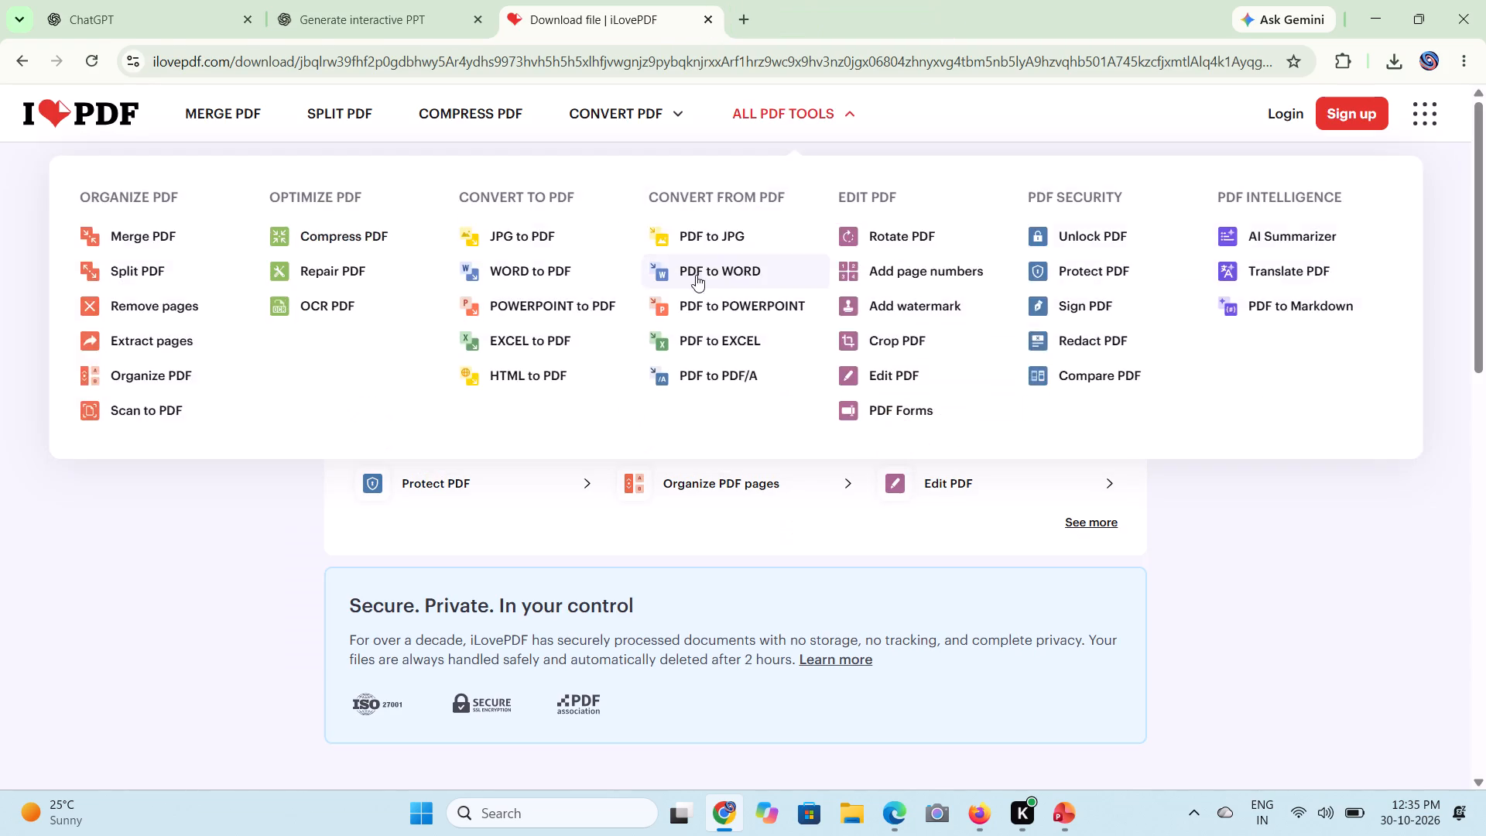
{"action": "left_click", "coordinate": [1396, 54]}
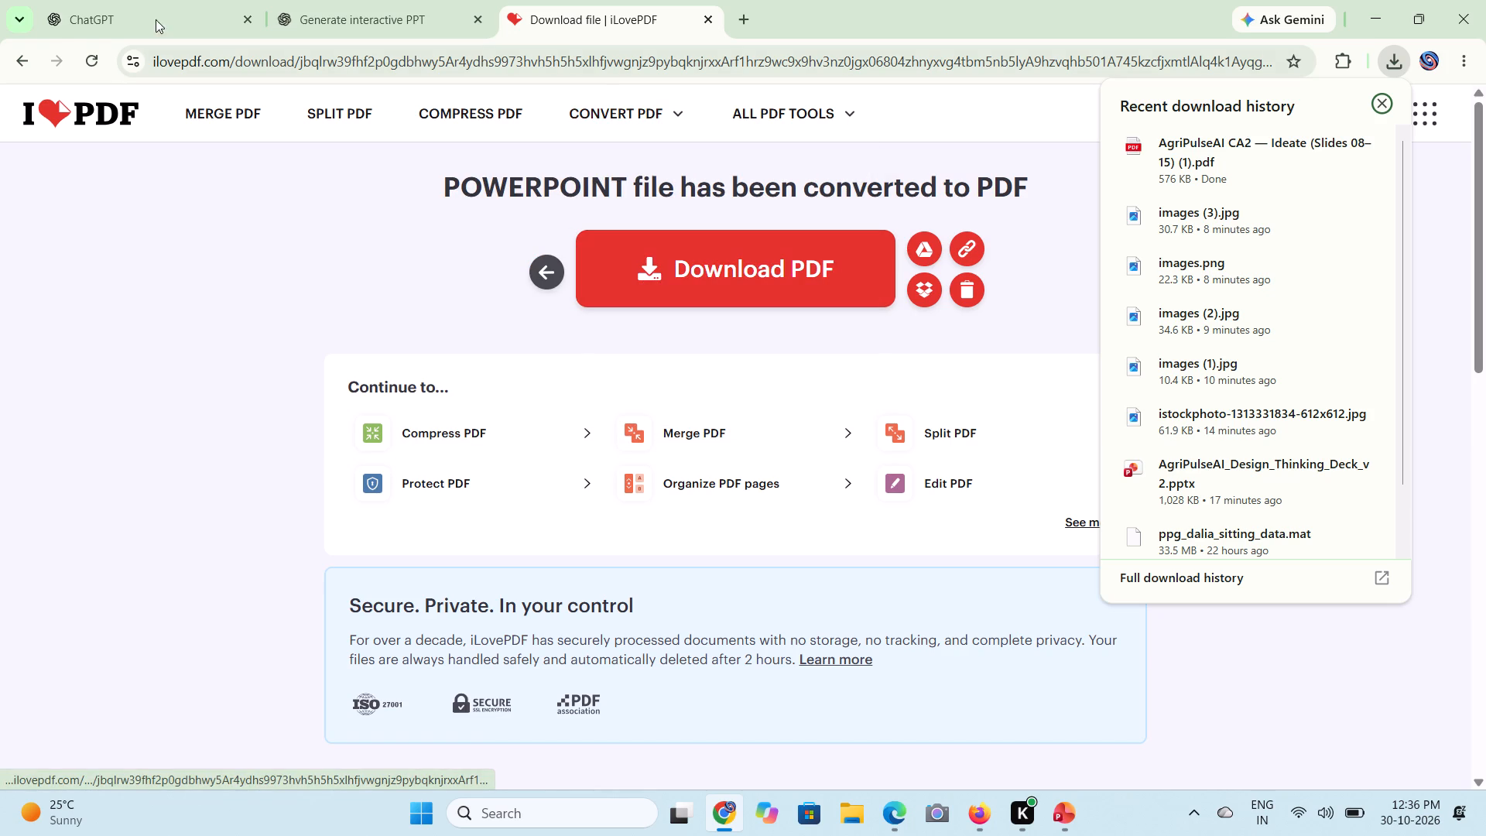
{"action": "left_click", "coordinate": [14, 66]}
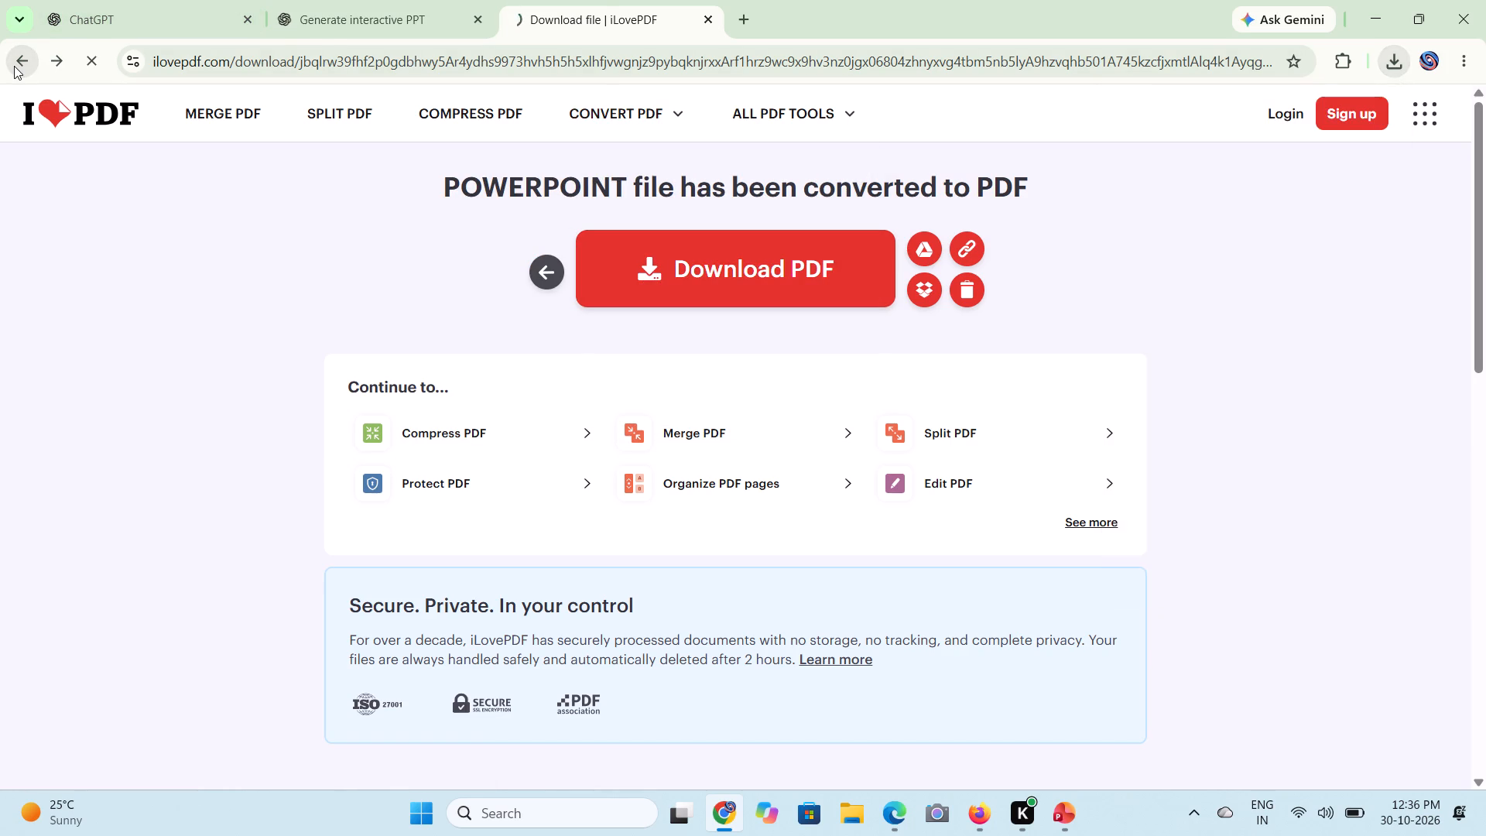
{"action": "left_click", "coordinate": [666, 313]}
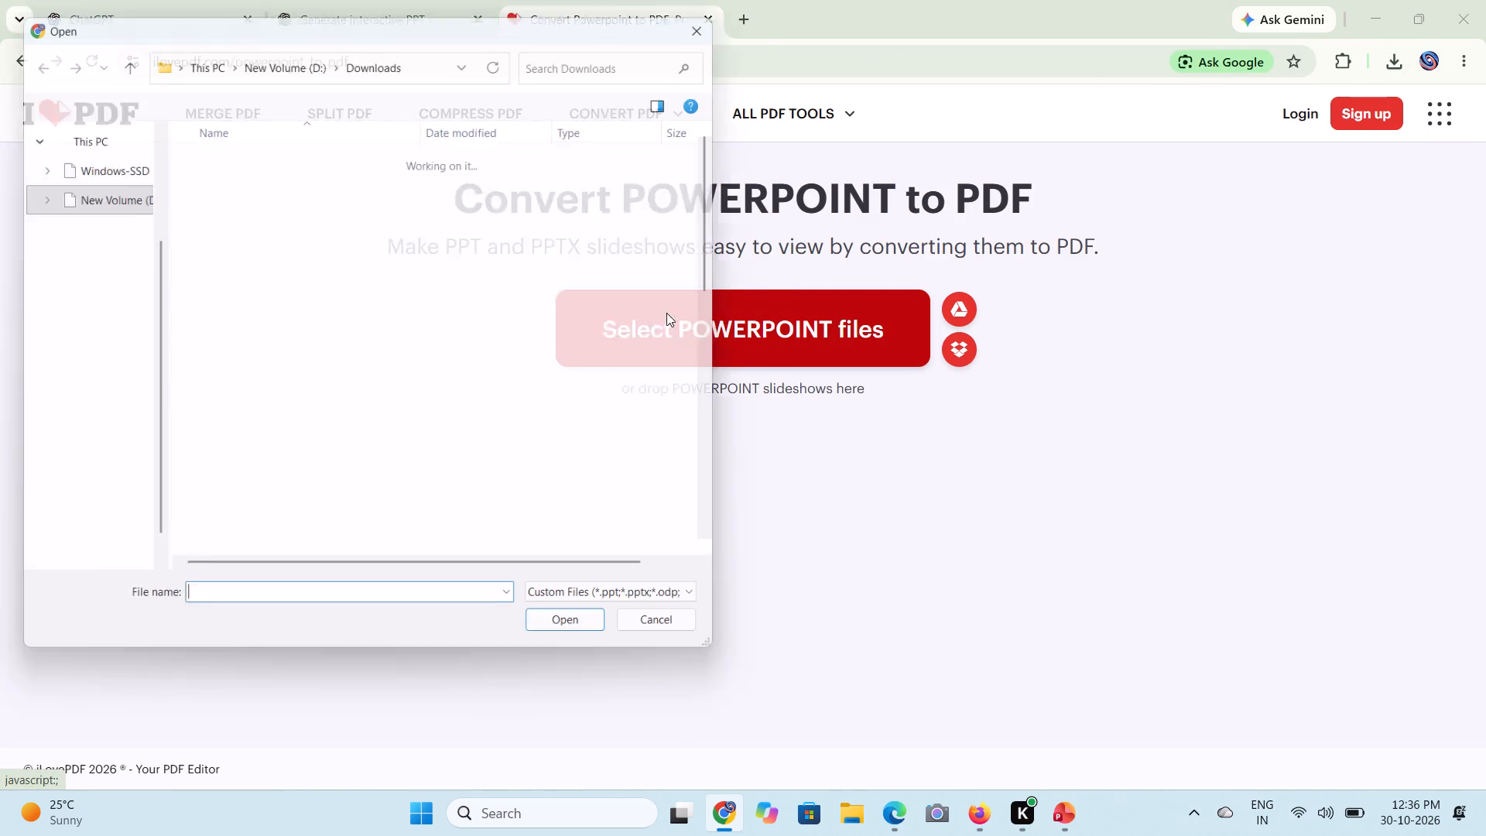
{"action": "scroll", "coordinate": [330, 468], "scroll_direction": "down", "scroll_amount": 2}
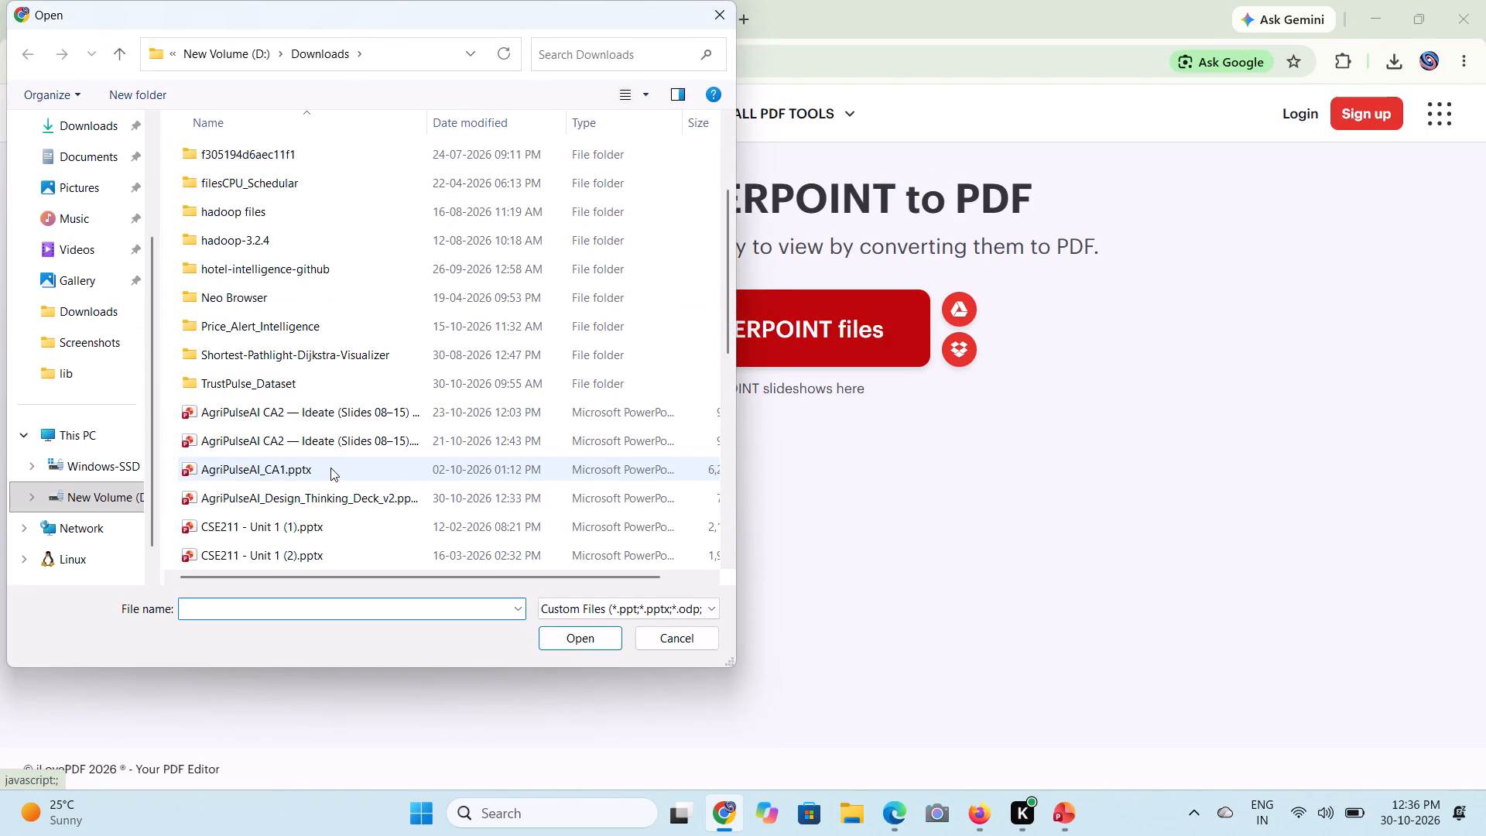
{"action": "scroll", "coordinate": [330, 468], "scroll_direction": "down", "scroll_amount": 1}
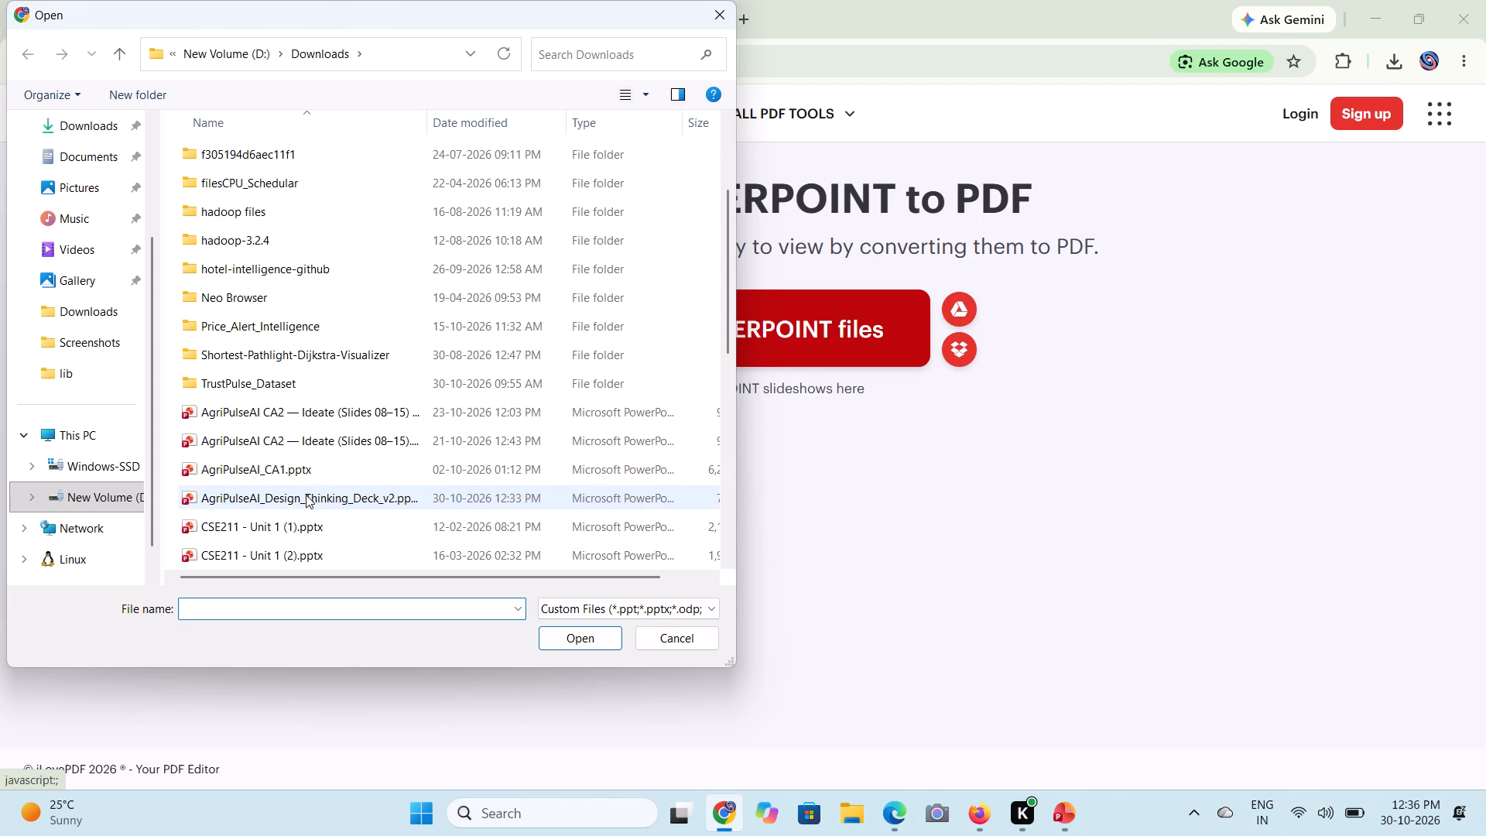
{"action": "left_click", "coordinate": [306, 495]}
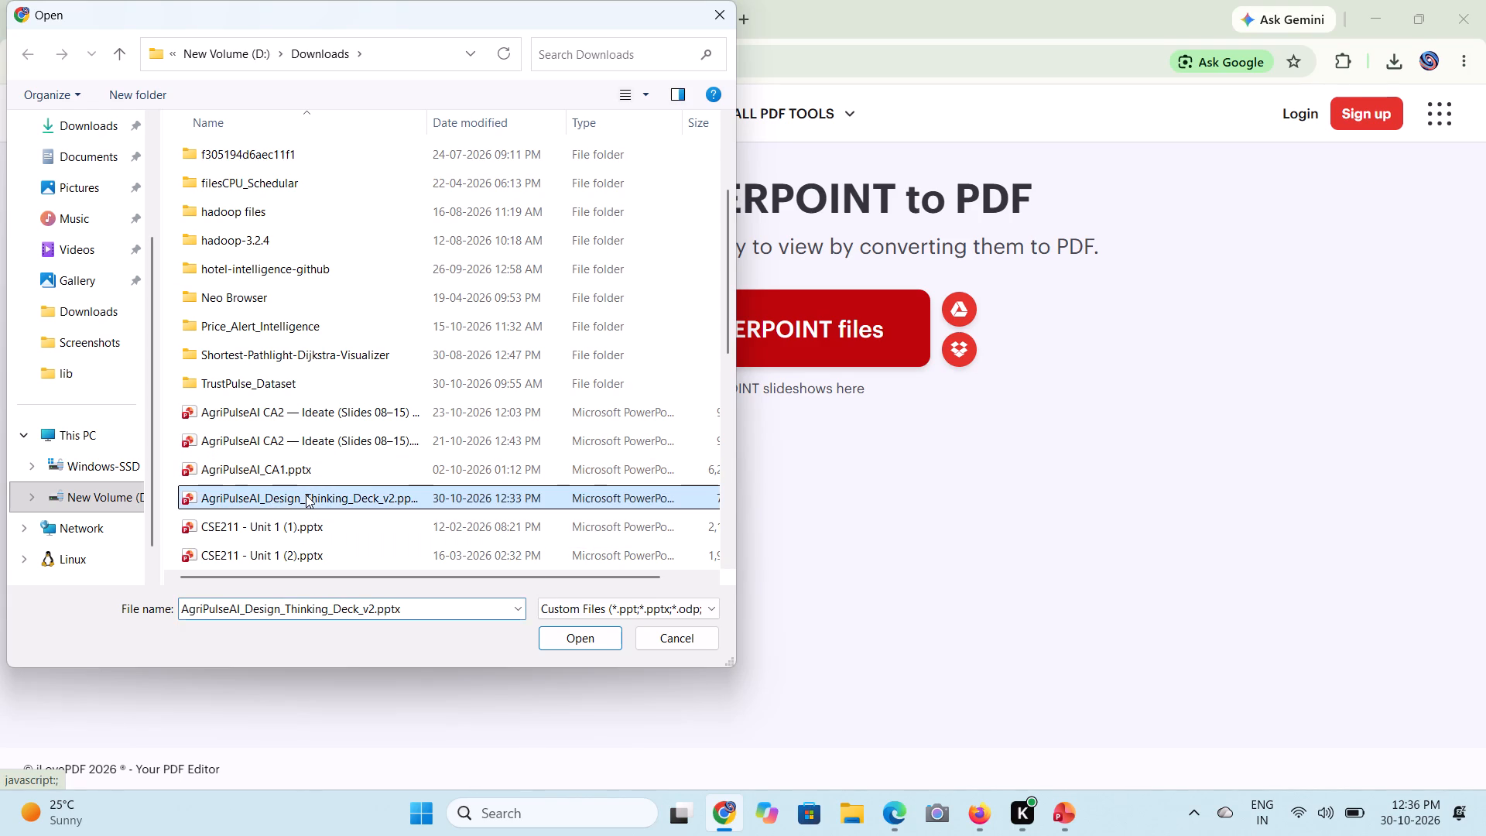
{"action": "left_click", "coordinate": [580, 629]}
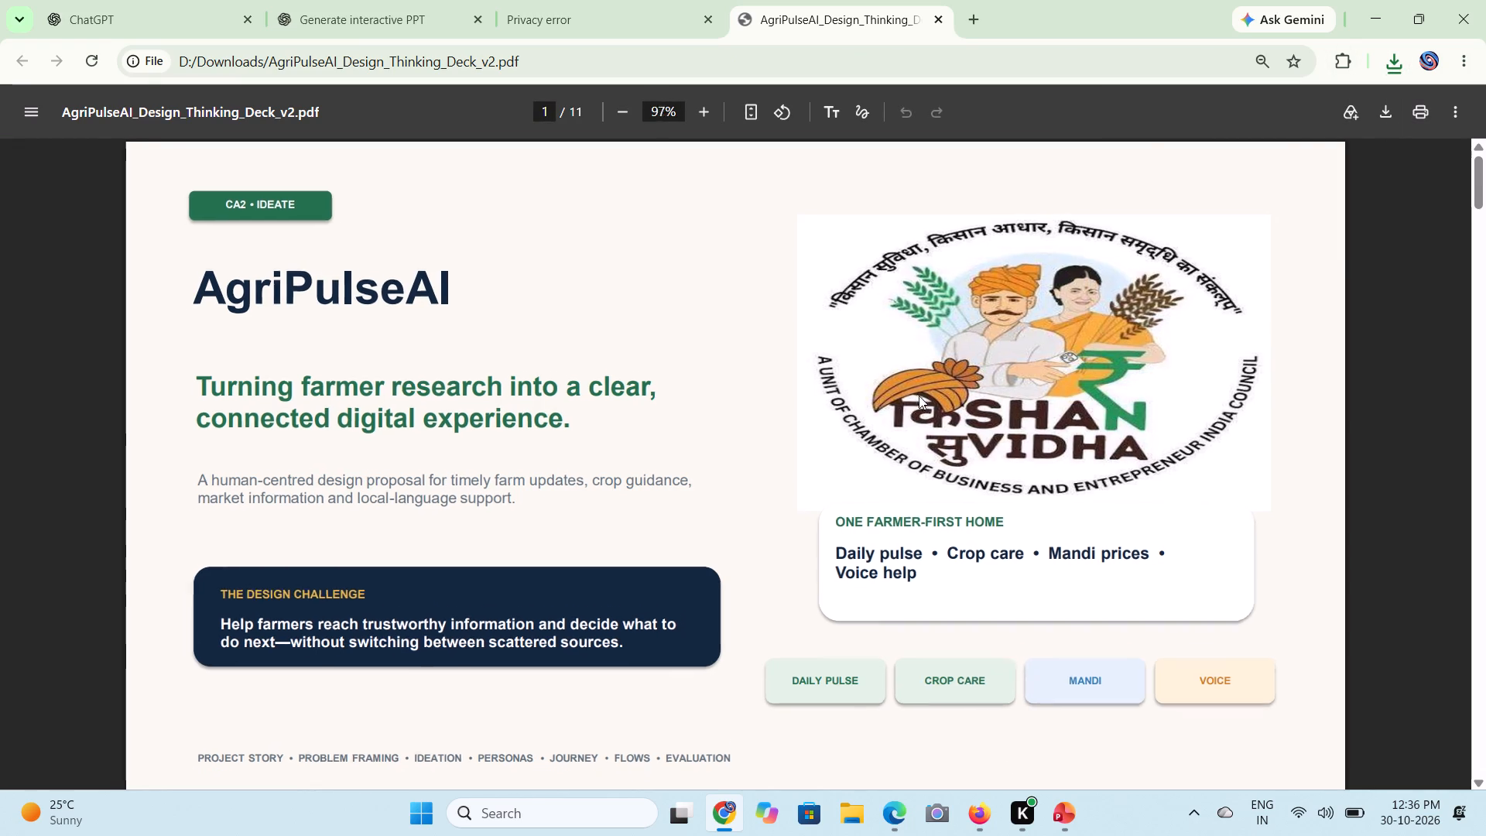
Examine the converted design thinking deck PDF from its title page to its last page, rechecking the journey, user flow and later pages.
{"action": "scroll", "coordinate": [919, 396], "scroll_direction": "up", "scroll_amount": 1}
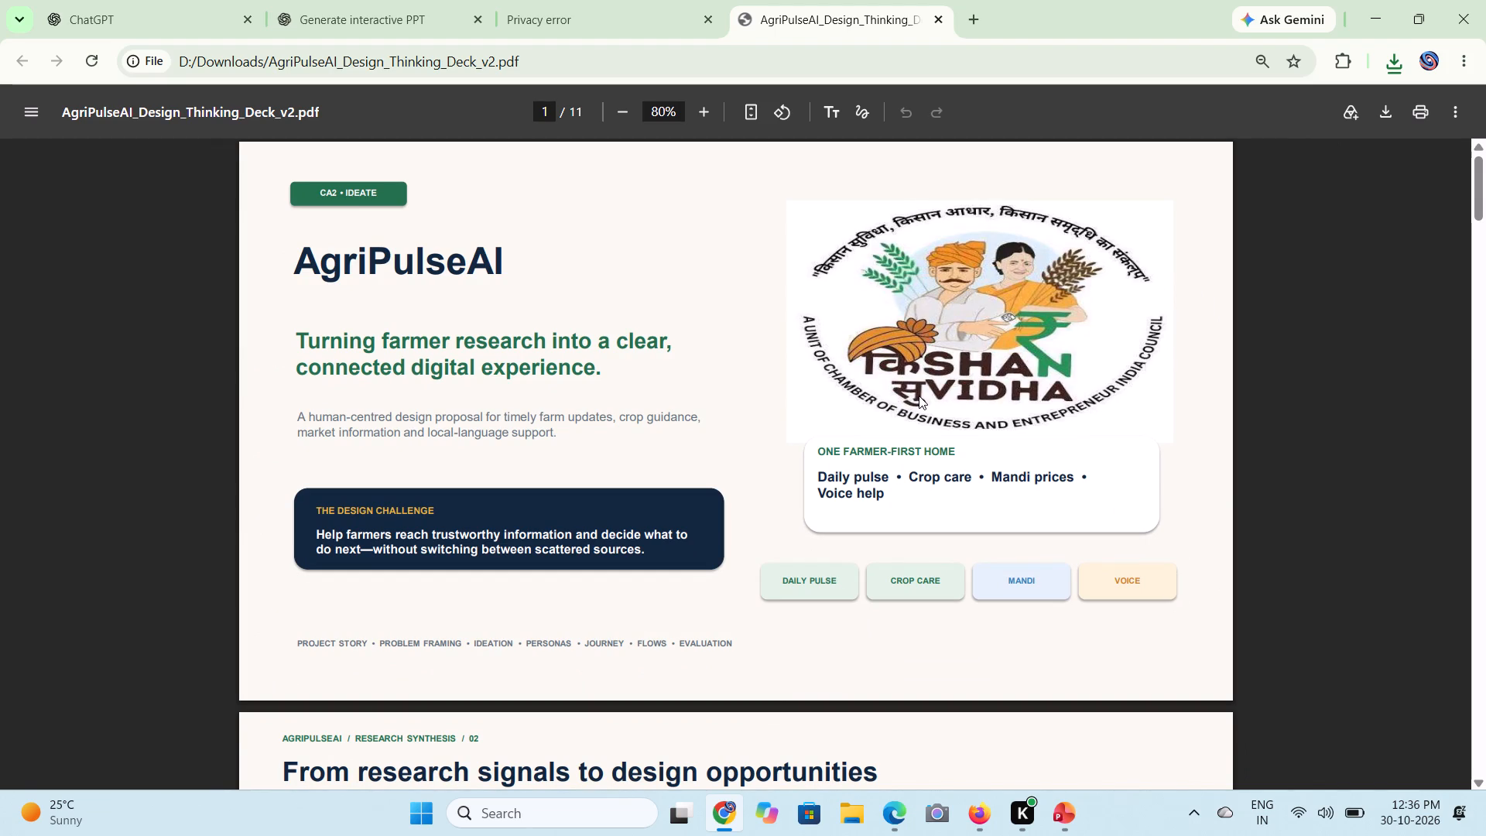
{"action": "scroll", "coordinate": [919, 396], "scroll_direction": "down", "scroll_amount": 6}
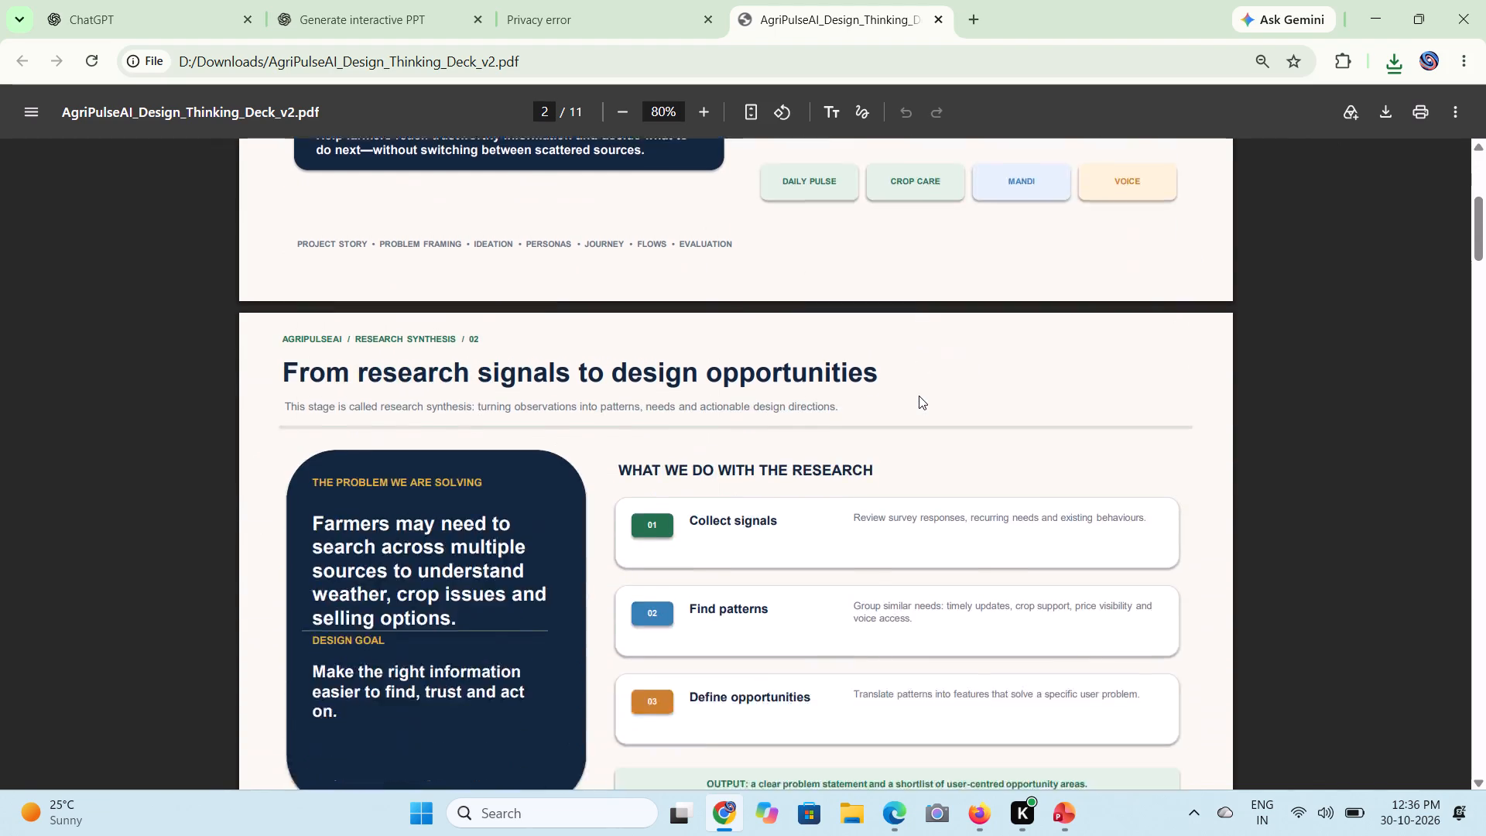
{"action": "scroll", "coordinate": [919, 396], "scroll_direction": "down", "scroll_amount": 16}
{"action": "scroll", "coordinate": [919, 396], "scroll_direction": "down", "scroll_amount": 8}
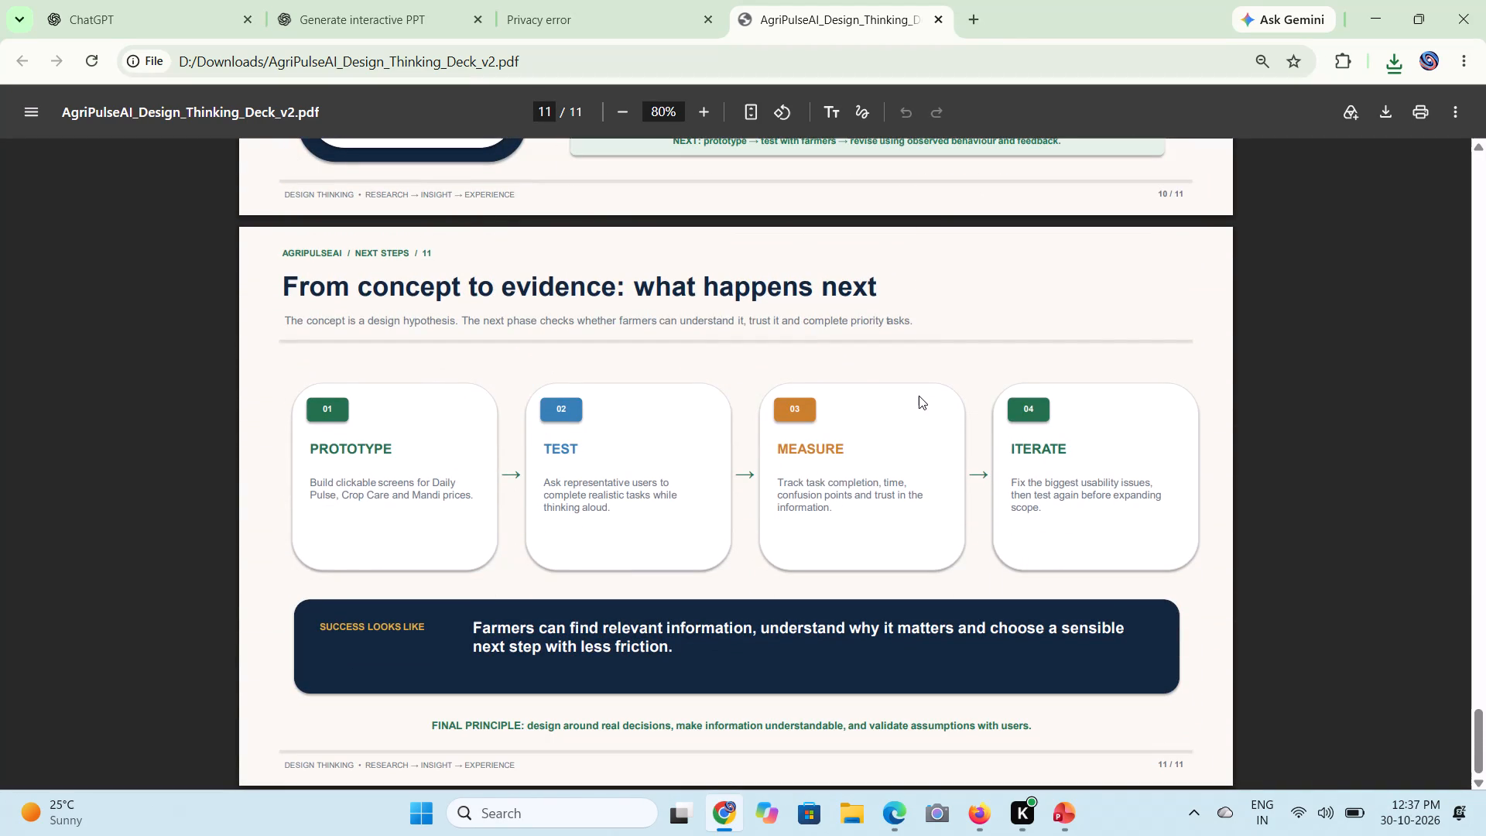
{"action": "scroll", "coordinate": [919, 396], "scroll_direction": "up", "scroll_amount": 14}
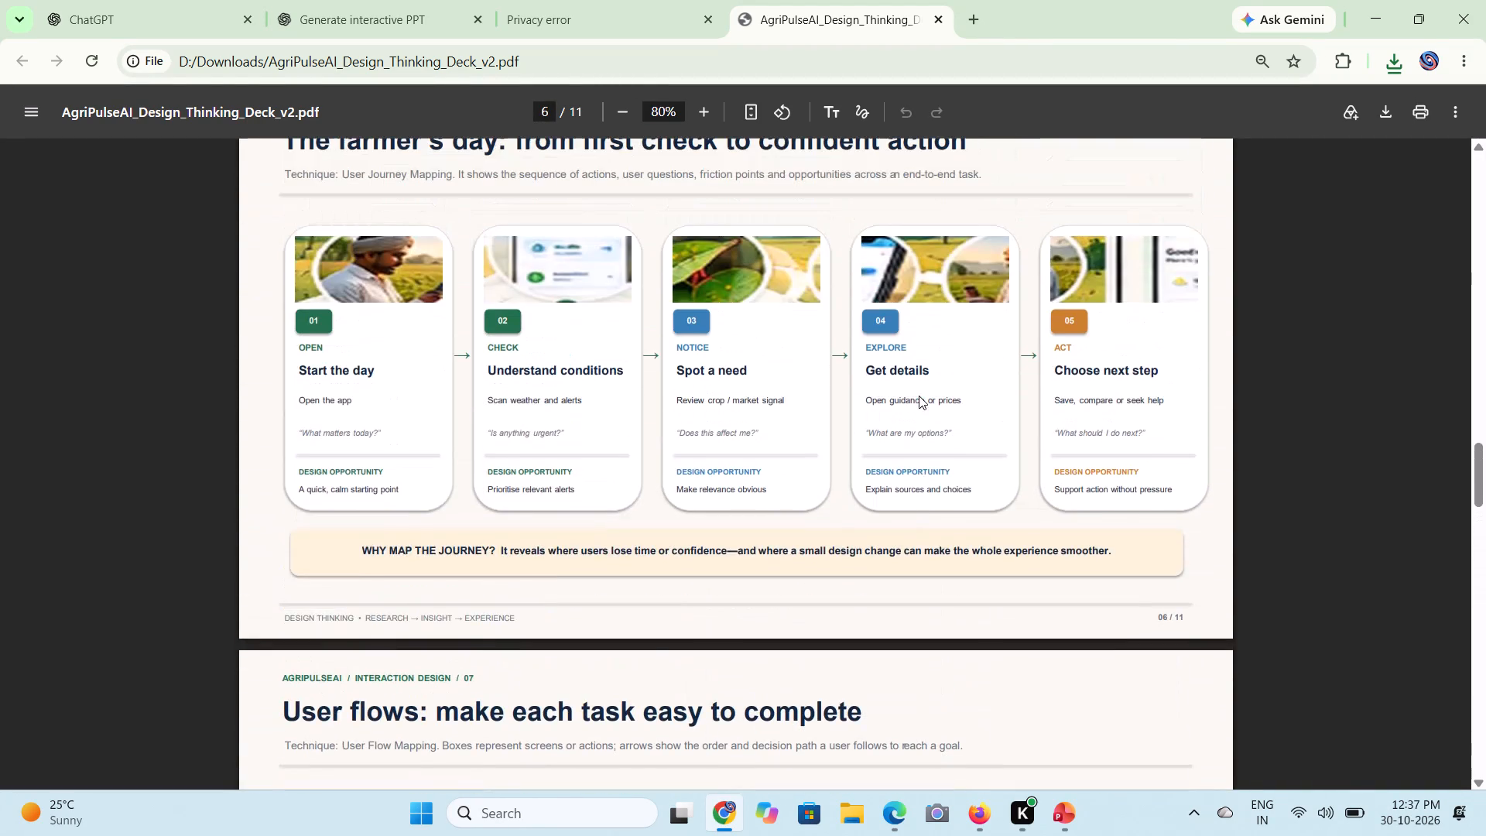
{"action": "scroll", "coordinate": [919, 396], "scroll_direction": "up", "scroll_amount": 7}
{"action": "scroll", "coordinate": [919, 396], "scroll_direction": "down", "scroll_amount": 9}
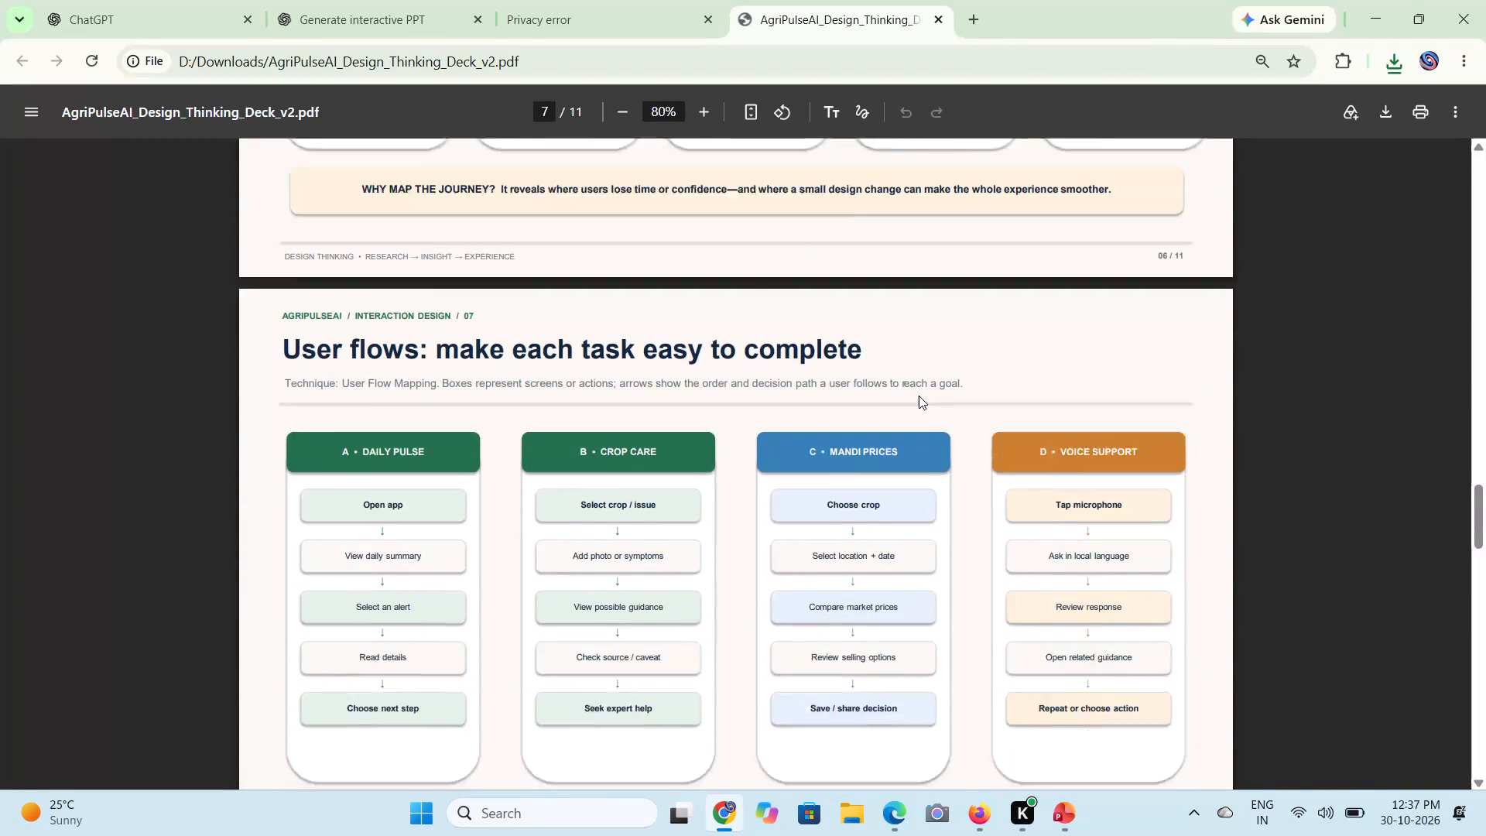
{"action": "scroll", "coordinate": [919, 396], "scroll_direction": "down", "scroll_amount": 5}
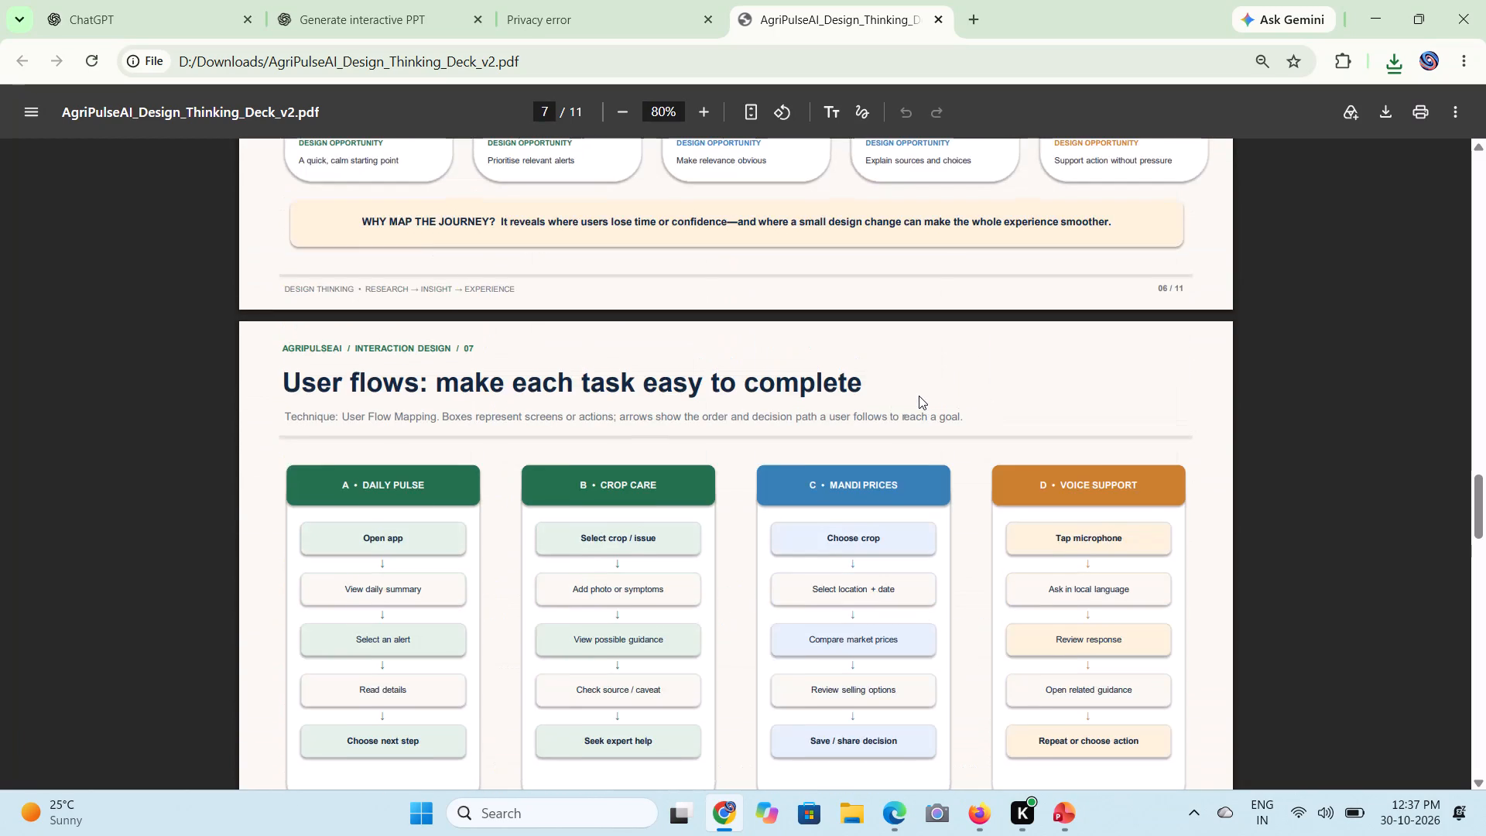
{"action": "scroll", "coordinate": [919, 396], "scroll_direction": "down", "scroll_amount": 5}
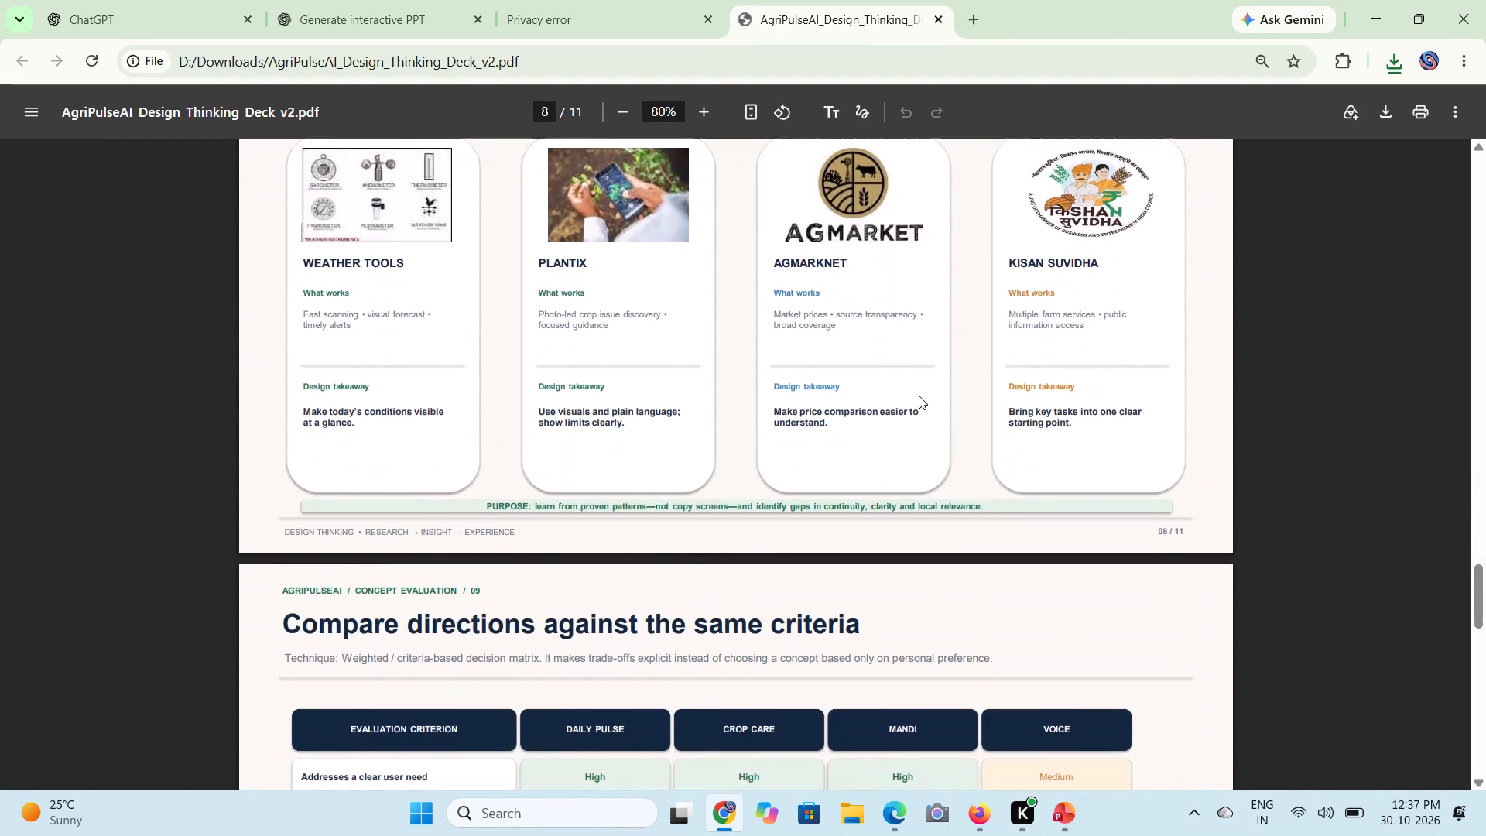
{"action": "scroll", "coordinate": [919, 396], "scroll_direction": "down", "scroll_amount": 11}
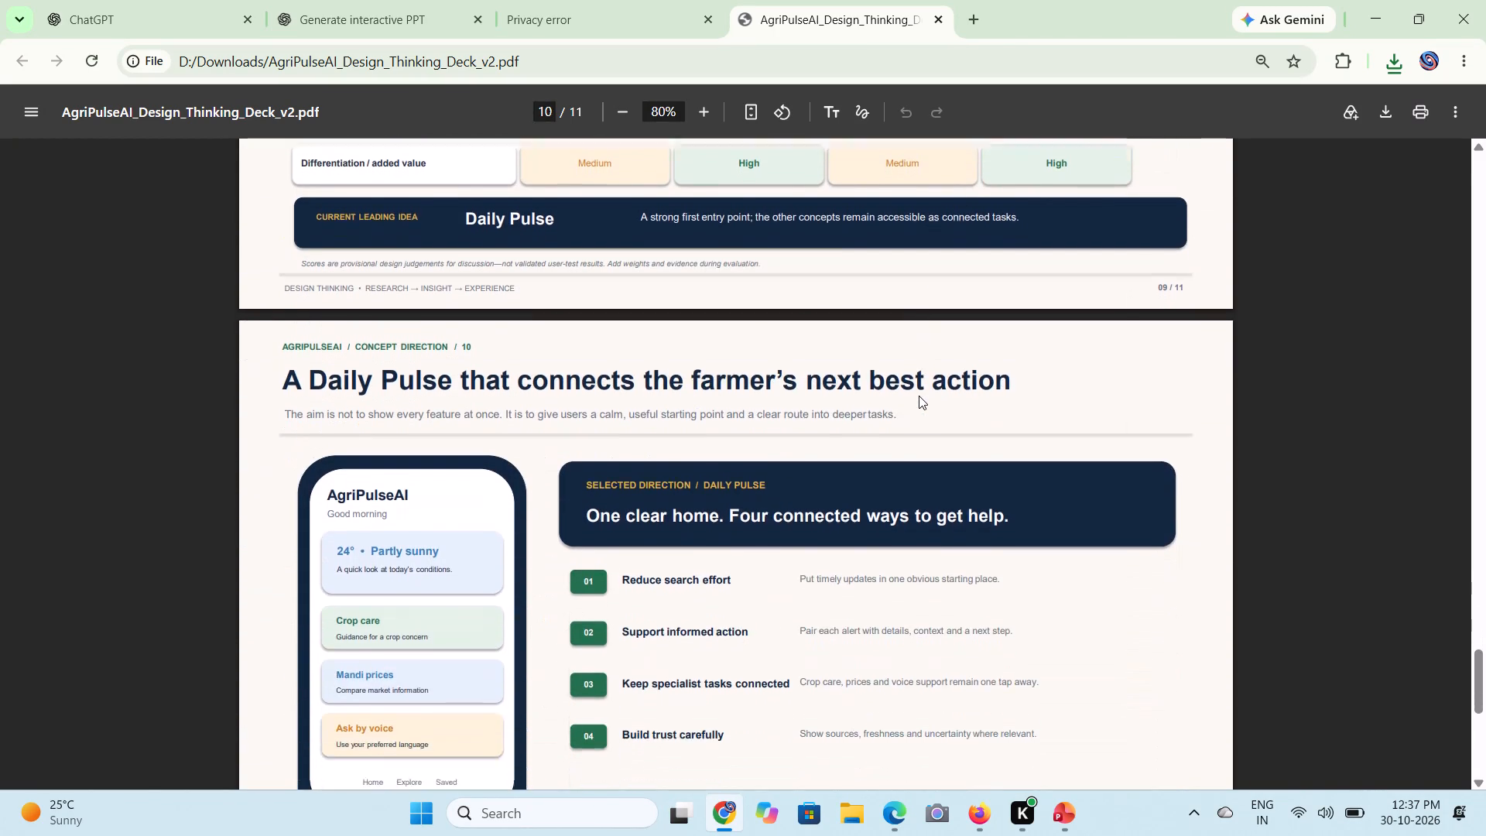
{"action": "scroll", "coordinate": [919, 396], "scroll_direction": "down", "scroll_amount": 8}
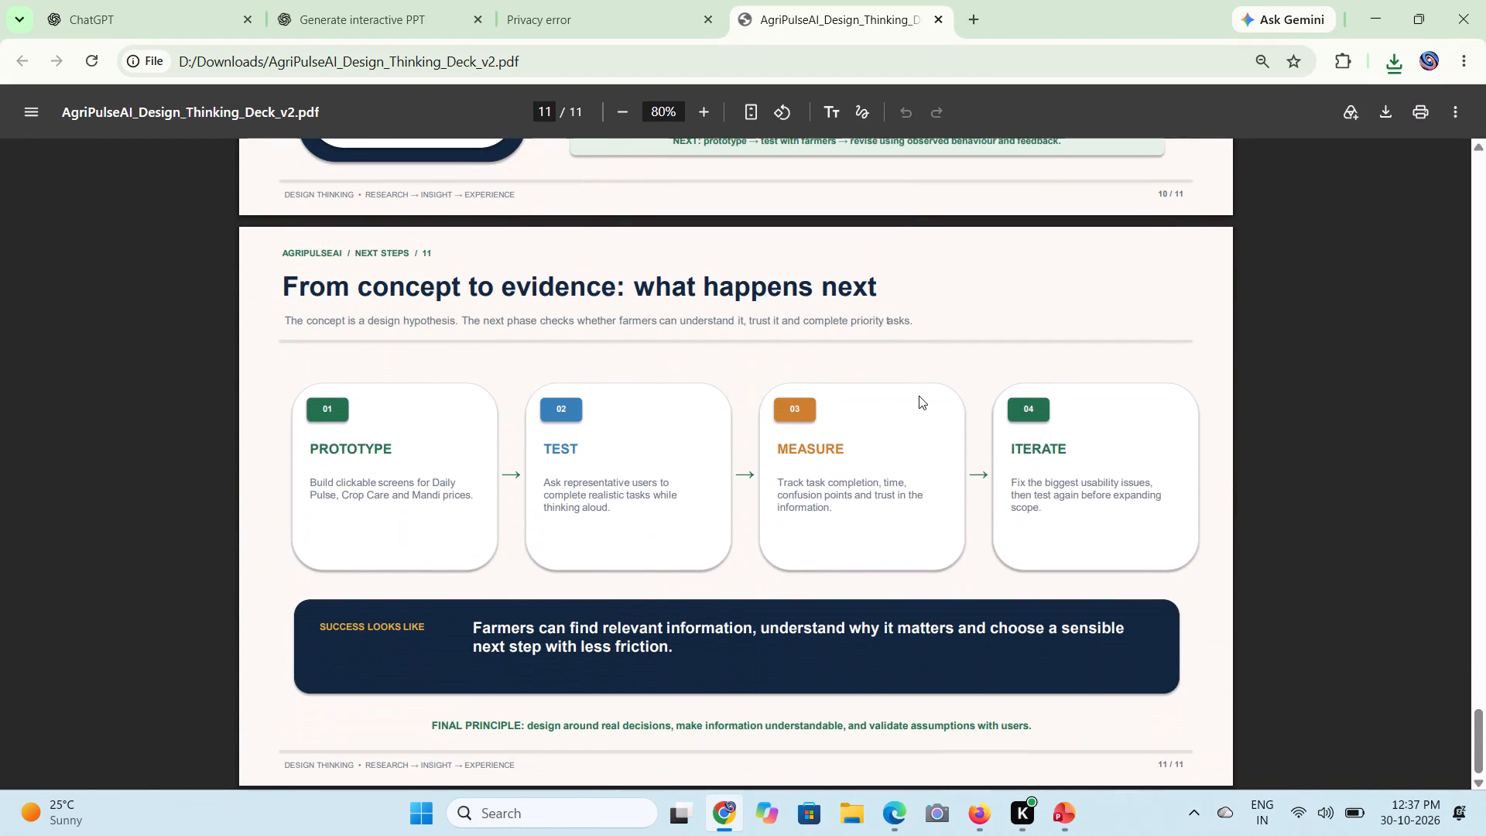
Review the converted design thinking deck PDF once more, going back to its title page and through to the last page.
{"action": "scroll", "coordinate": [919, 396], "scroll_direction": "up", "scroll_amount": 11}
{"action": "scroll", "coordinate": [919, 396], "scroll_direction": "up", "scroll_amount": 10}
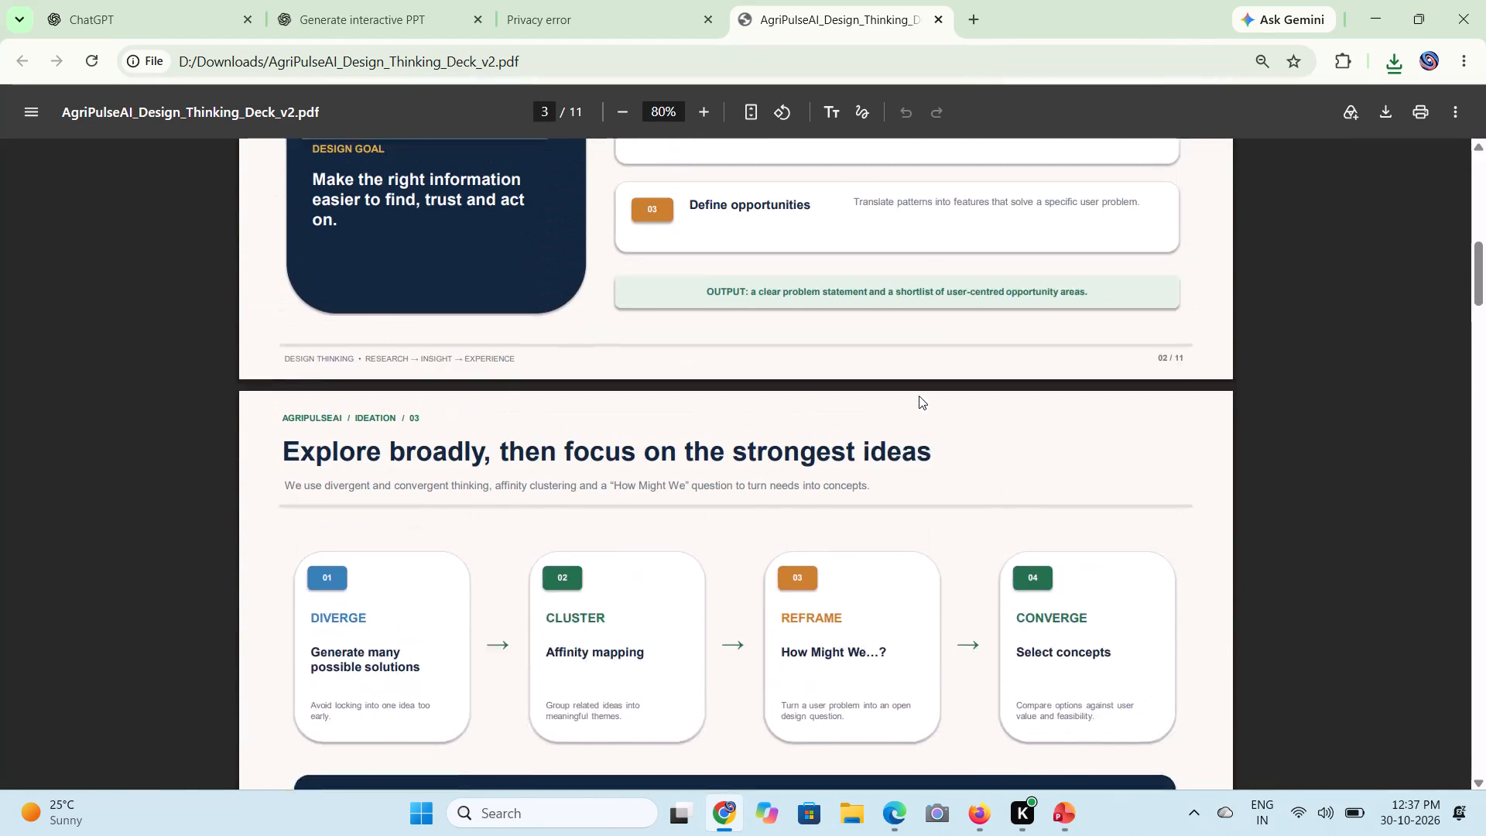
{"action": "scroll", "coordinate": [919, 396], "scroll_direction": "up", "scroll_amount": 11}
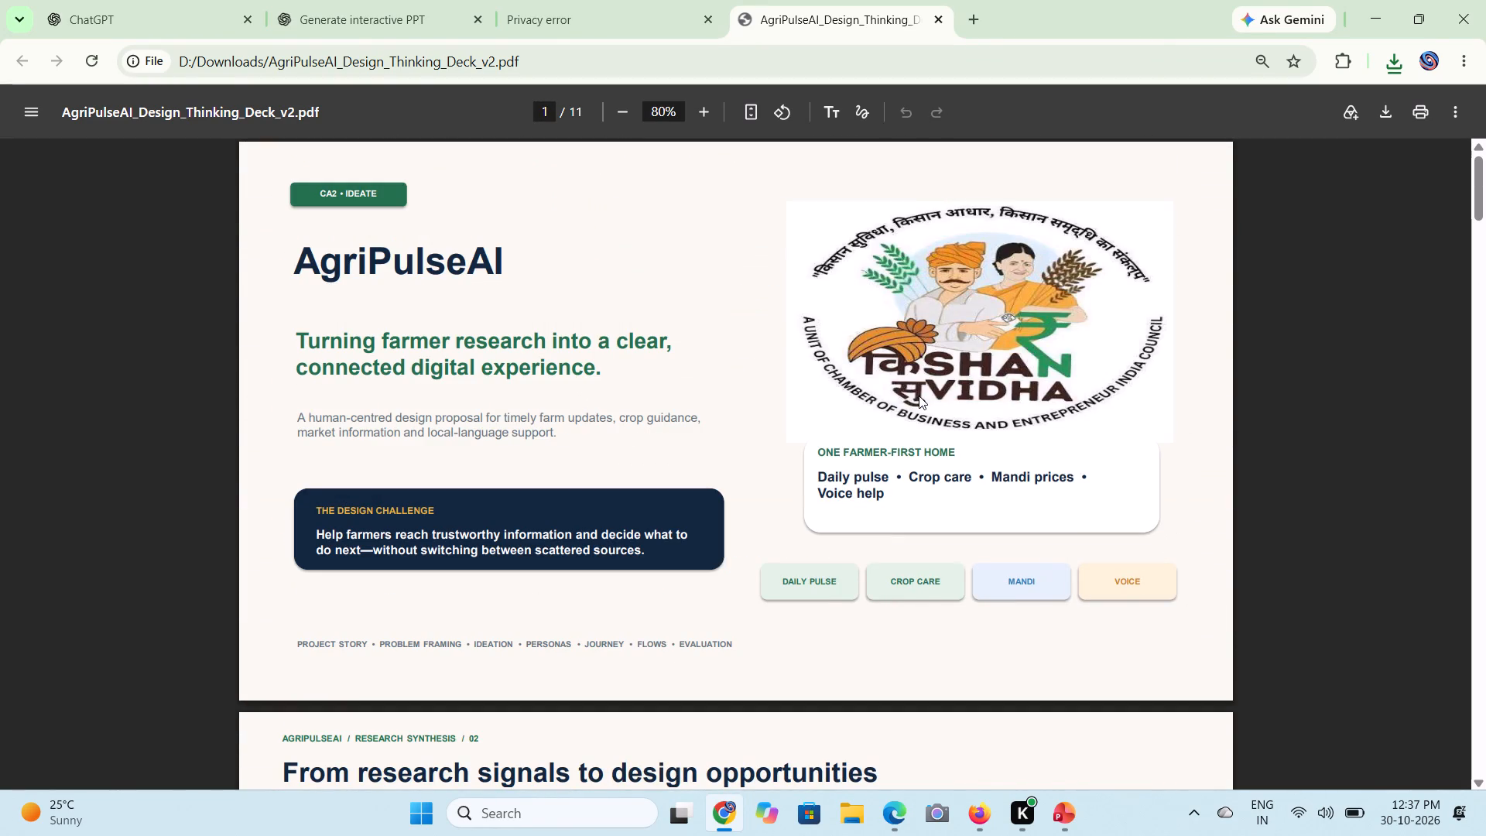
{"action": "scroll", "coordinate": [695, 553], "scroll_direction": "down", "scroll_amount": 4}
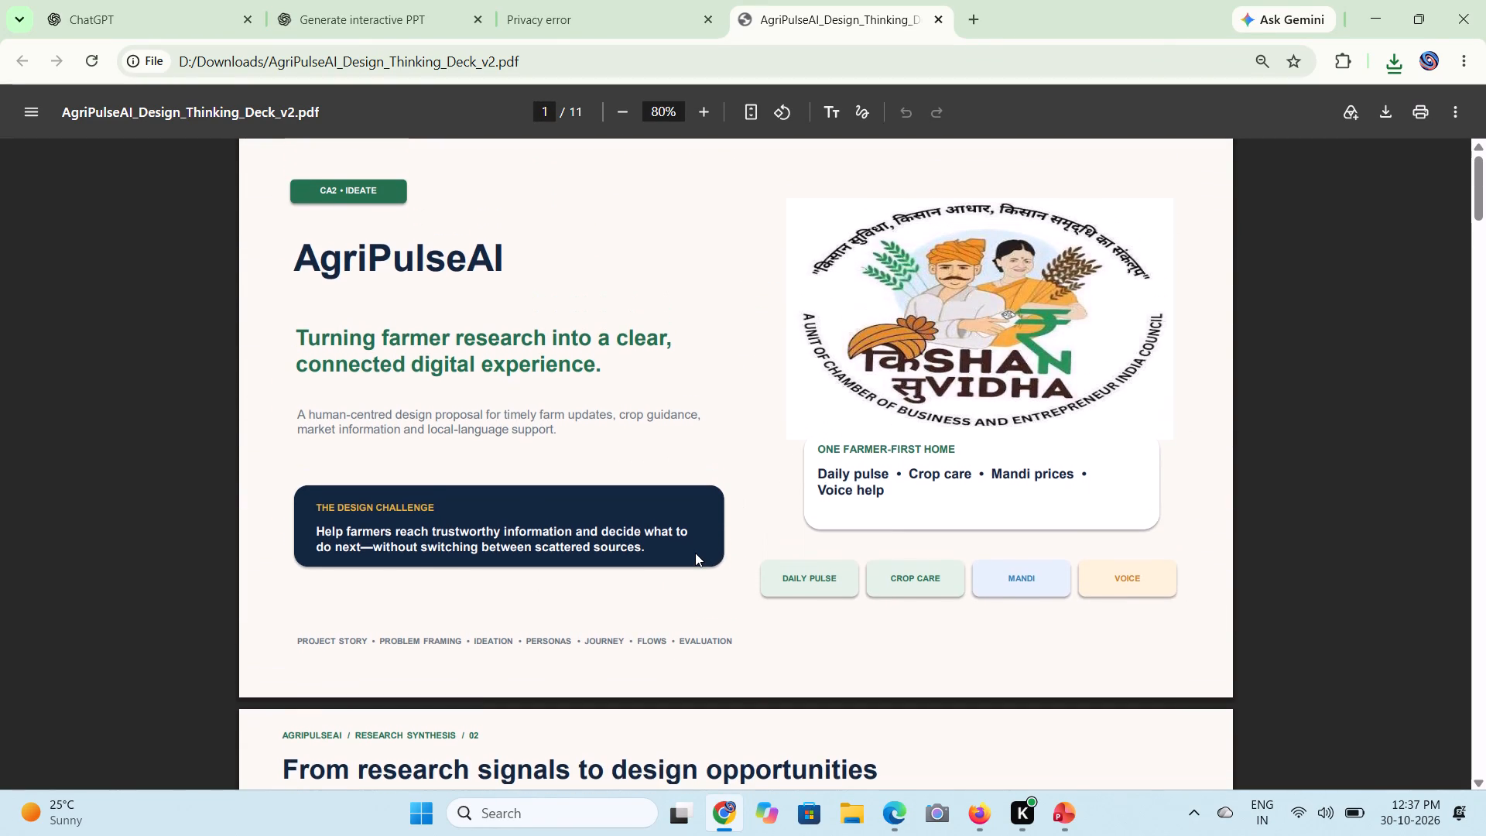
{"action": "scroll", "coordinate": [695, 553], "scroll_direction": "down", "scroll_amount": 16}
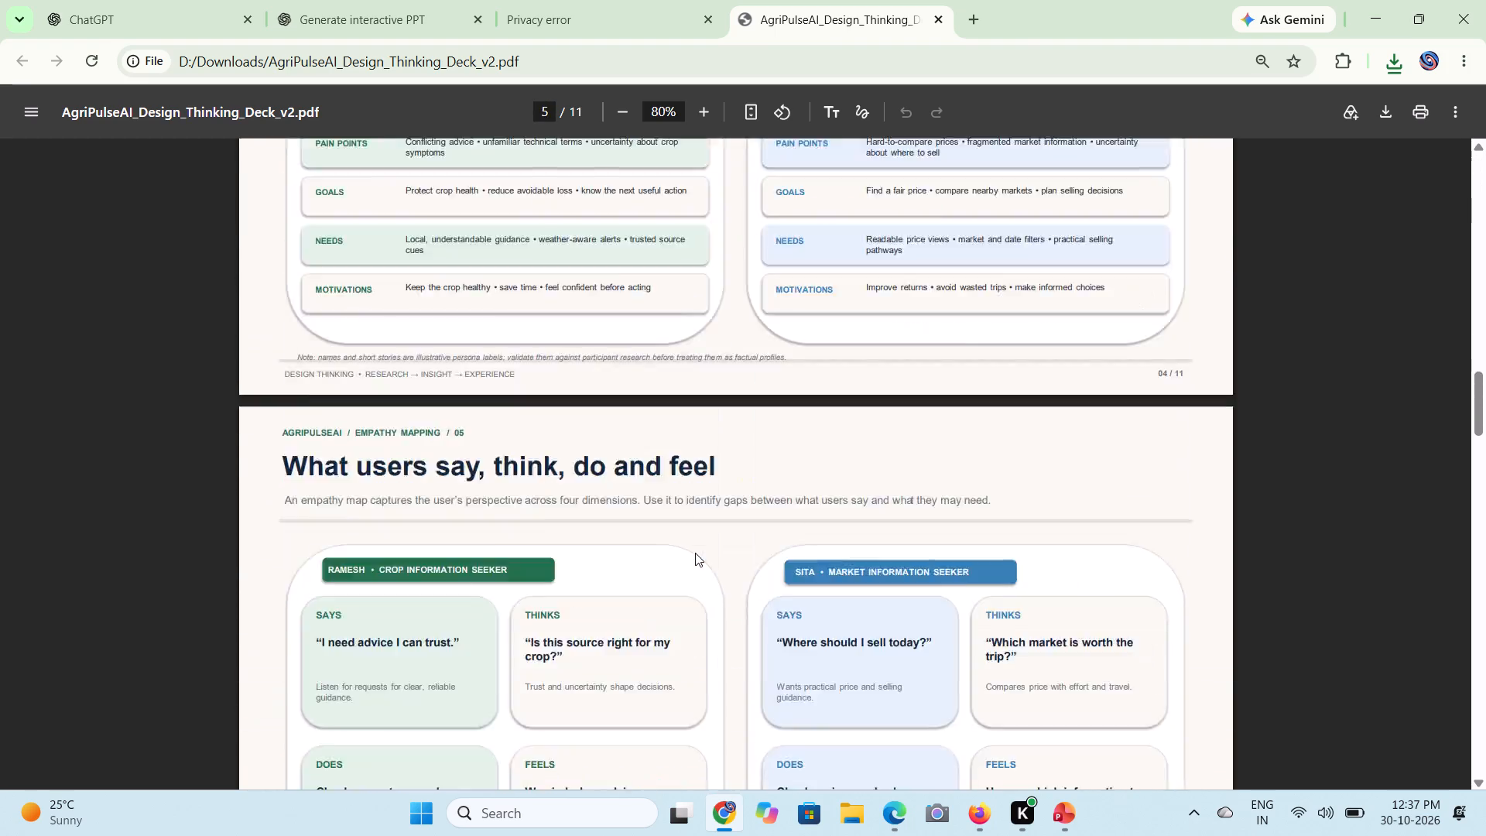
{"action": "scroll", "coordinate": [695, 553], "scroll_direction": "down", "scroll_amount": 11}
{"action": "scroll", "coordinate": [695, 553], "scroll_direction": "down", "scroll_amount": 12}
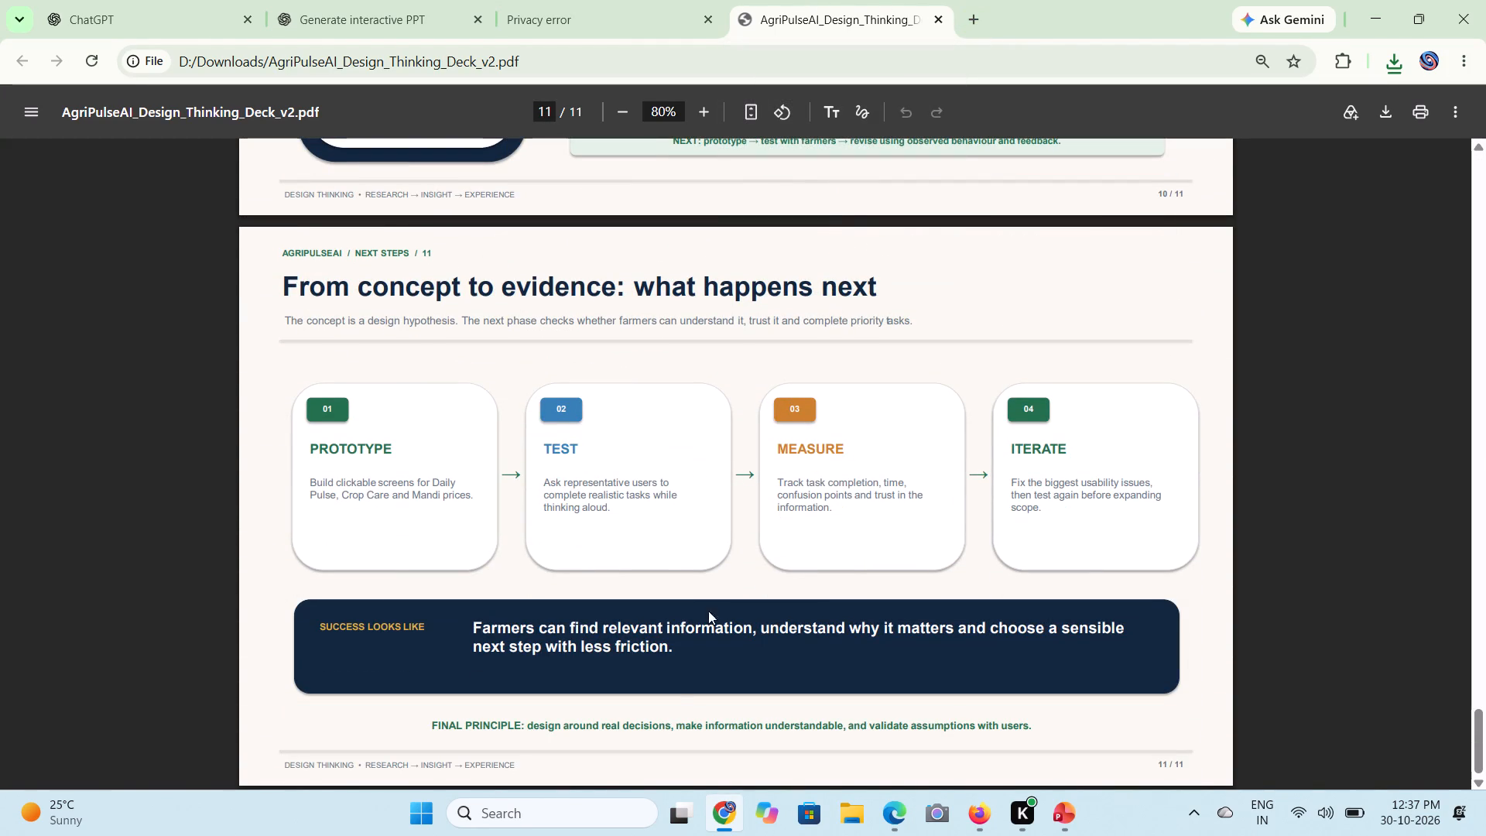
Search Windows for the WhatsApp app.
{"action": "left_click", "coordinate": [587, 827]}
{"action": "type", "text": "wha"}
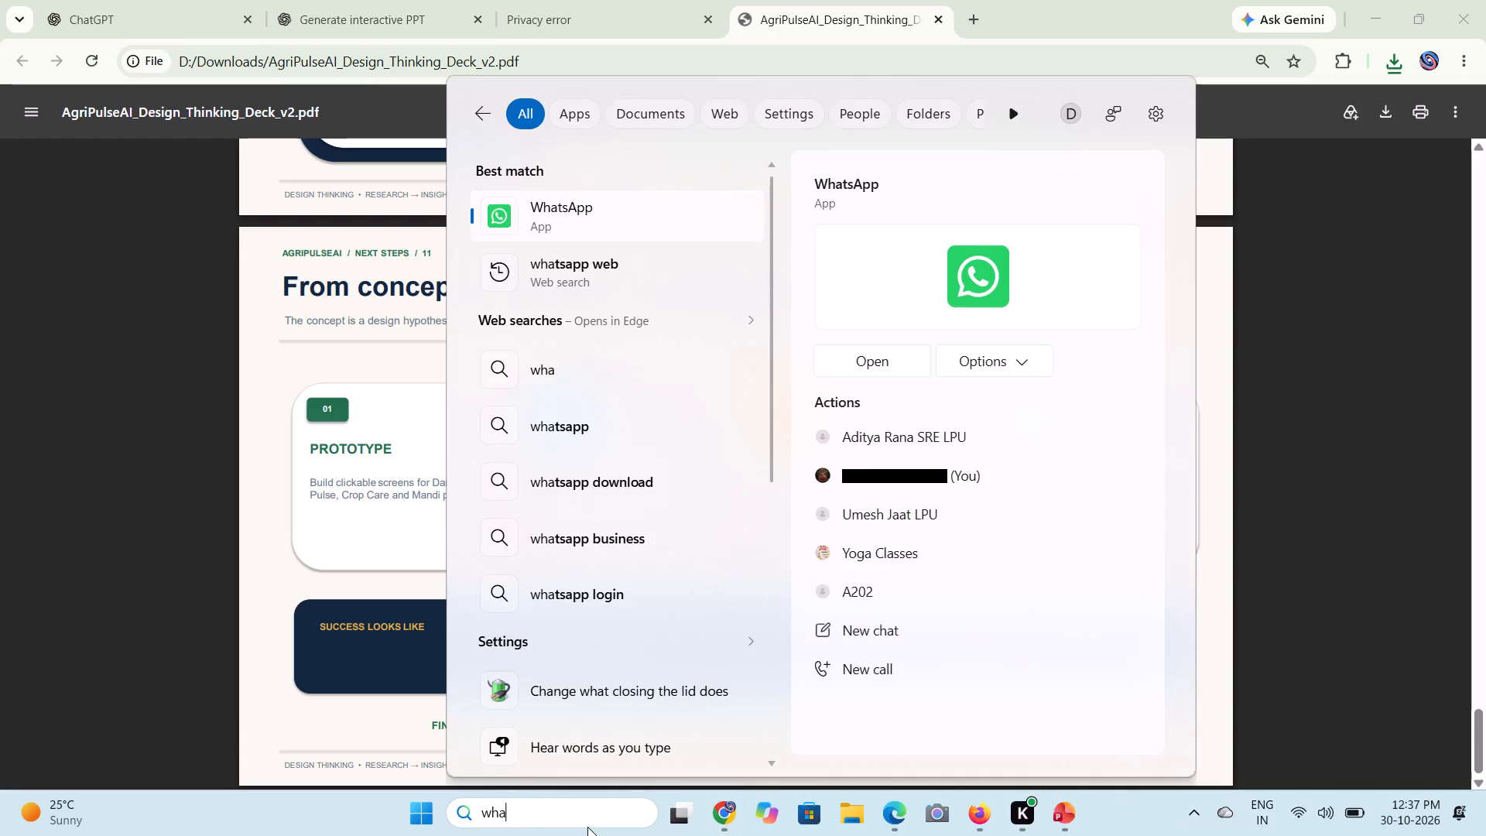
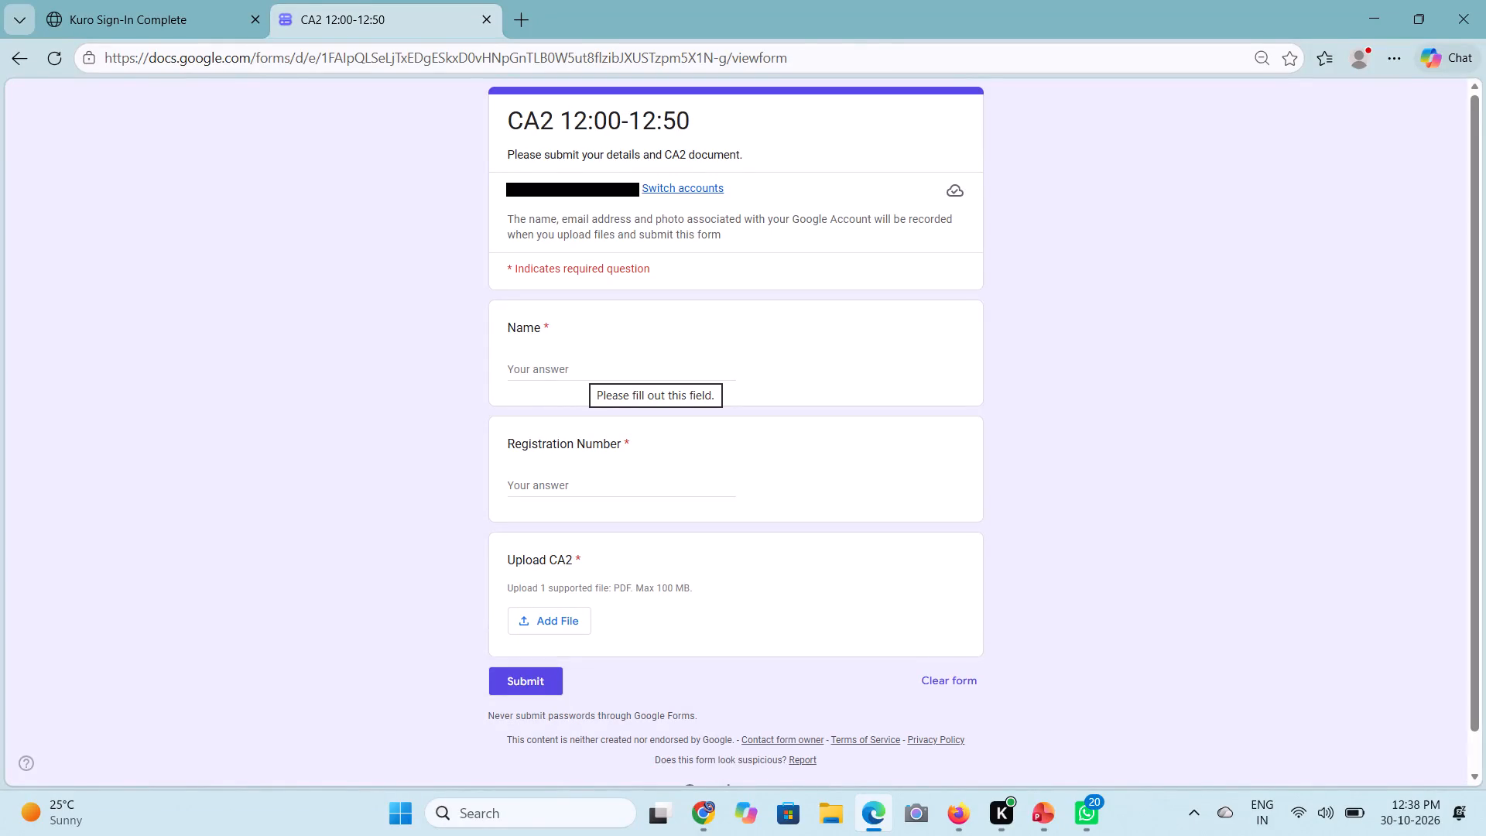
Enter the student's full name in the Name field of the "CA2 12:00-12:50" submission form.
{"action": "left_click", "coordinate": [580, 369]}
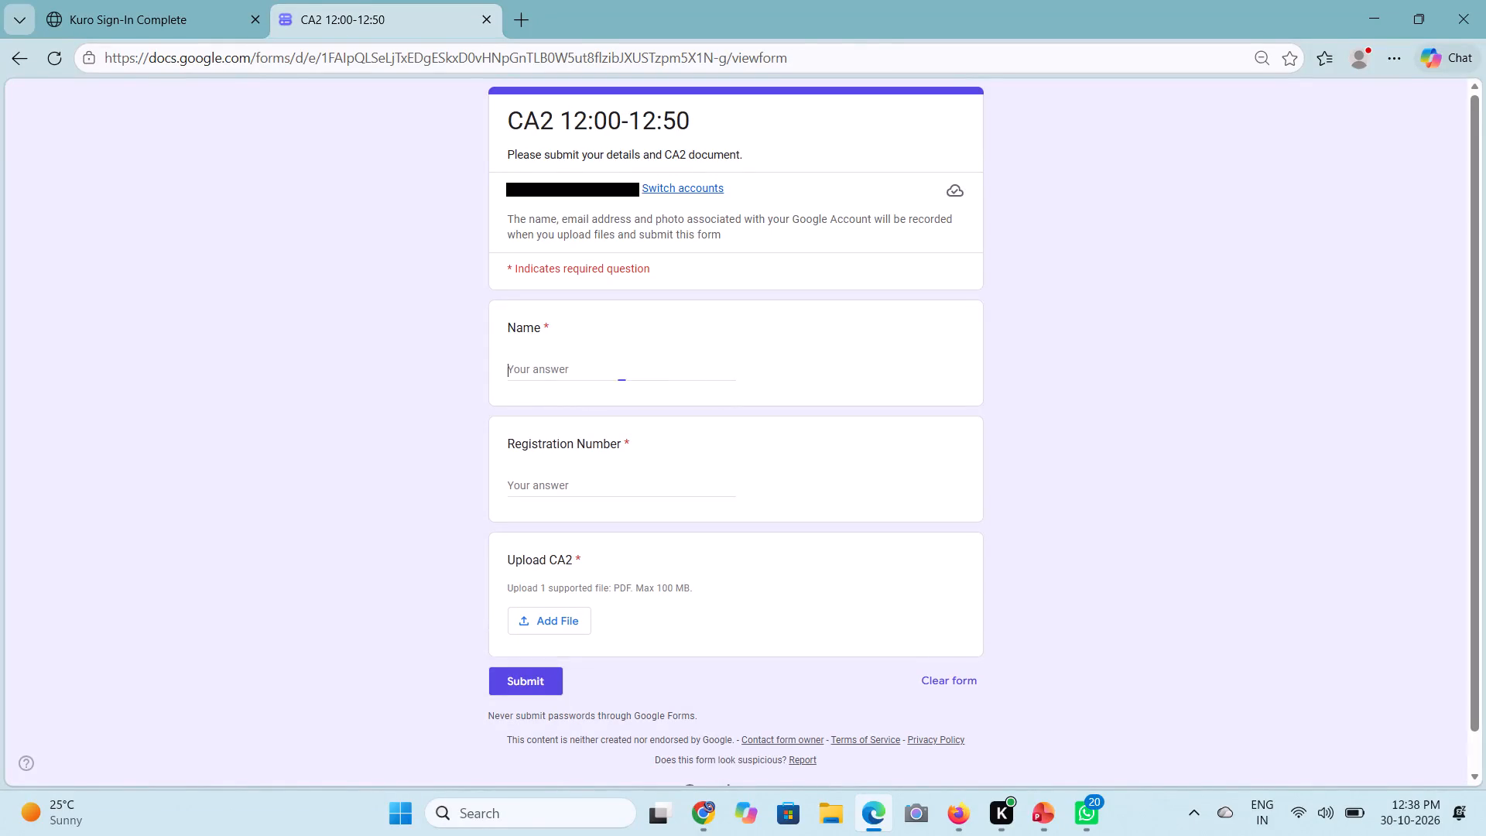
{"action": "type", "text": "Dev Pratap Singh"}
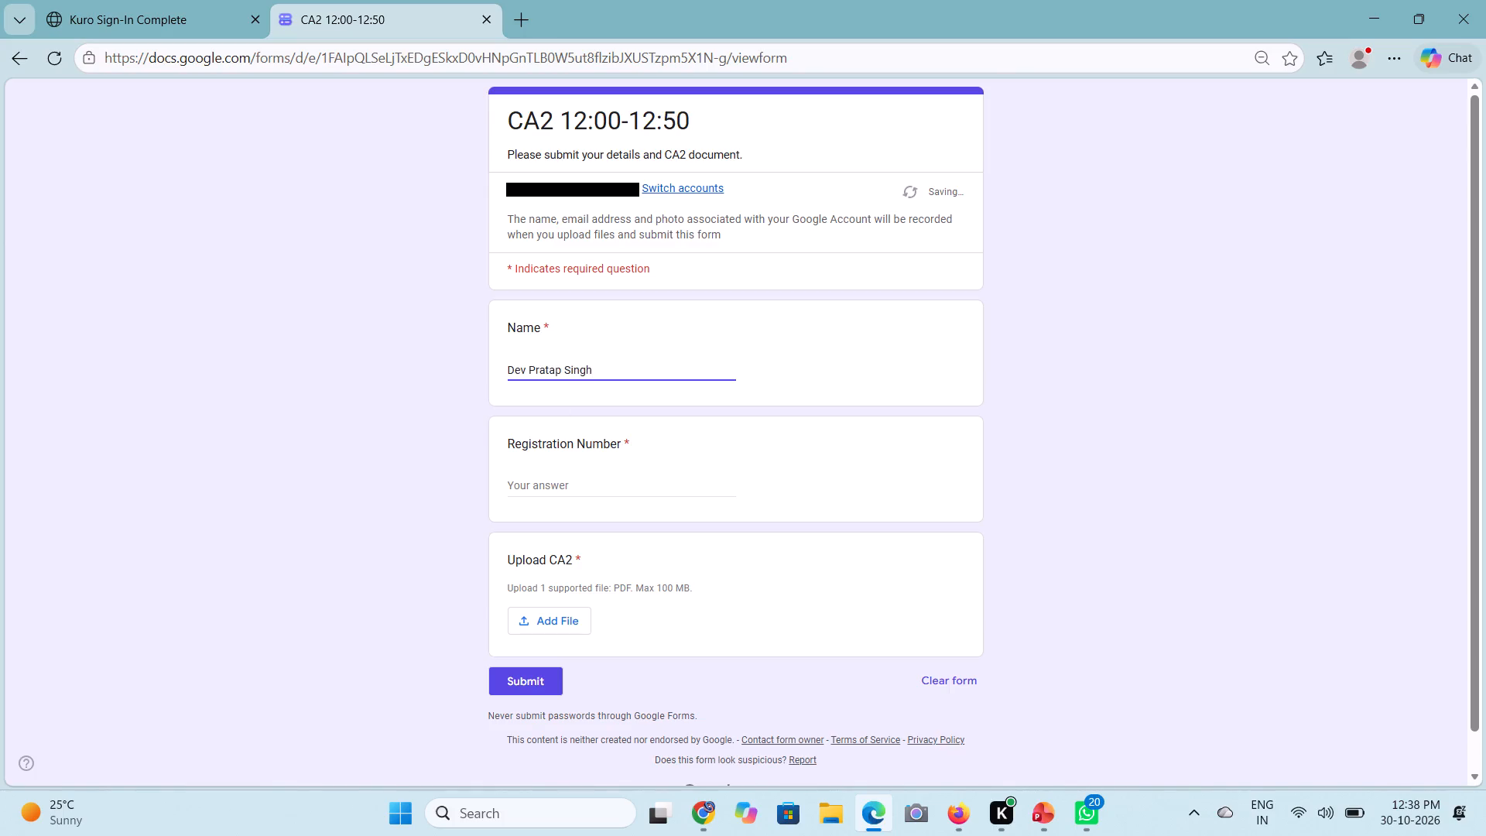
Enter the student's registration number in the CA2 12:00-12:50 submission form.
{"action": "left_click", "coordinate": [543, 486]}
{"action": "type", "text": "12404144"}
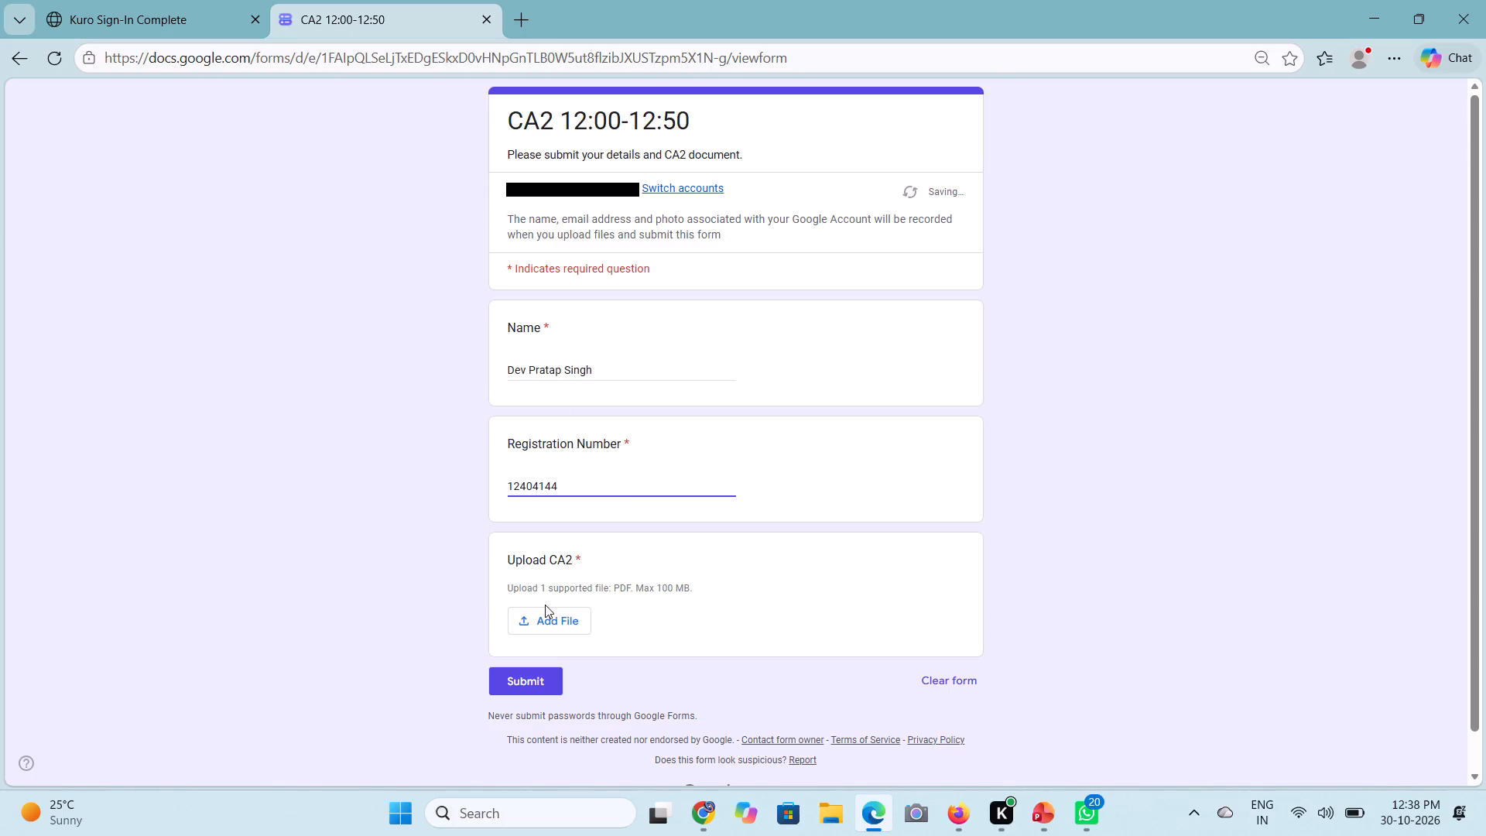
Start adding a file under Upload CA2 and select "AgriPulseAI_Design_Thinking_Deck_v2.pdf" from the D: drive's Downloads folder.
{"action": "left_click", "coordinate": [545, 618]}
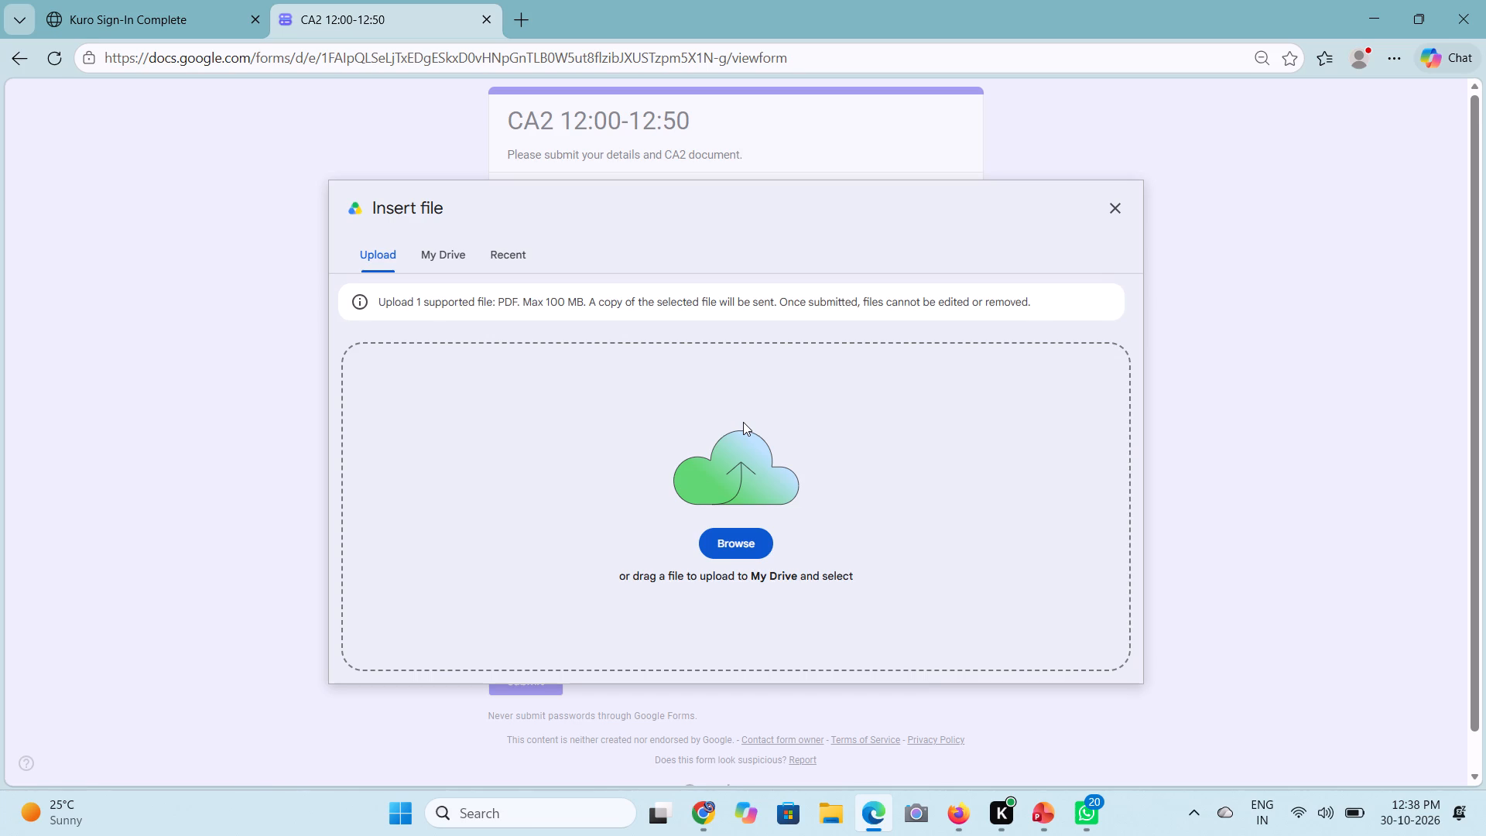
{"action": "left_click", "coordinate": [731, 554]}
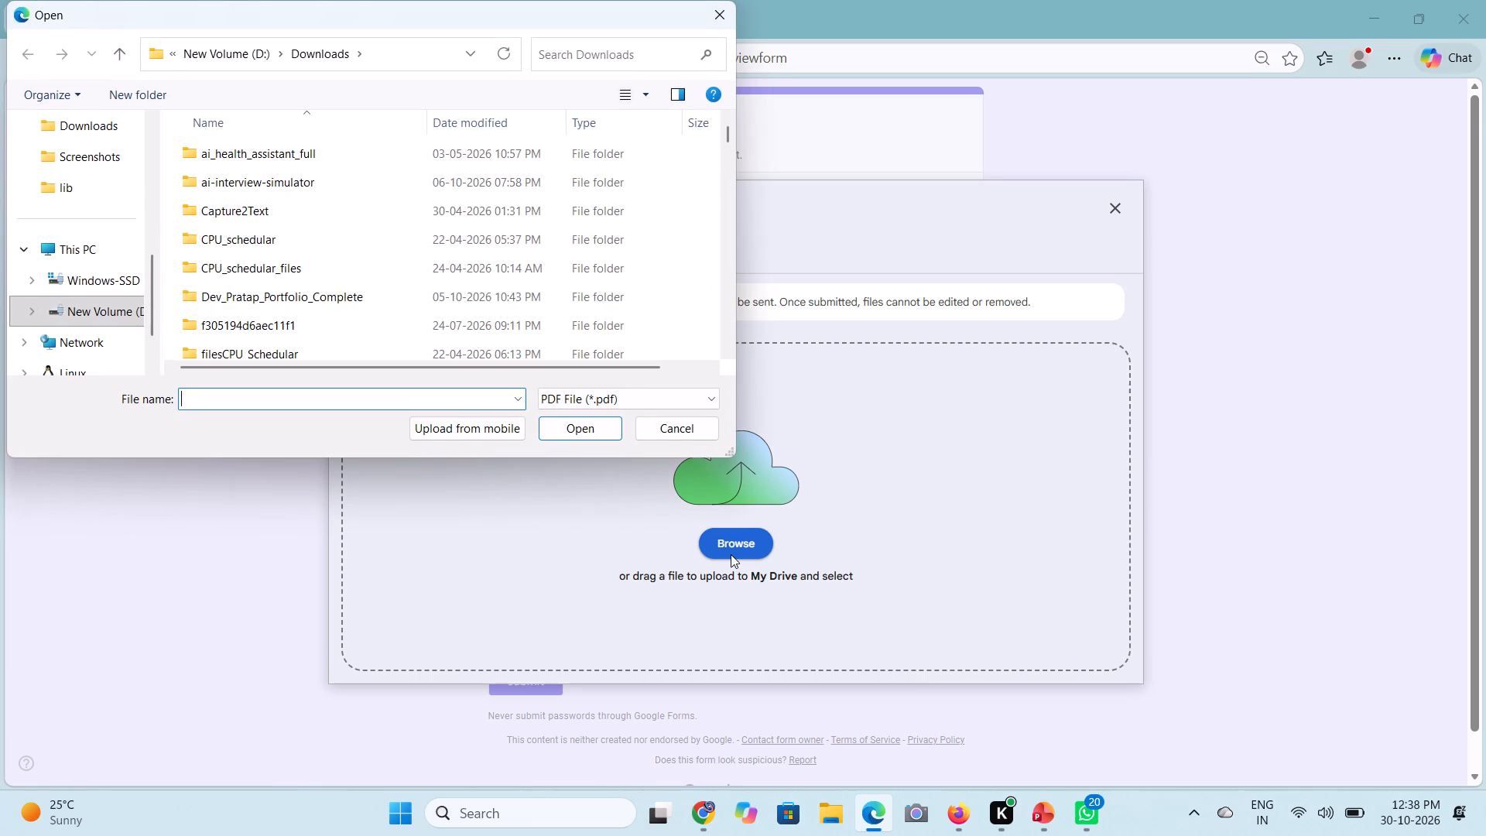
{"action": "scroll", "coordinate": [368, 221], "scroll_direction": "down", "scroll_amount": 1}
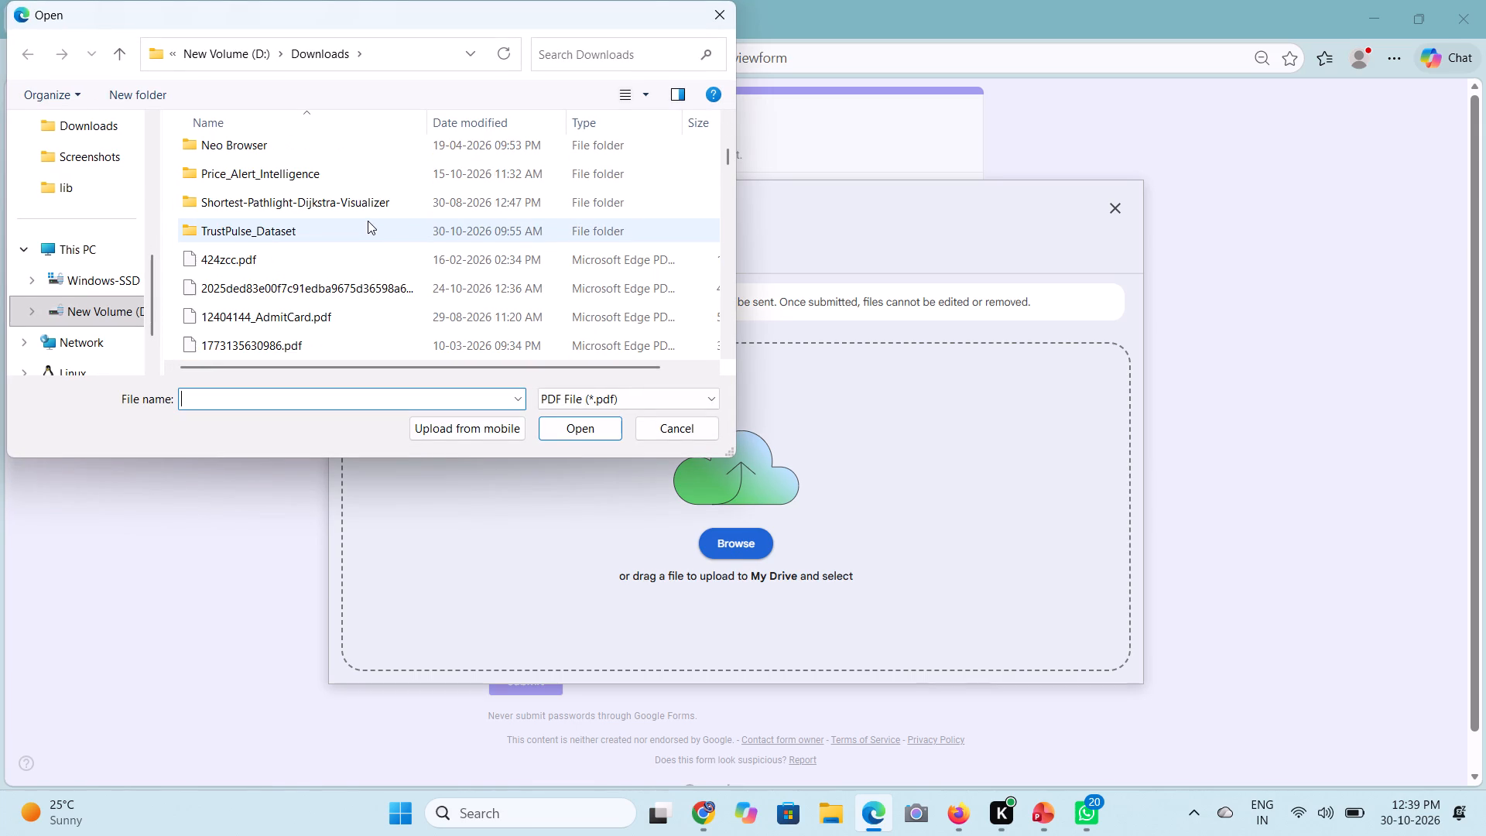
{"action": "scroll", "coordinate": [368, 221], "scroll_direction": "down", "scroll_amount": 2}
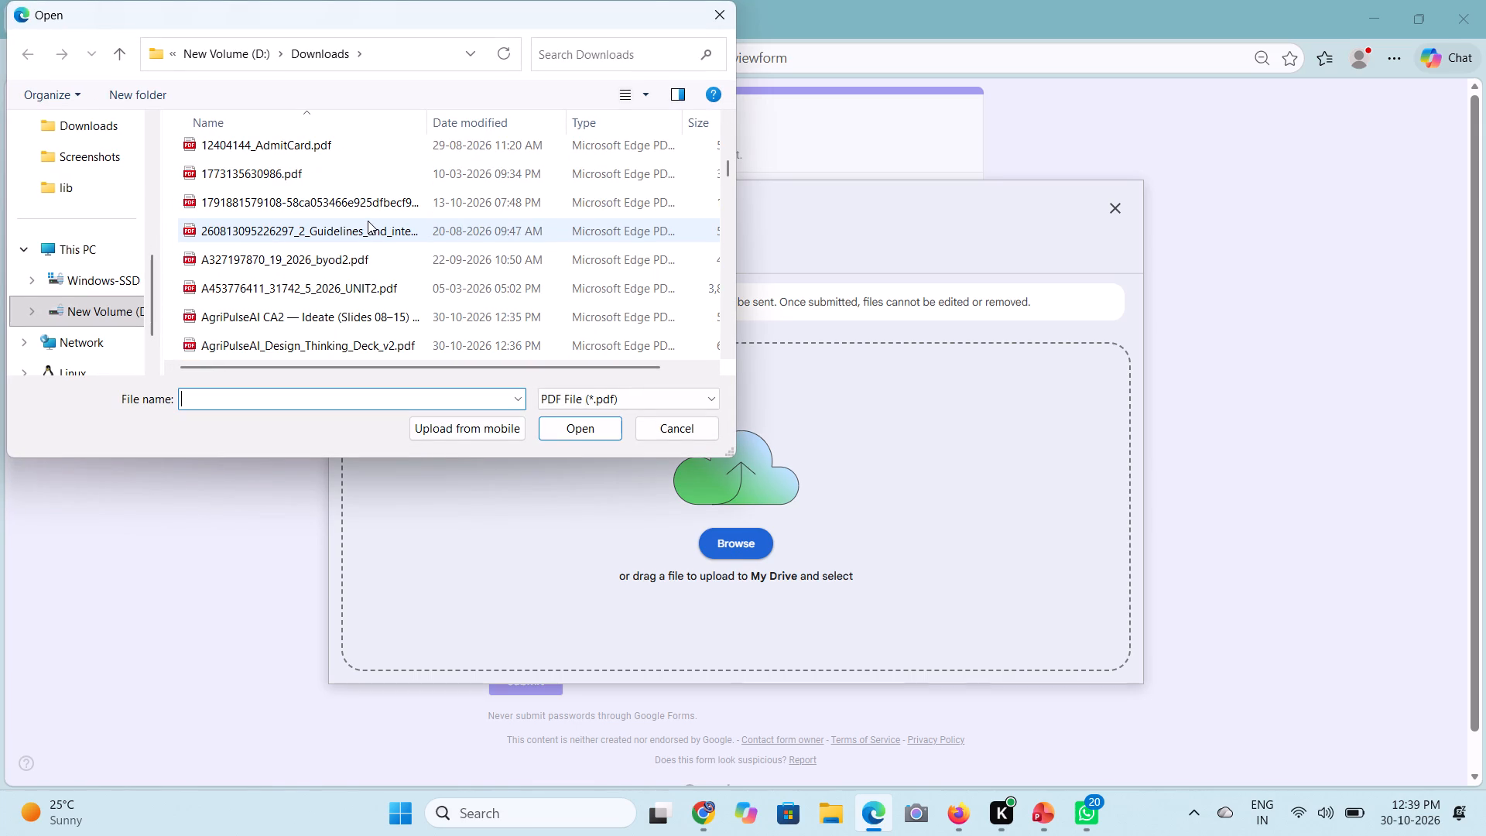
{"action": "scroll", "coordinate": [368, 221], "scroll_direction": "down", "scroll_amount": 1}
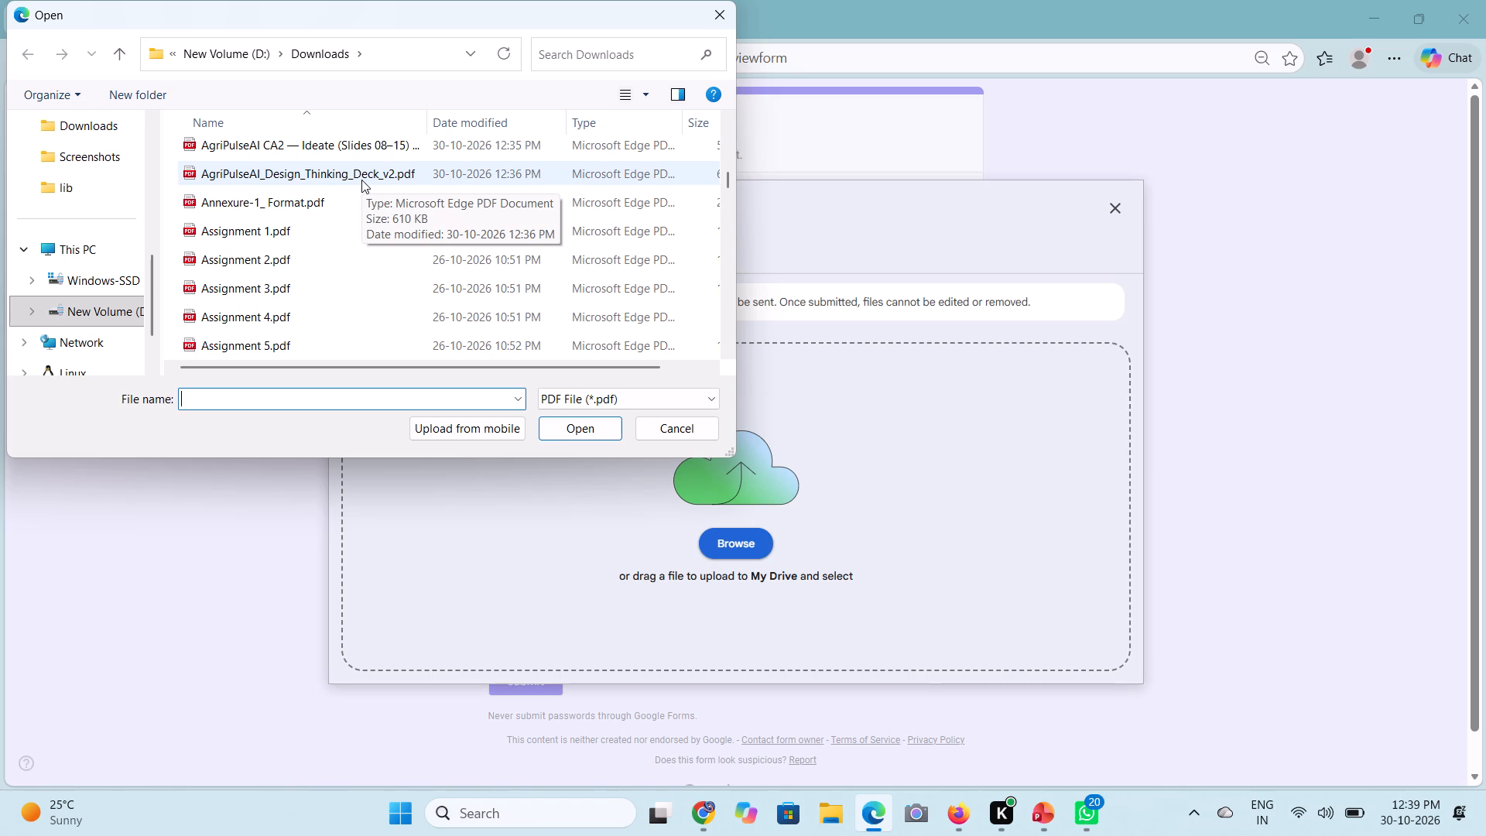
{"action": "left_click", "coordinate": [361, 180]}
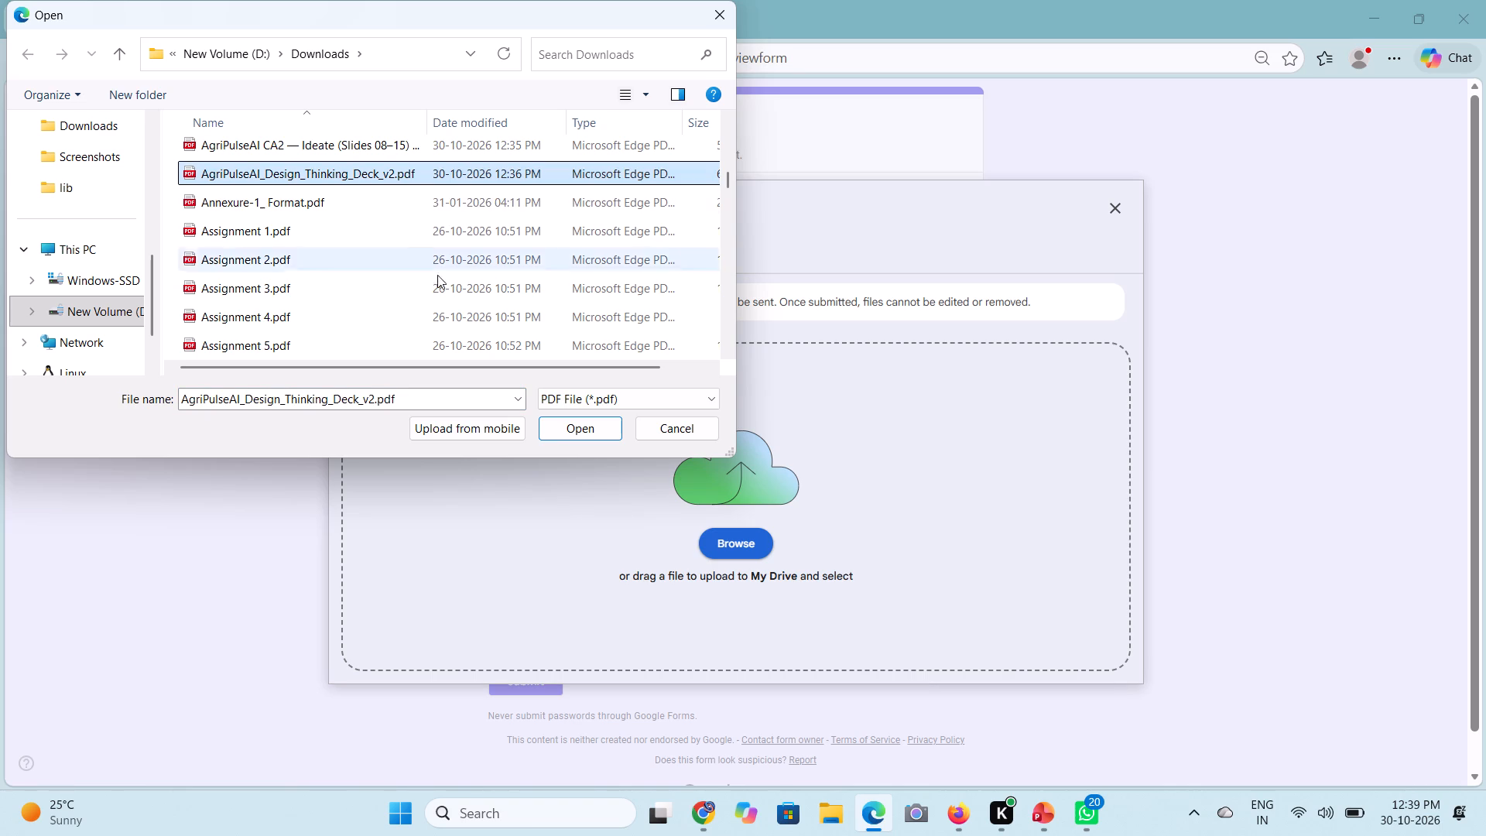
Switch to File Explorer, open "AgriPulseAI_Design_Thinking_Deck_v2.pdf" from the D: drive's Downloads folder to check it, and close the PDF.
{"action": "left_click", "coordinate": [836, 803]}
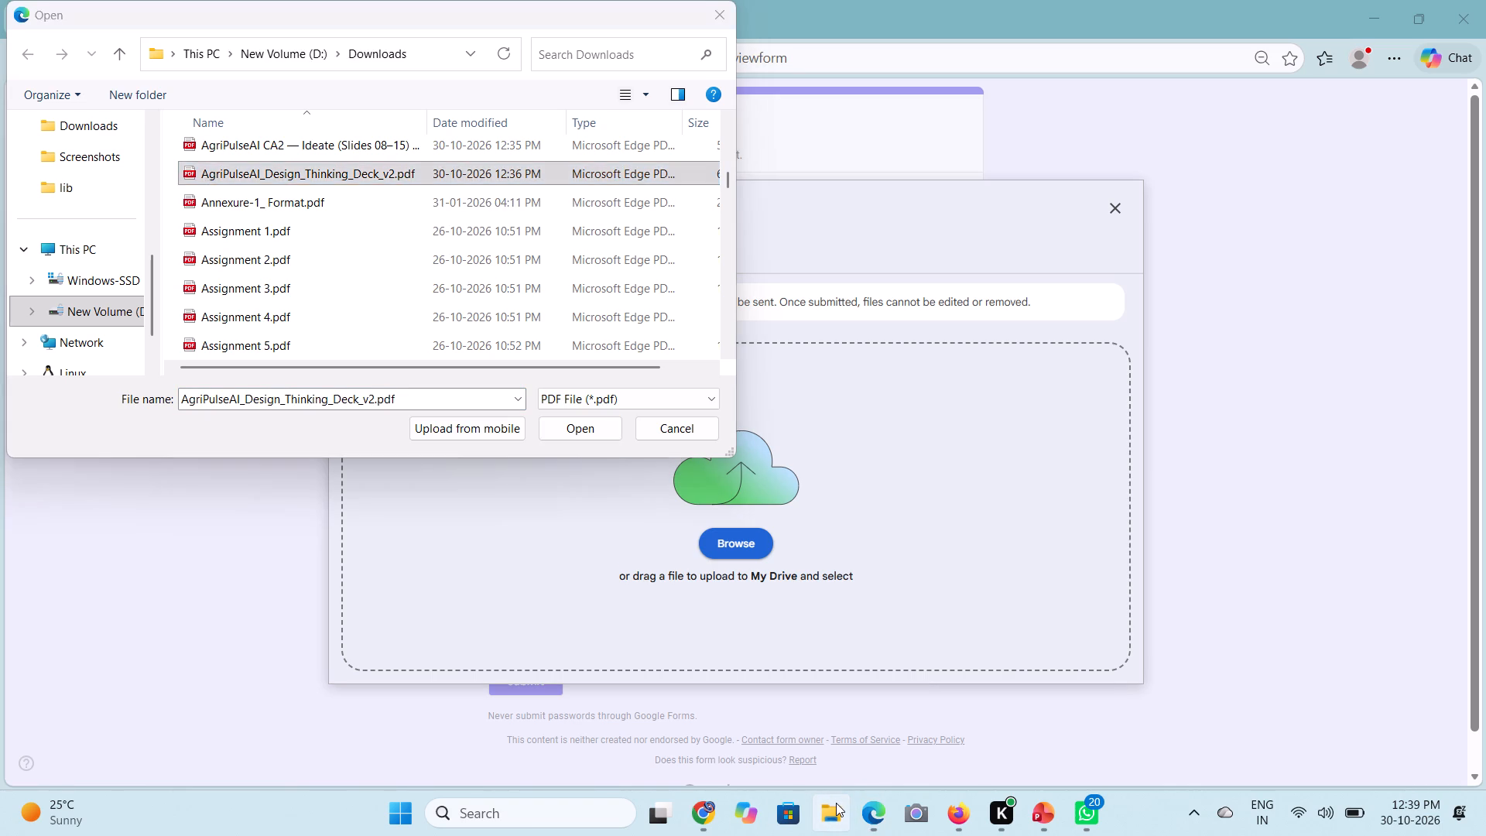
{"action": "double_click", "coordinate": [469, 509]}
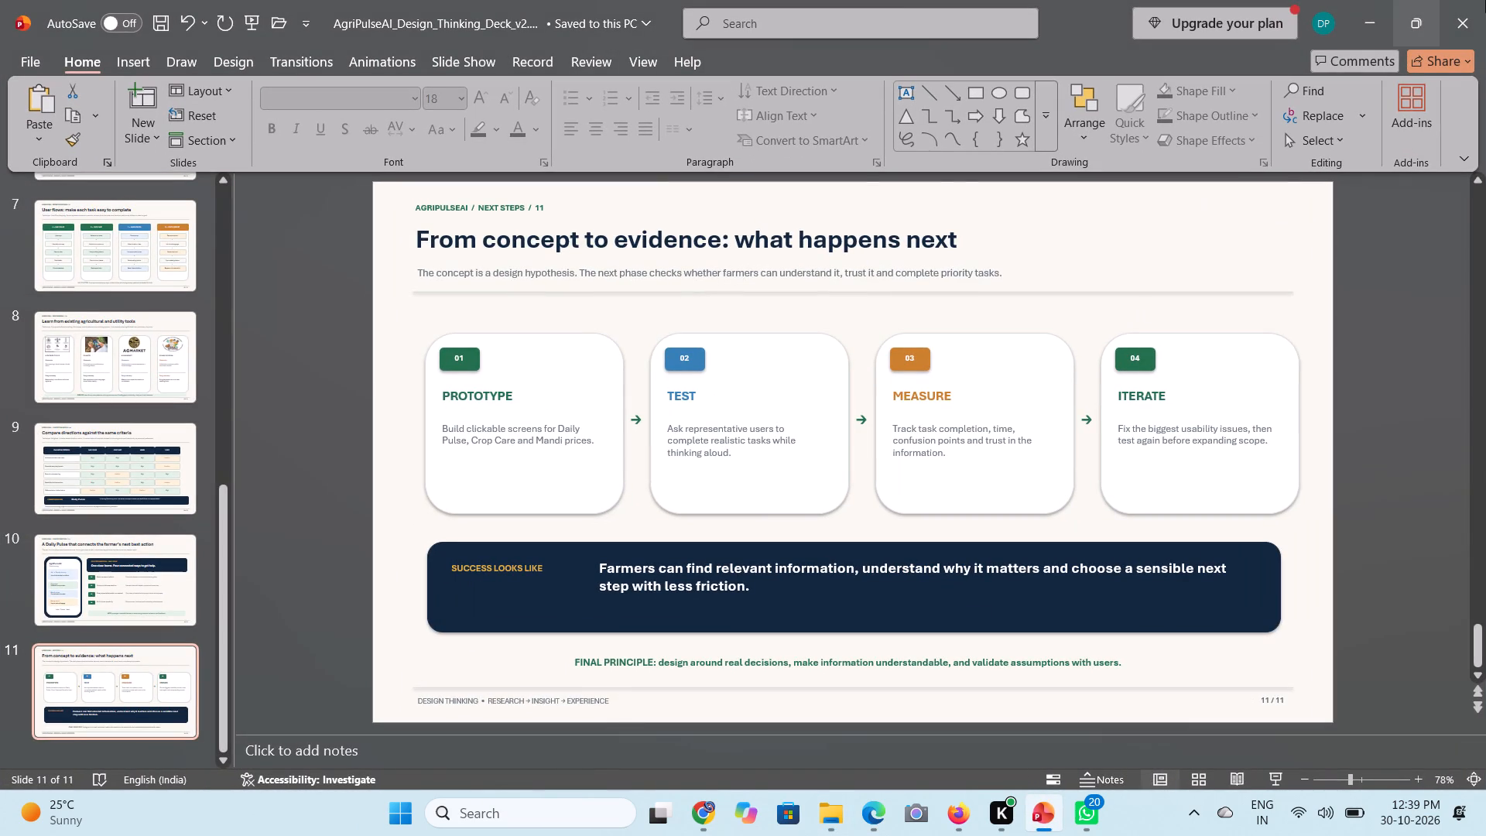
{"action": "left_click", "coordinate": [1466, 14]}
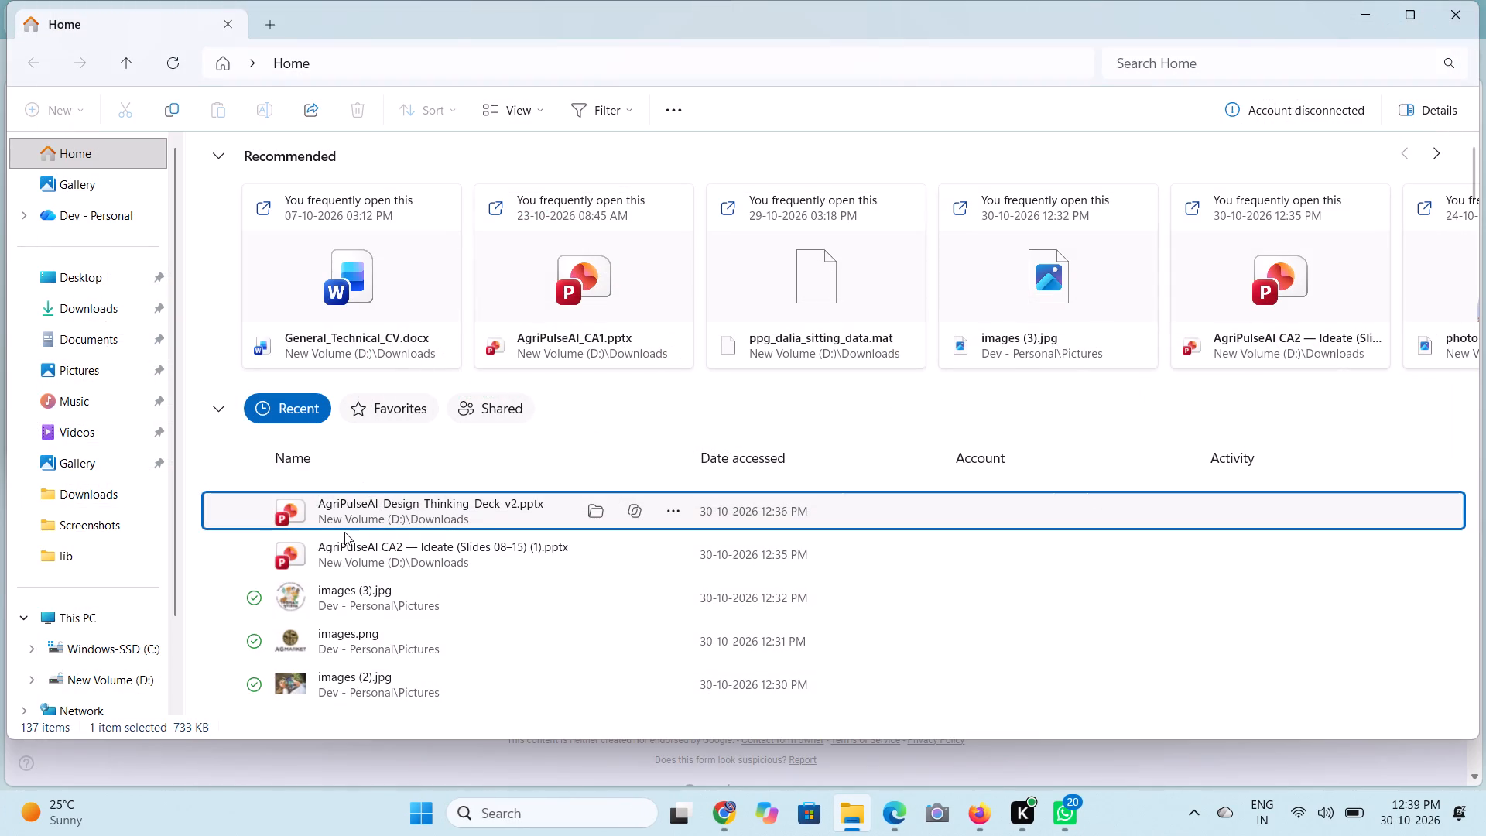
{"action": "left_click", "coordinate": [97, 680]}
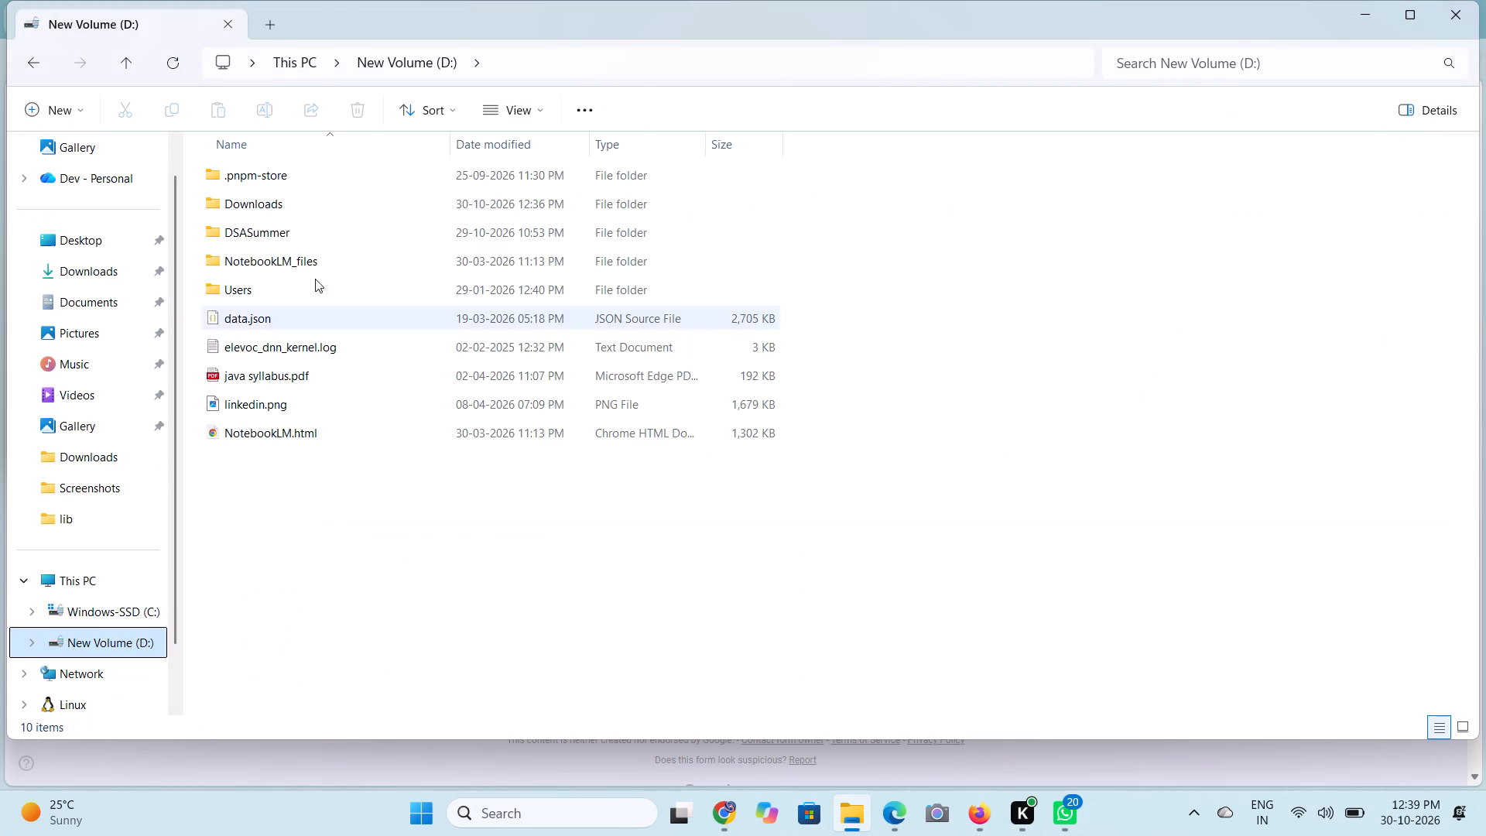
{"action": "double_click", "coordinate": [306, 202]}
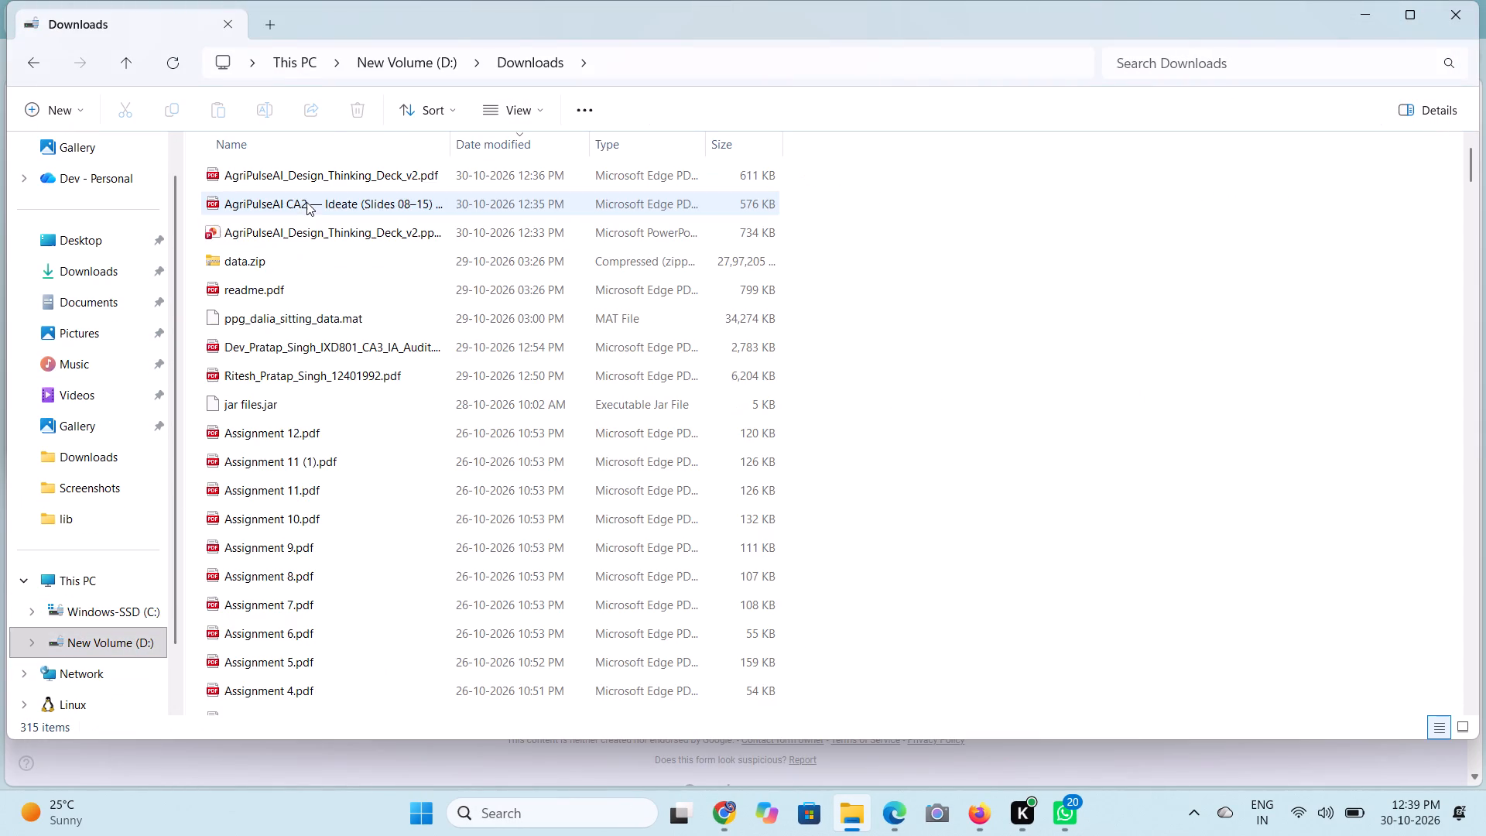
{"action": "double_click", "coordinate": [324, 186]}
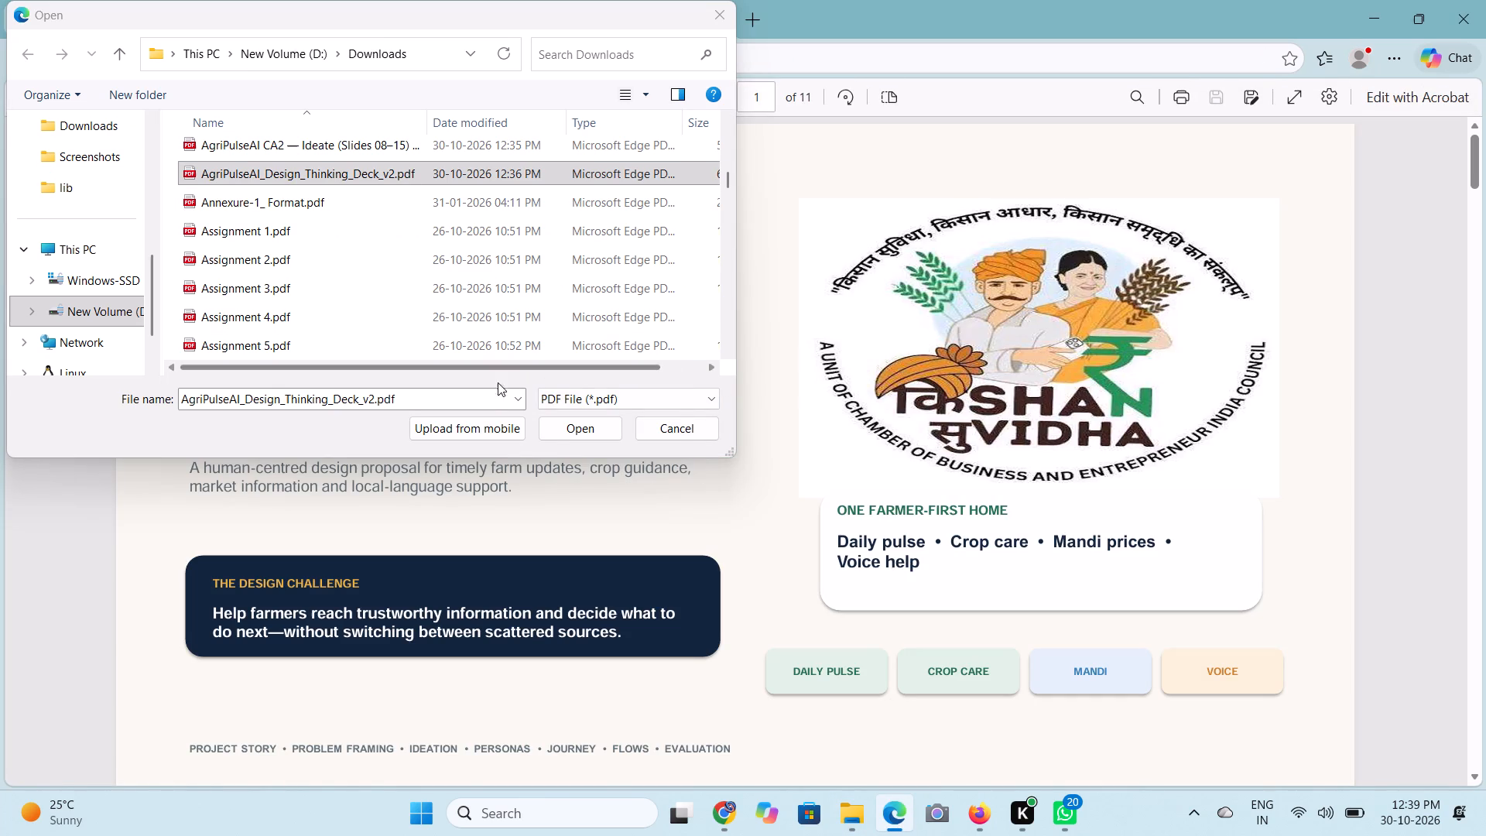
{"action": "left_click", "coordinate": [574, 432]}
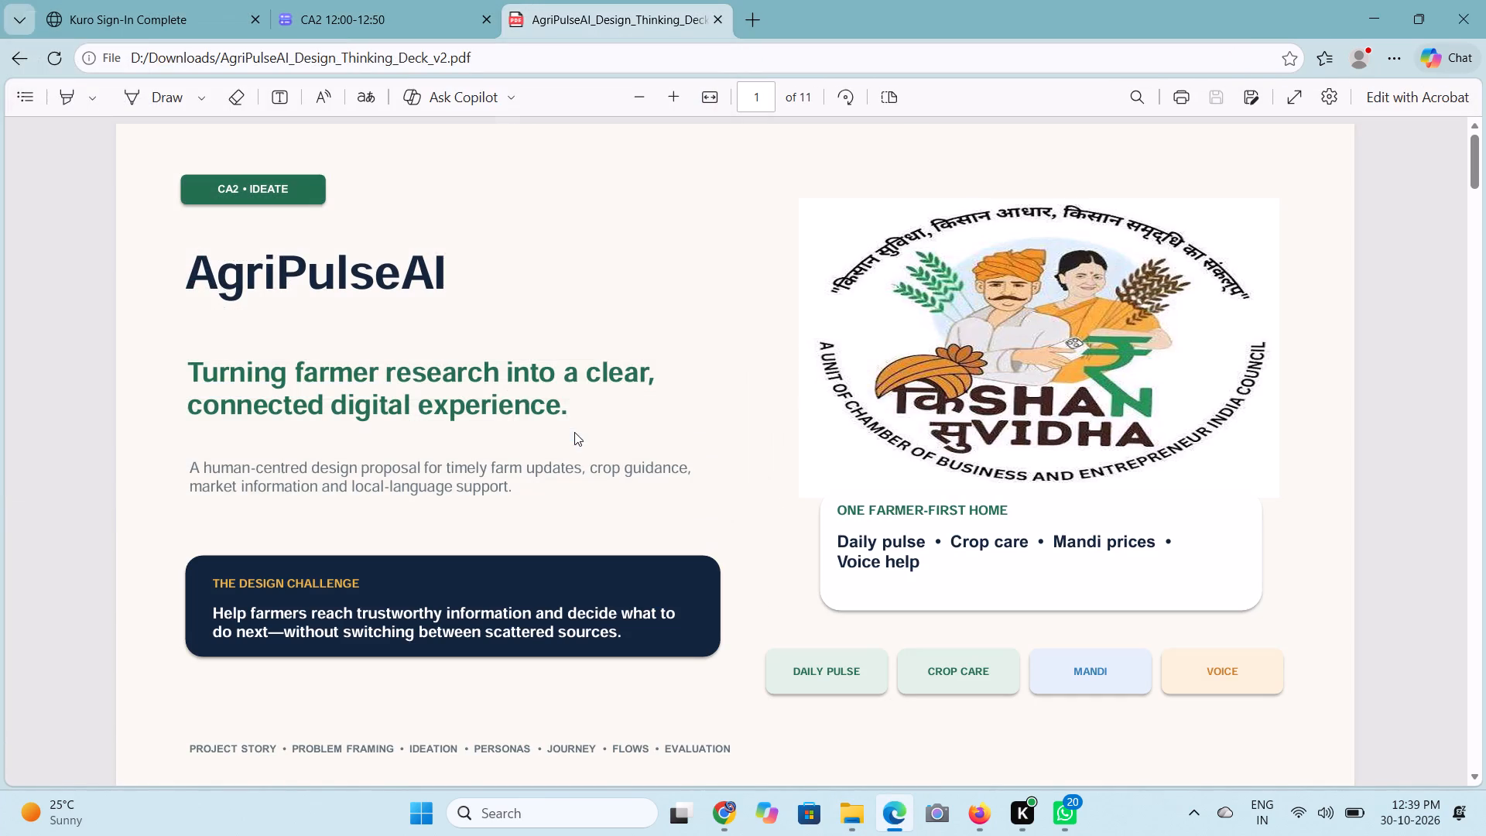
{"action": "left_click", "coordinate": [716, 22]}
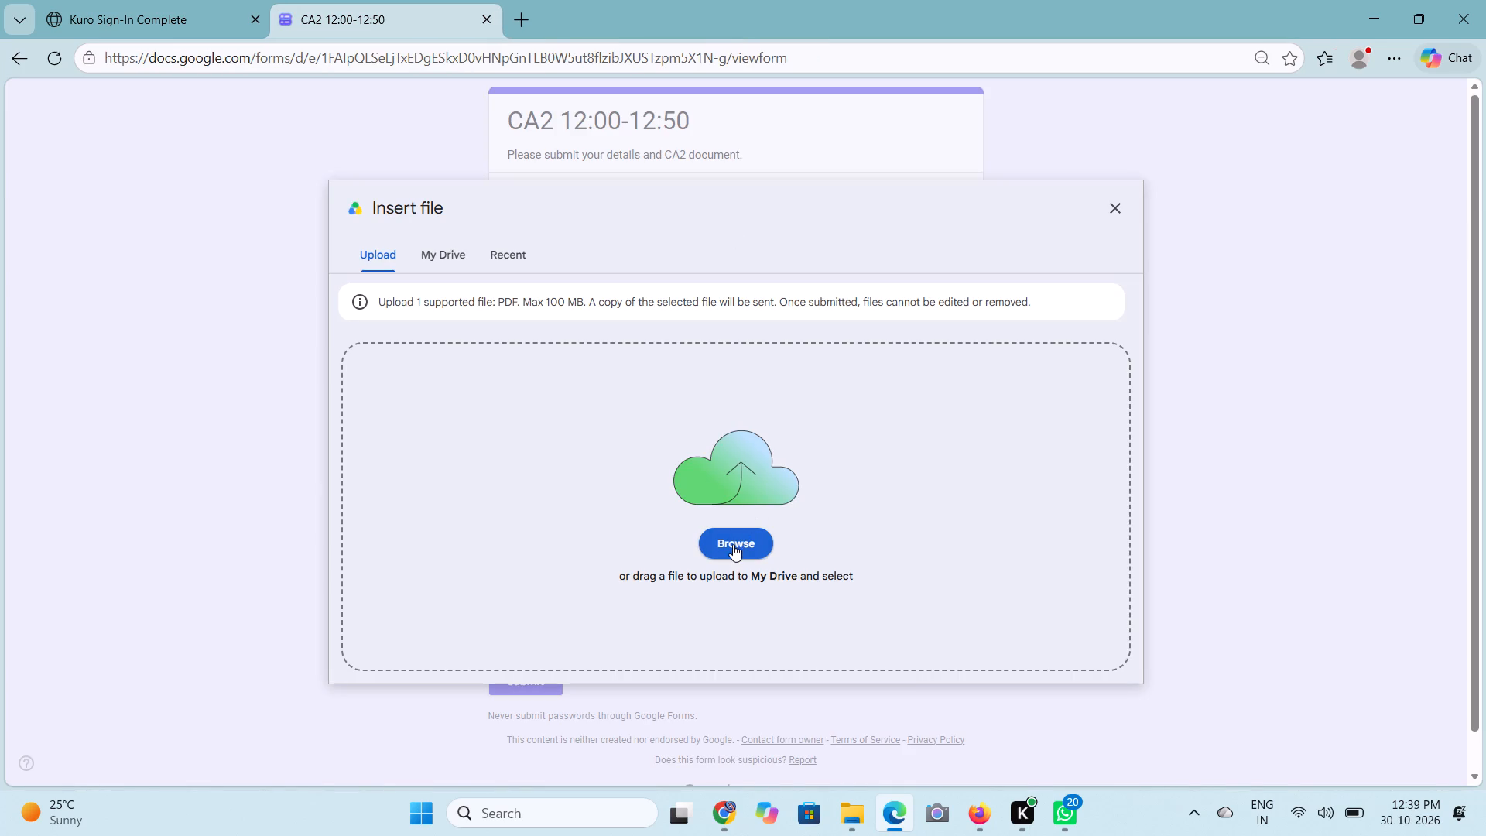
Upload "AgriPulseAI_Design_Thinking_Deck_v2.pdf" from the D: drive's Downloads folder as the form's CA2 file.
{"action": "left_click", "coordinate": [733, 544]}
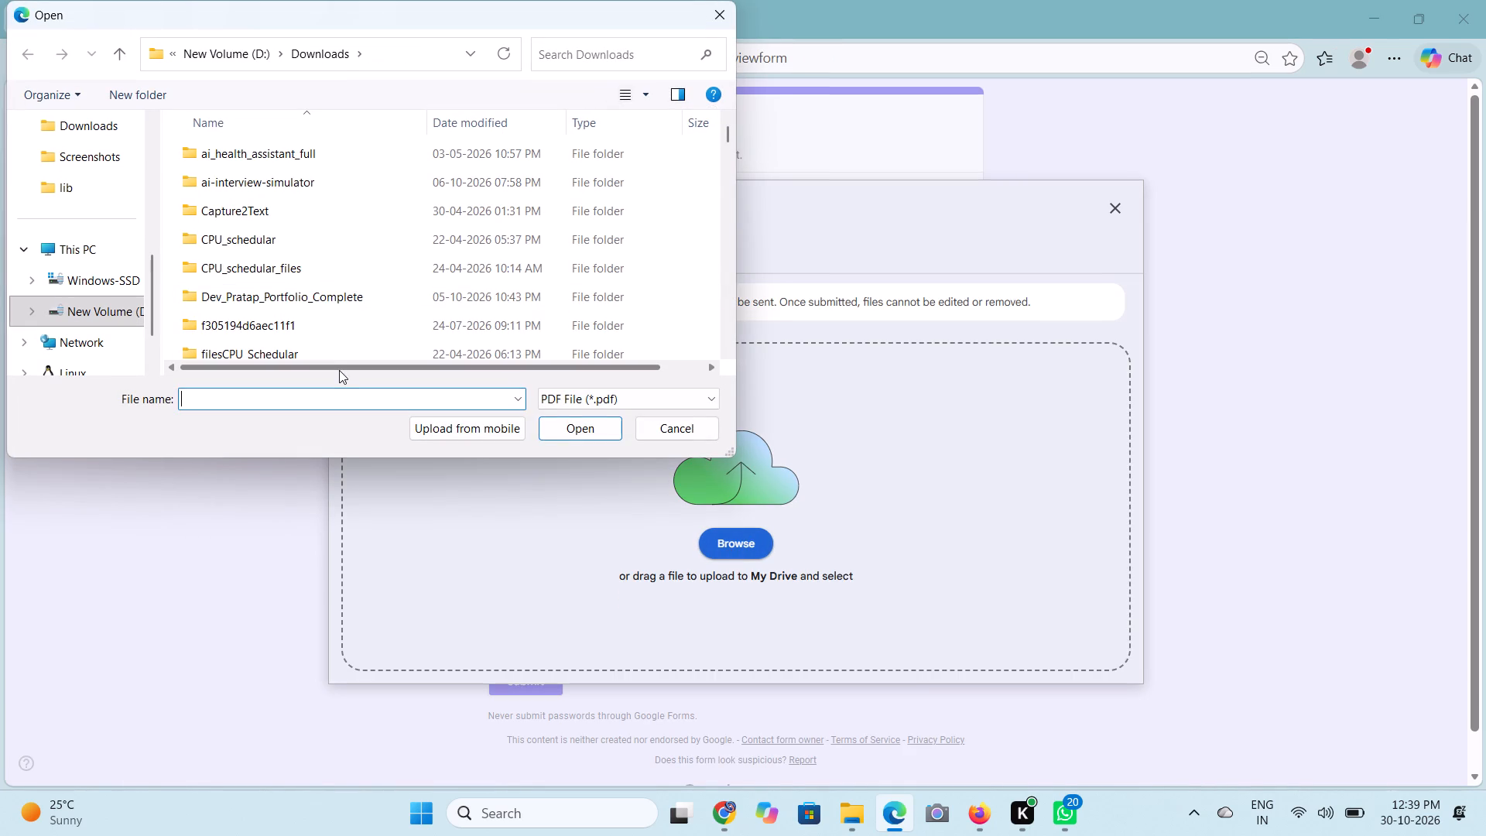
{"action": "scroll", "coordinate": [339, 370], "scroll_direction": "down", "scroll_amount": 1}
{"action": "scroll", "coordinate": [354, 249], "scroll_direction": "down", "scroll_amount": 1}
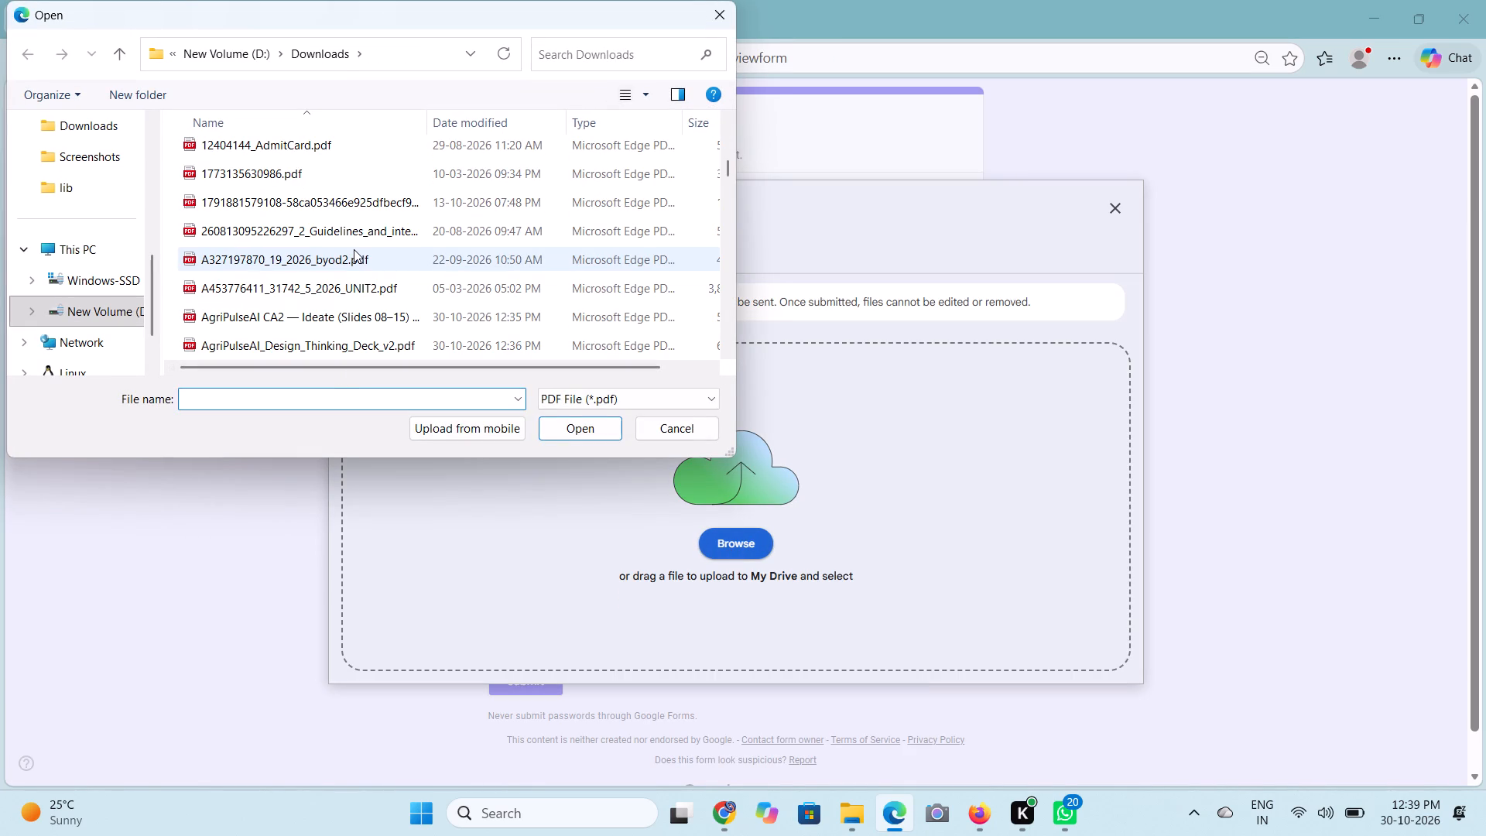
{"action": "left_click", "coordinate": [319, 343]}
{"action": "left_click", "coordinate": [576, 430]}
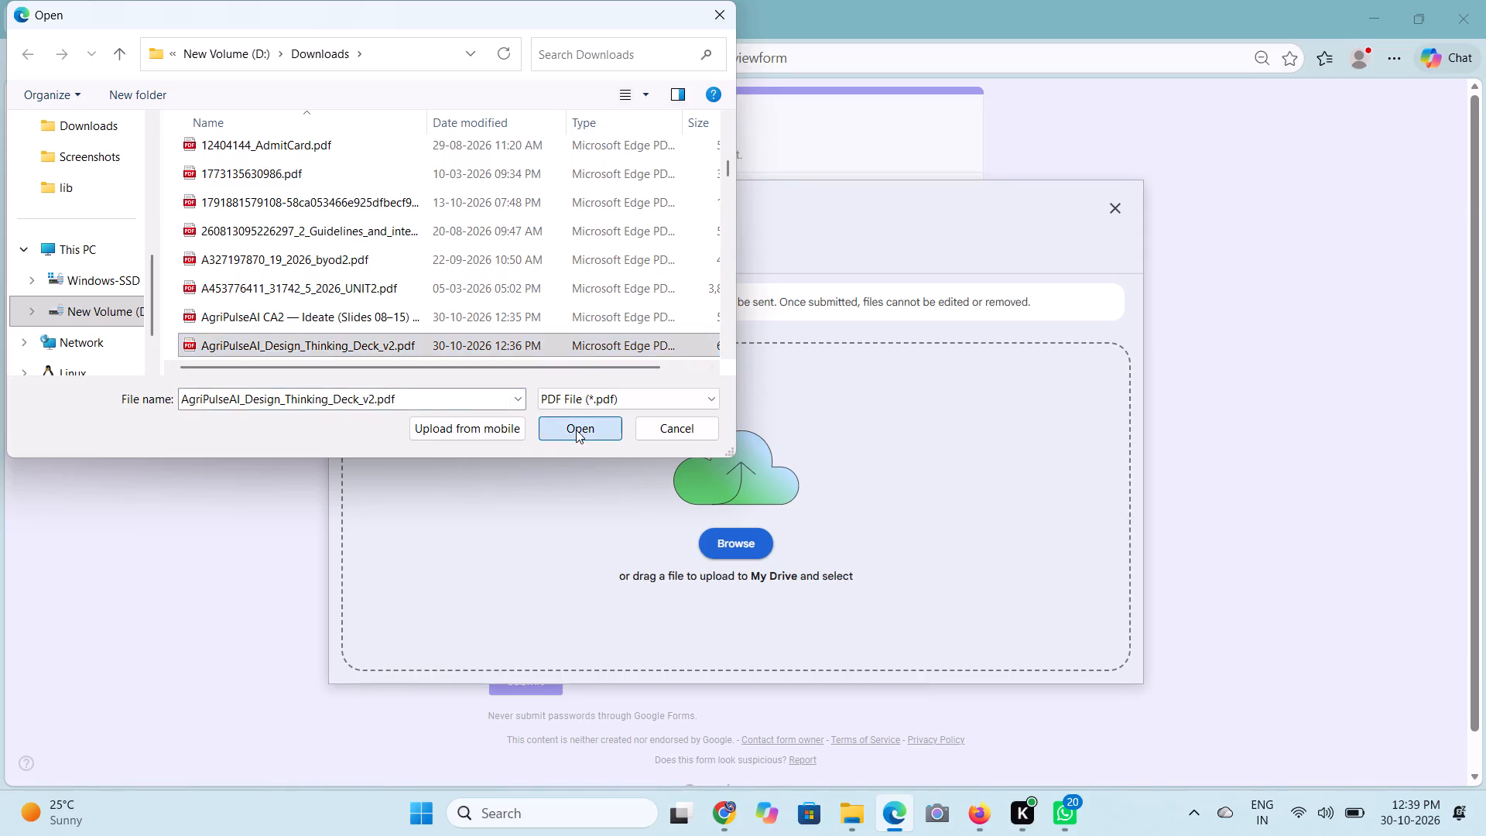